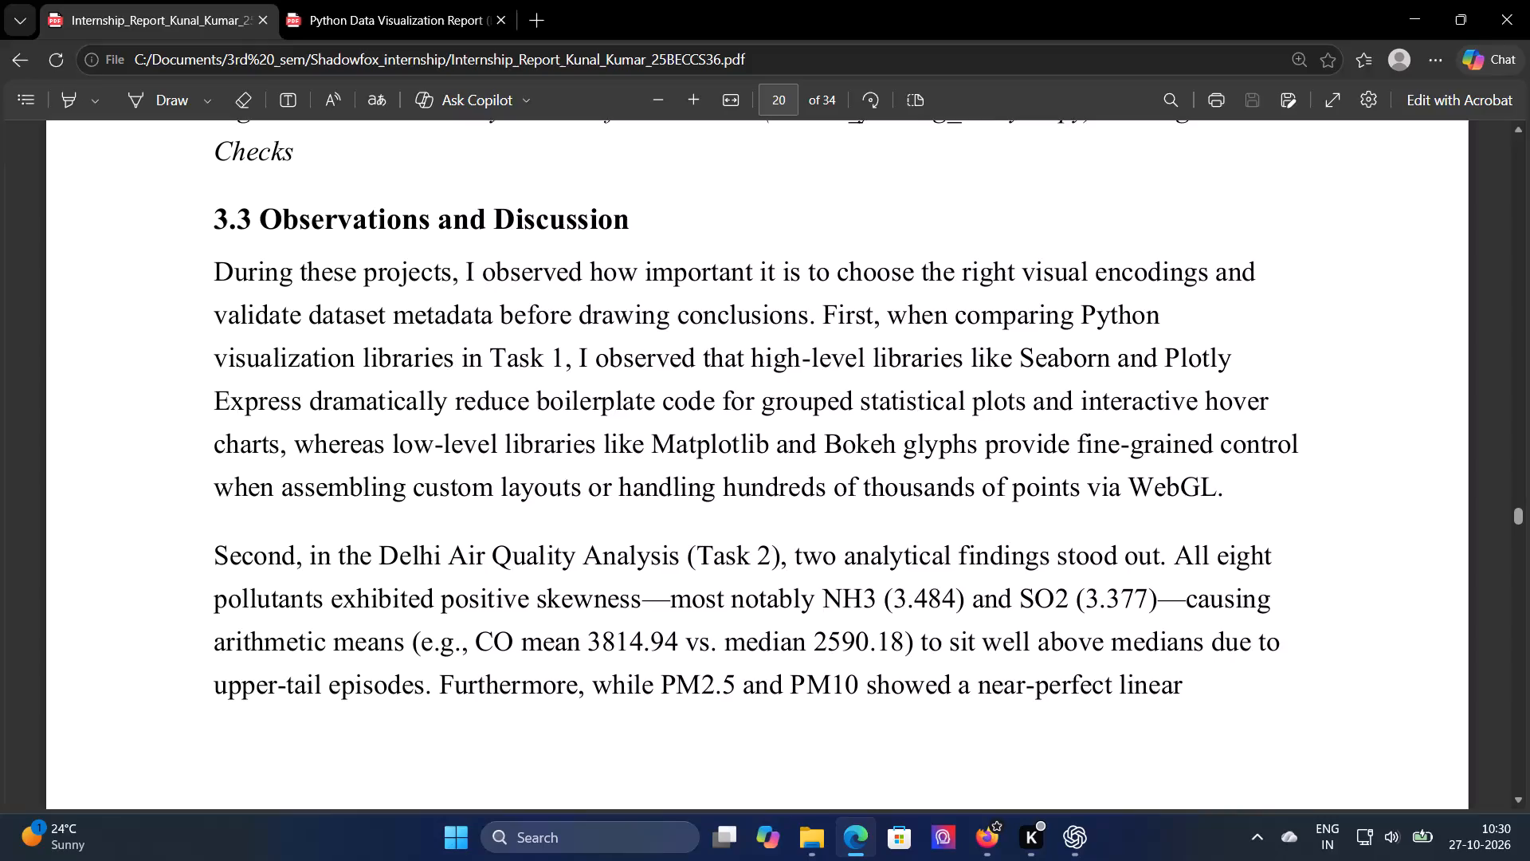
Read section 3.3 Observations and Discussion, the Chapter 4 Conclusion and the references of the internship report PDF.
{"action": "scroll", "coordinate": [767, 394], "scroll_direction": "down", "scroll_amount": 2}
{"action": "scroll", "coordinate": [783, 477], "scroll_direction": "down", "scroll_amount": 6}
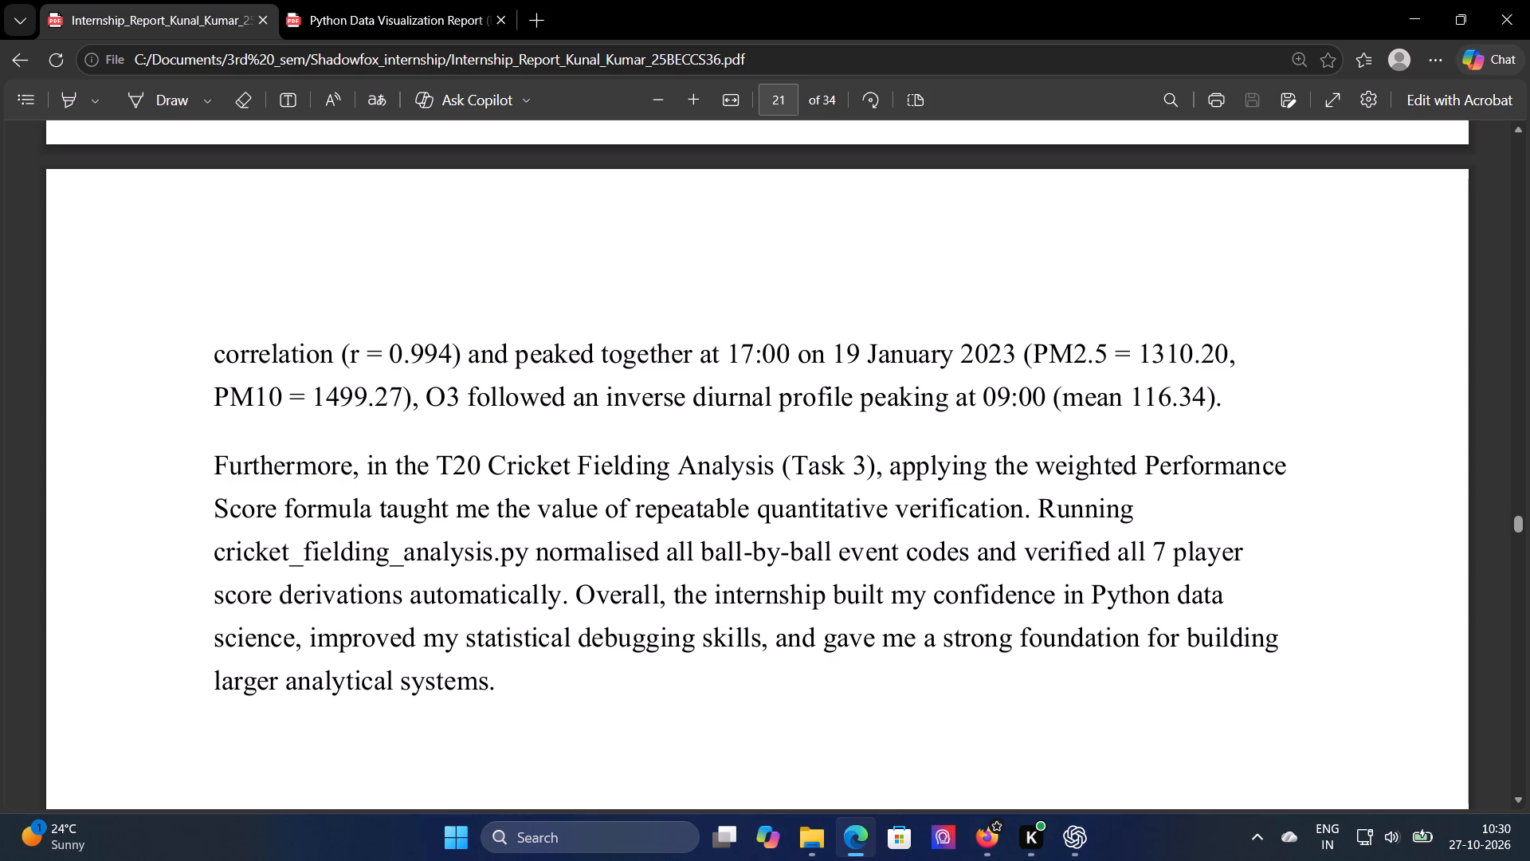
{"action": "scroll", "coordinate": [688, 490], "scroll_direction": "down", "scroll_amount": 13}
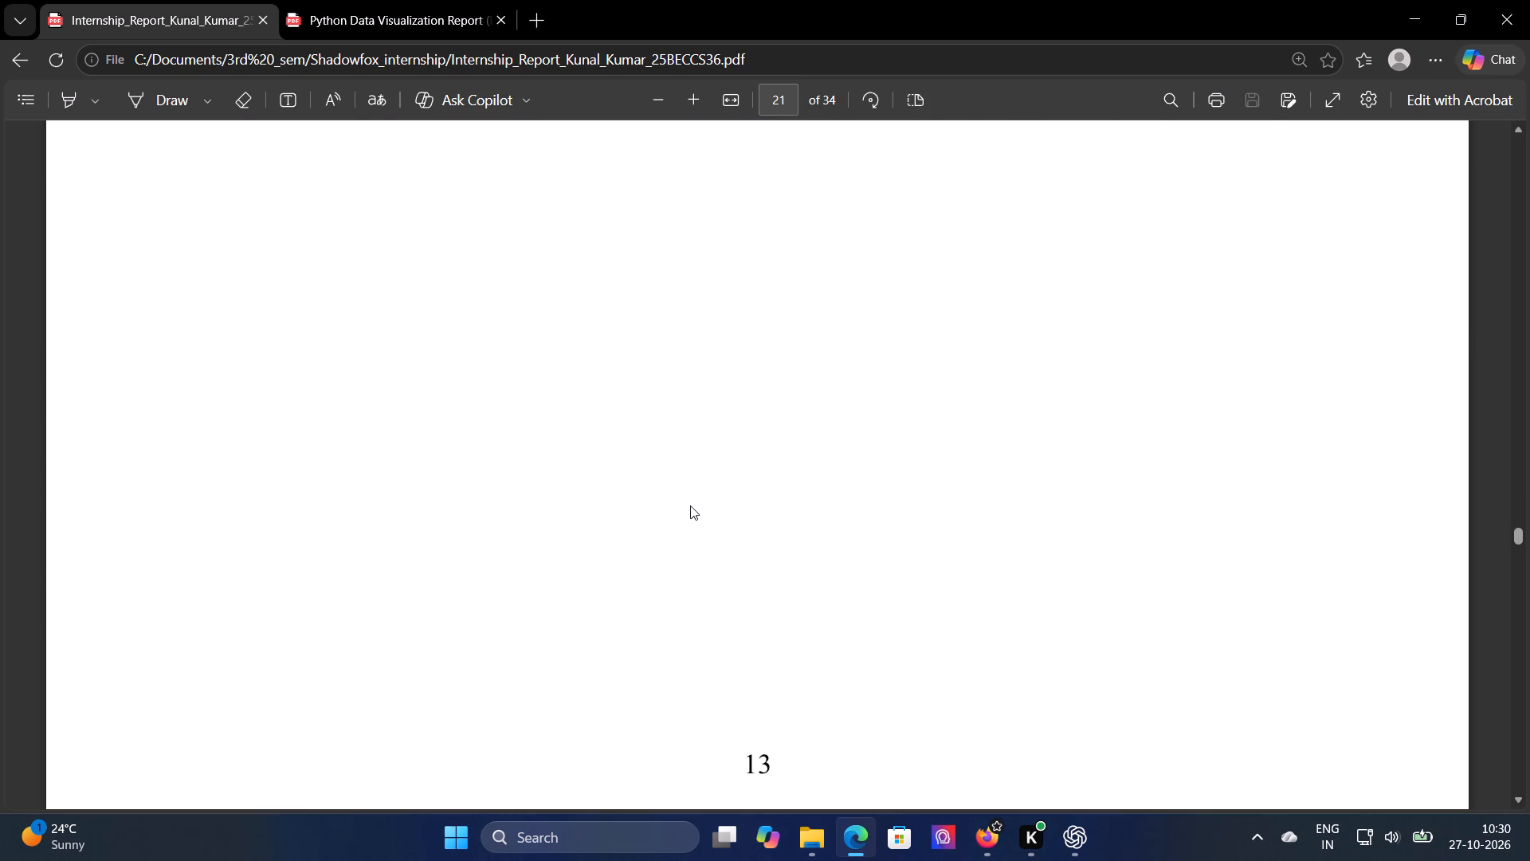
{"action": "scroll", "coordinate": [690, 505], "scroll_direction": "down", "scroll_amount": 7}
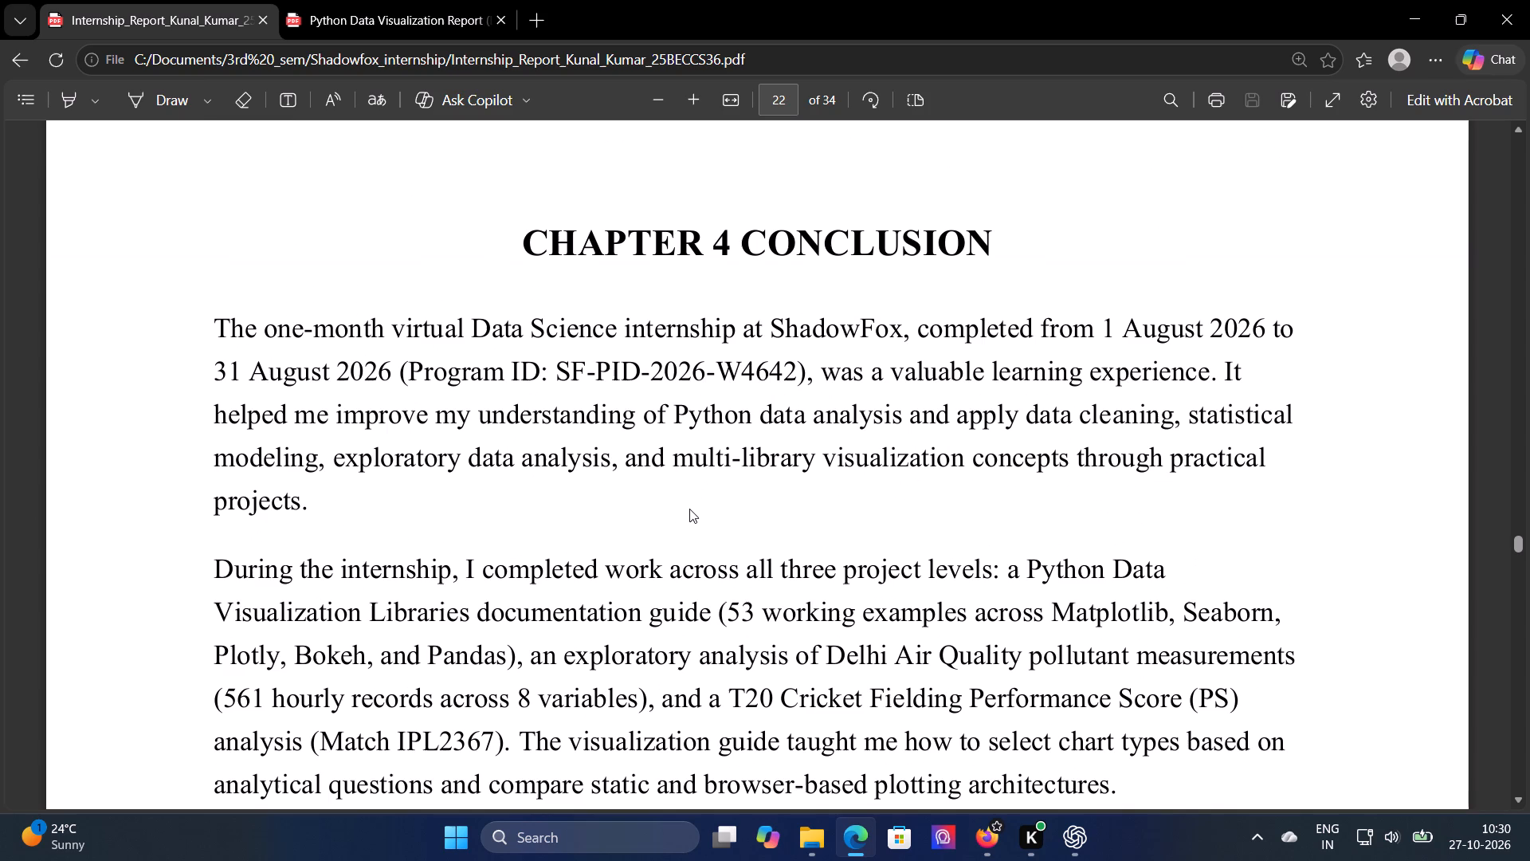
{"action": "scroll", "coordinate": [763, 485], "scroll_direction": "down", "scroll_amount": 10}
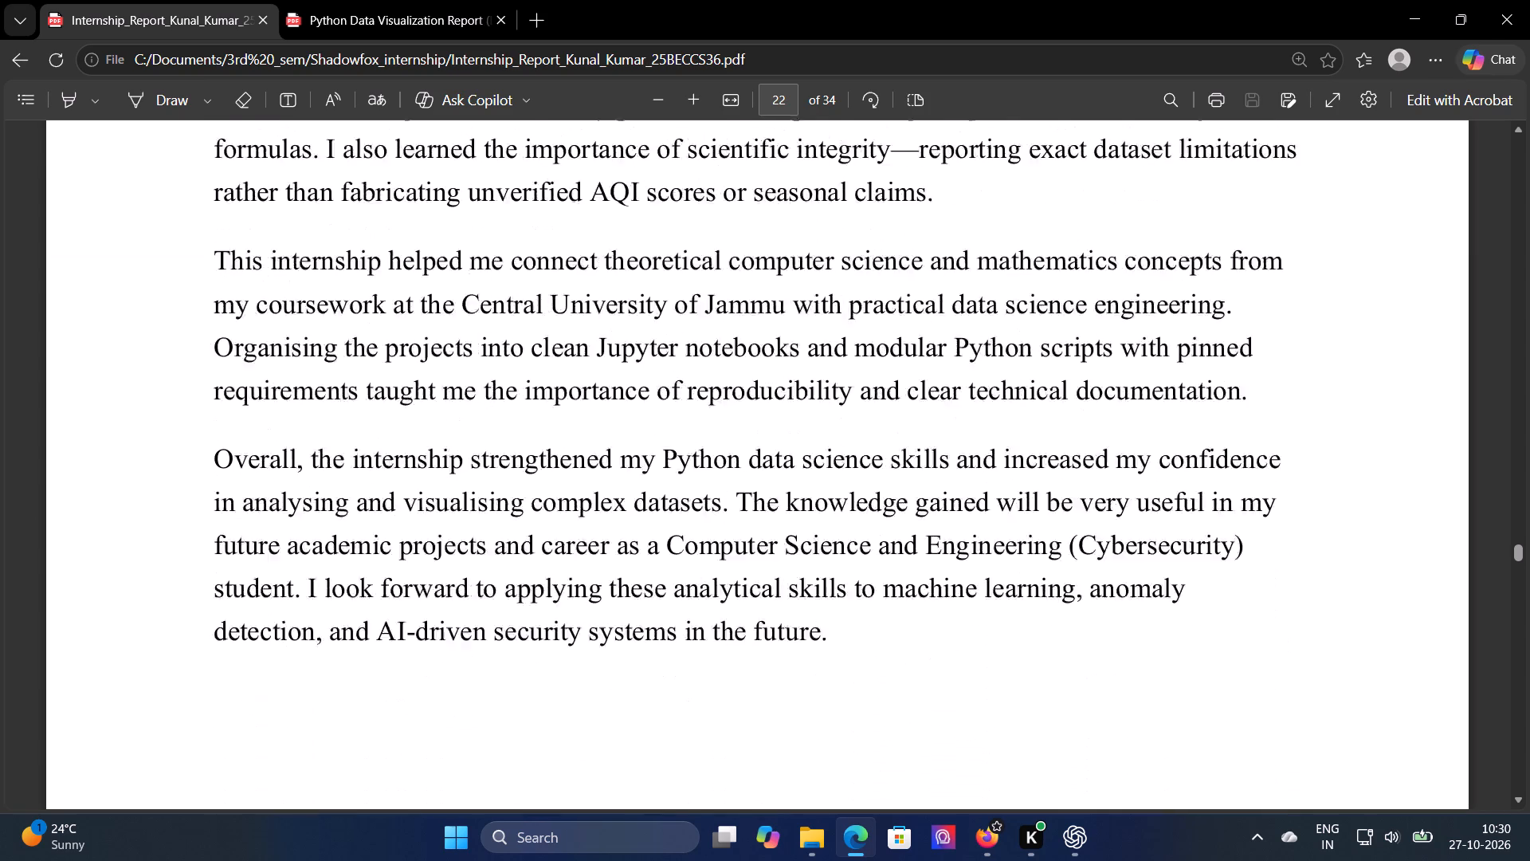
{"action": "scroll", "coordinate": [757, 493], "scroll_direction": "down", "scroll_amount": 16}
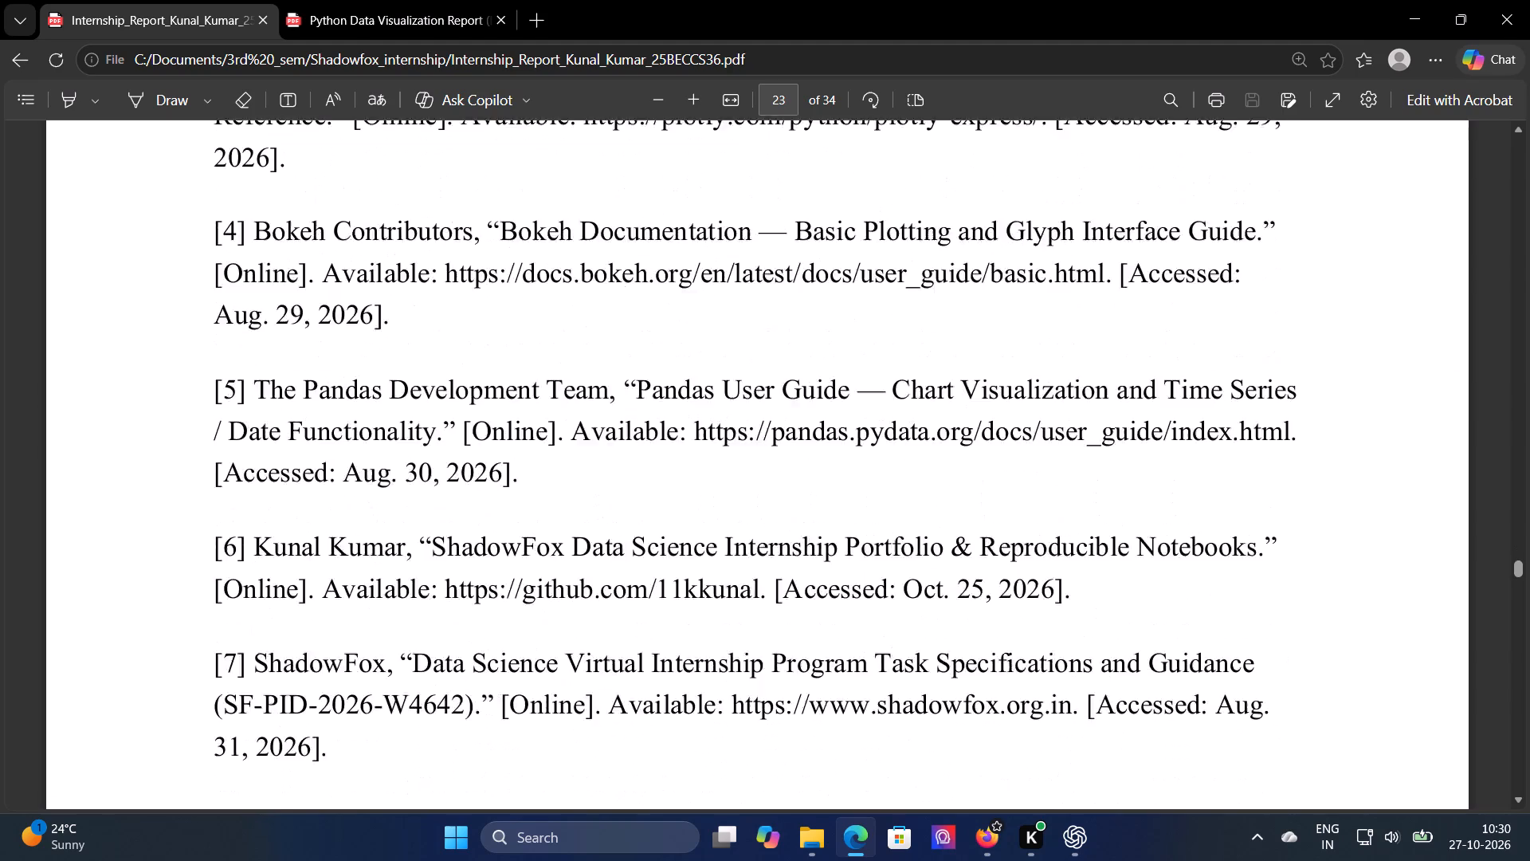
Look through the Appendix source code listings, from A.1 dependencies to the A.7 cricket fielding calculator, up to the report's last page.
{"action": "scroll", "coordinate": [757, 501], "scroll_direction": "down", "scroll_amount": 13}
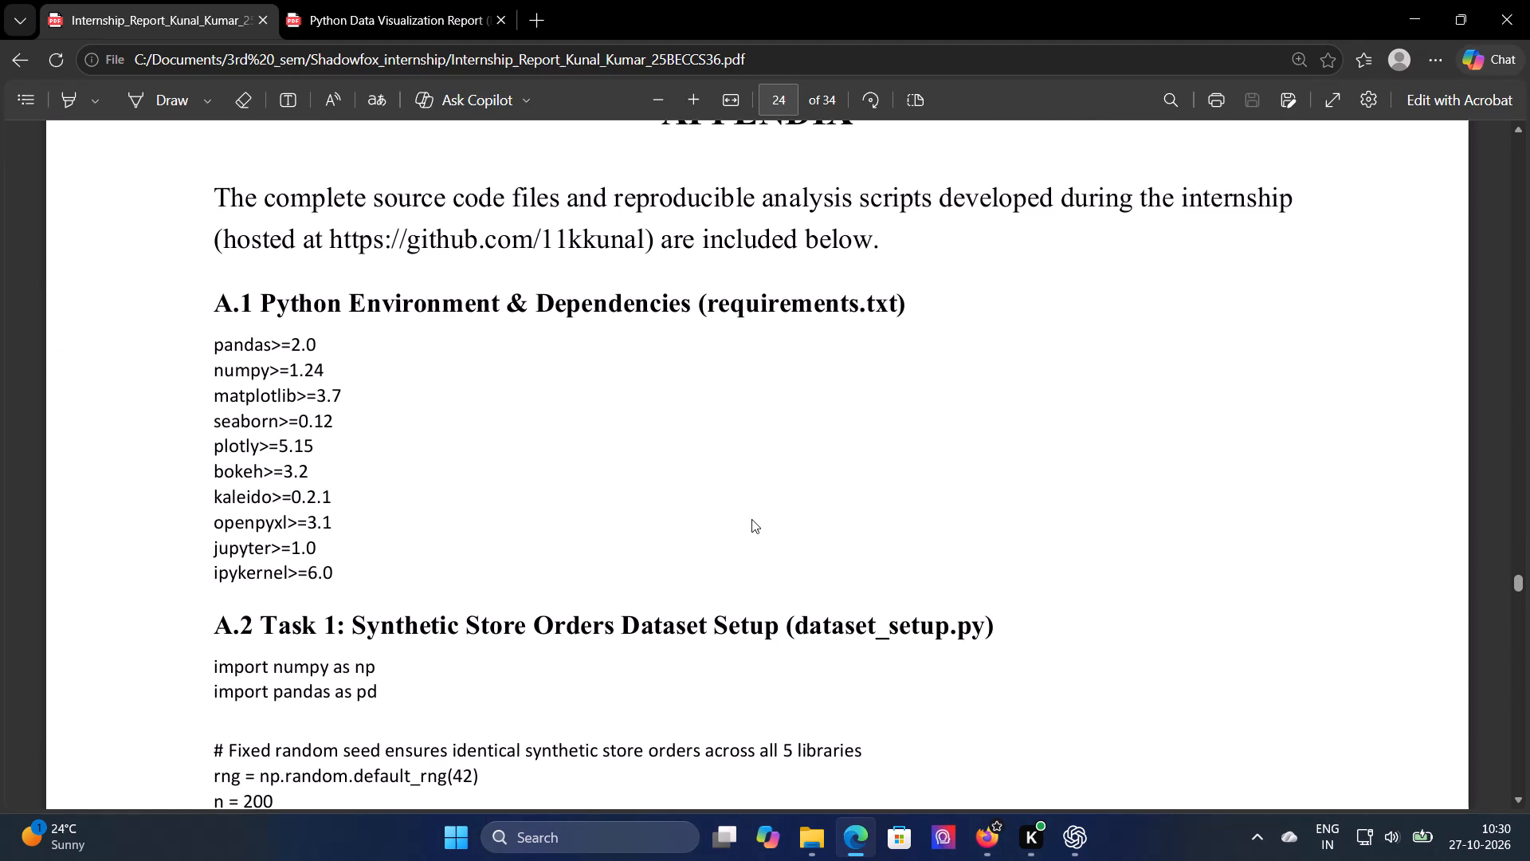
{"action": "scroll", "coordinate": [751, 519], "scroll_direction": "down", "scroll_amount": 6}
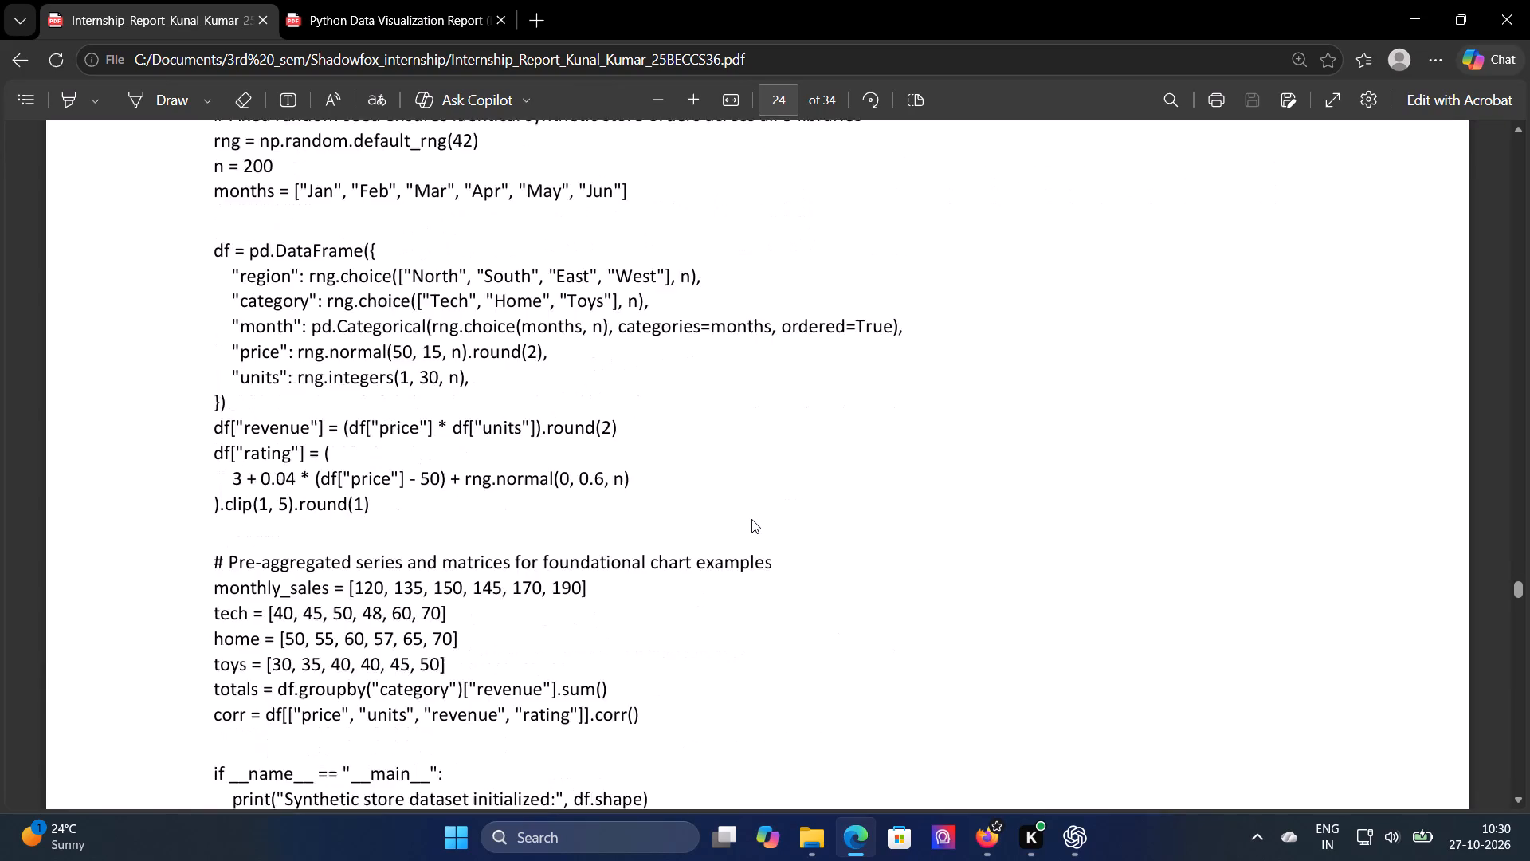
{"action": "scroll", "coordinate": [751, 519], "scroll_direction": "down", "scroll_amount": 10}
{"action": "scroll", "coordinate": [751, 519], "scroll_direction": "up", "scroll_amount": 5}
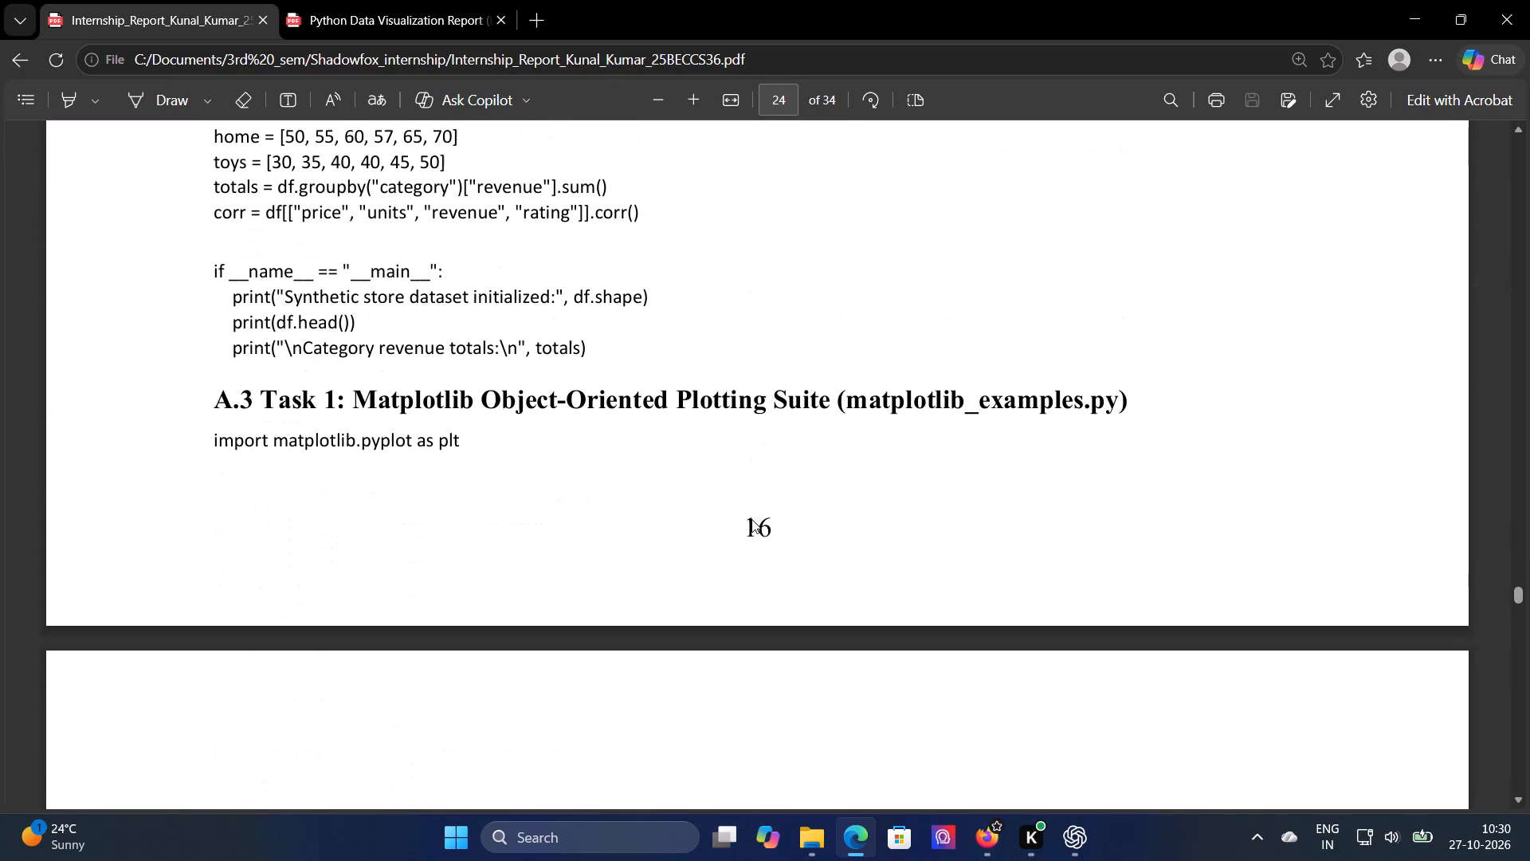
{"action": "scroll", "coordinate": [751, 537], "scroll_direction": "down", "scroll_amount": 13}
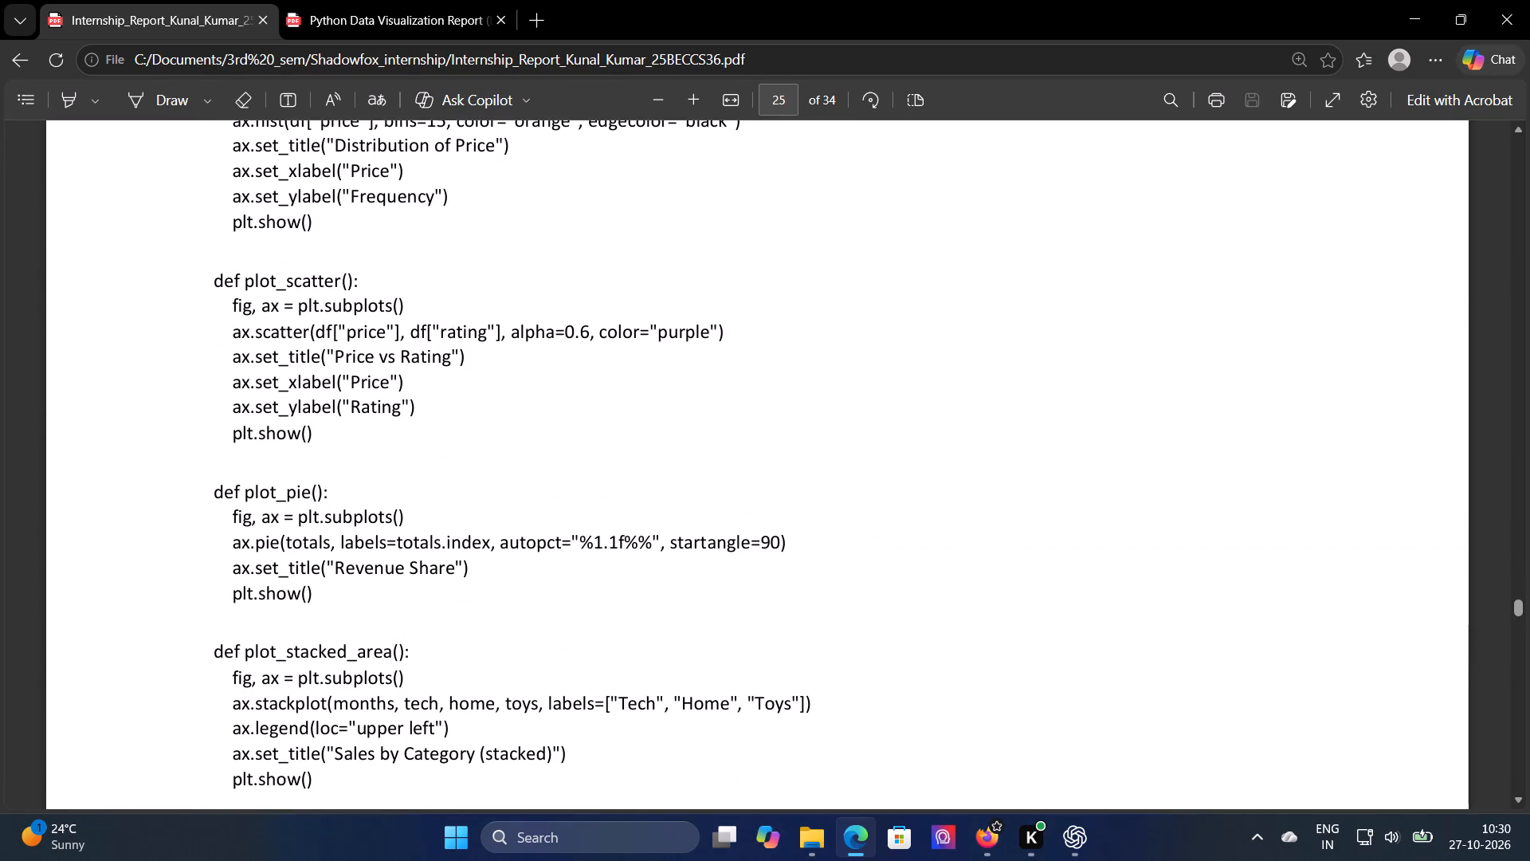
{"action": "scroll", "coordinate": [755, 512], "scroll_direction": "down", "scroll_amount": 16}
{"action": "scroll", "coordinate": [739, 531], "scroll_direction": "down", "scroll_amount": 10}
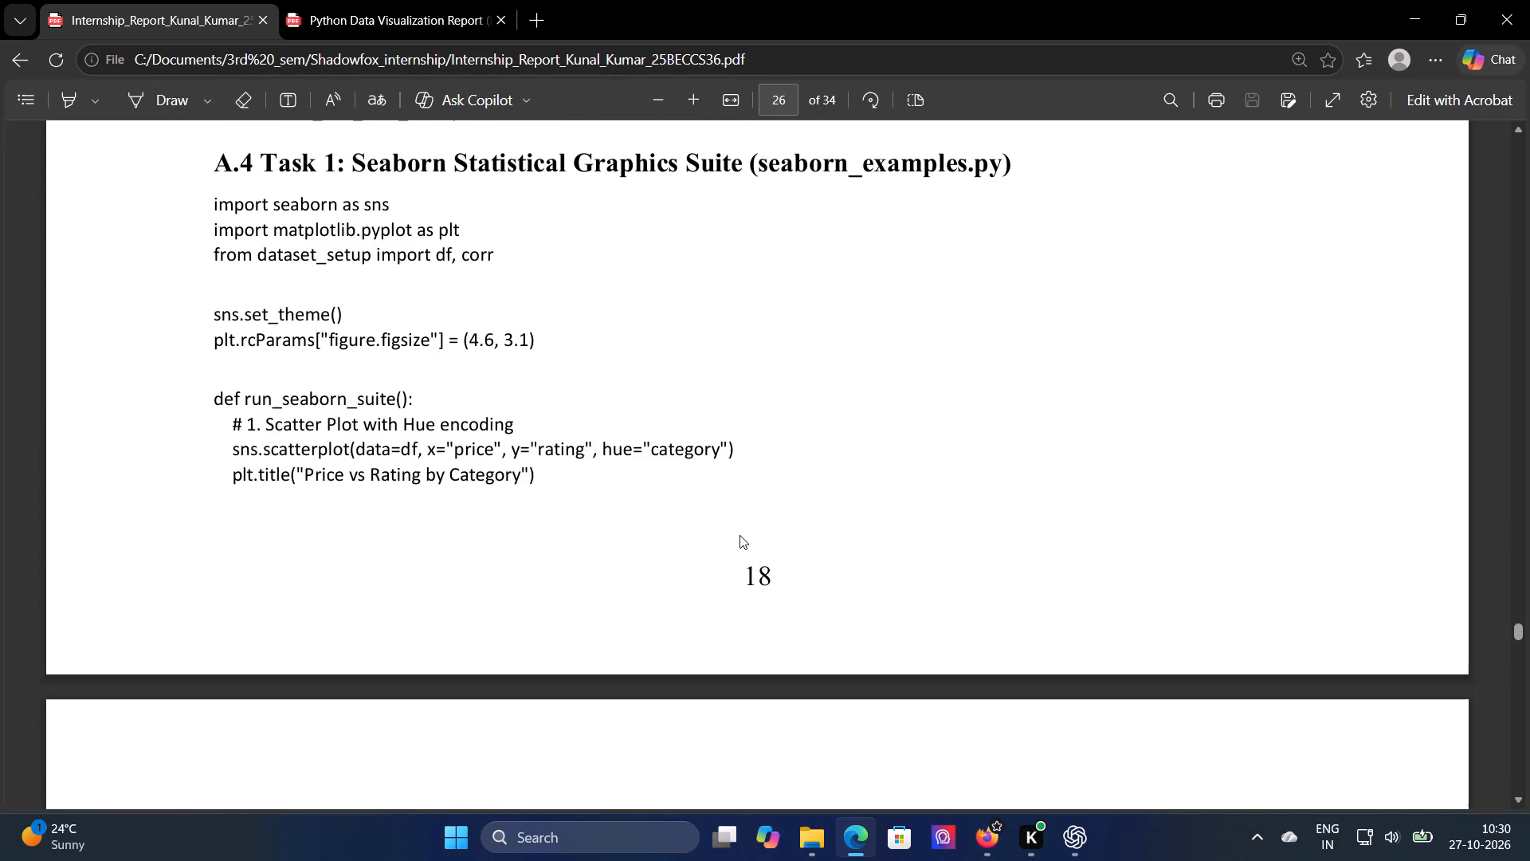
{"action": "scroll", "coordinate": [739, 535], "scroll_direction": "down", "scroll_amount": 4}
{"action": "scroll", "coordinate": [740, 536], "scroll_direction": "down", "scroll_amount": 18}
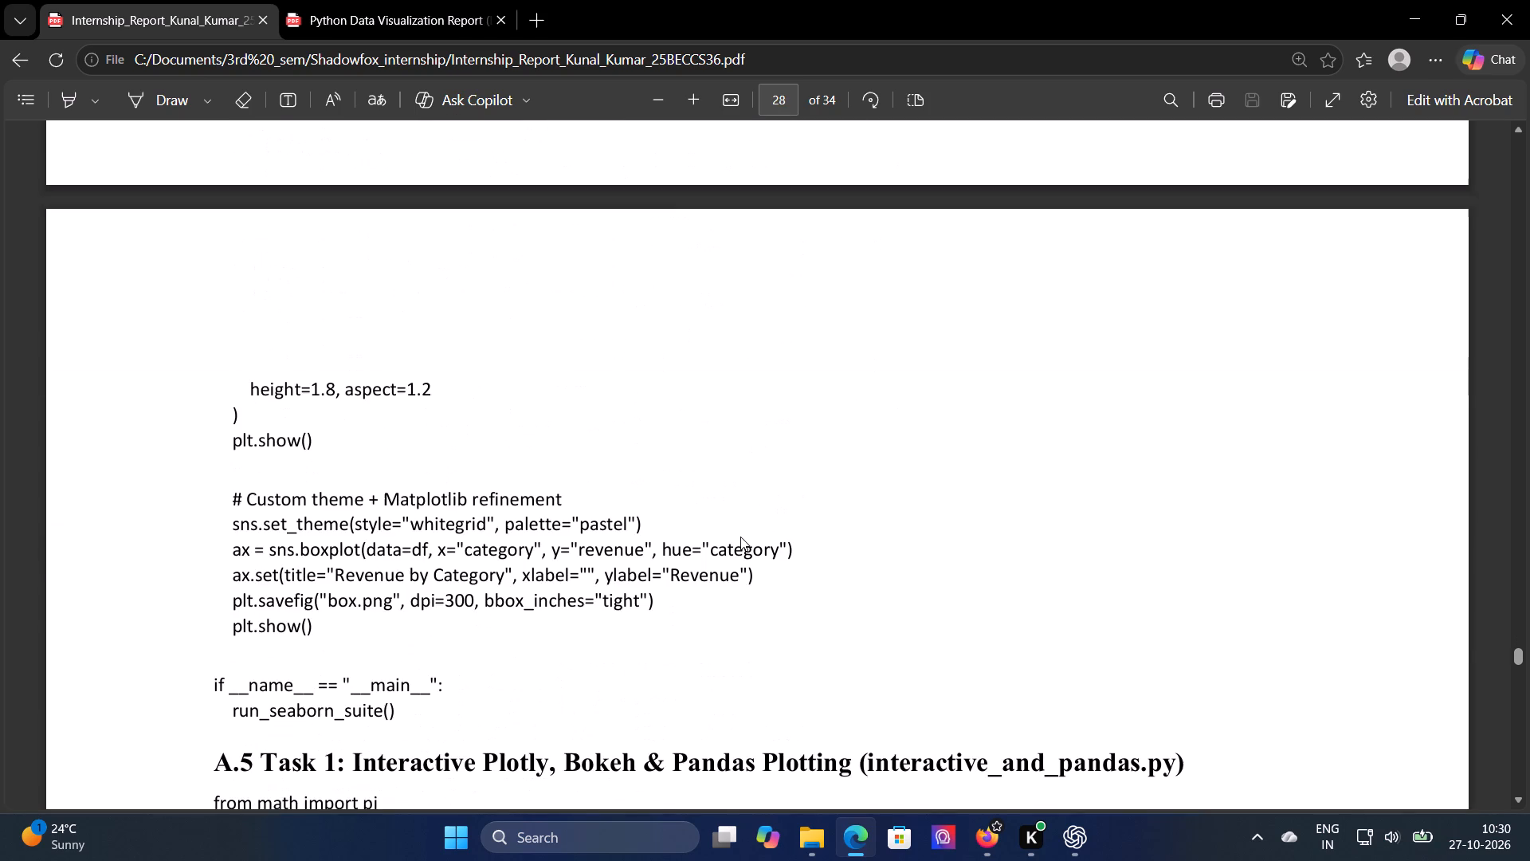
{"action": "scroll", "coordinate": [740, 537], "scroll_direction": "down", "scroll_amount": 7}
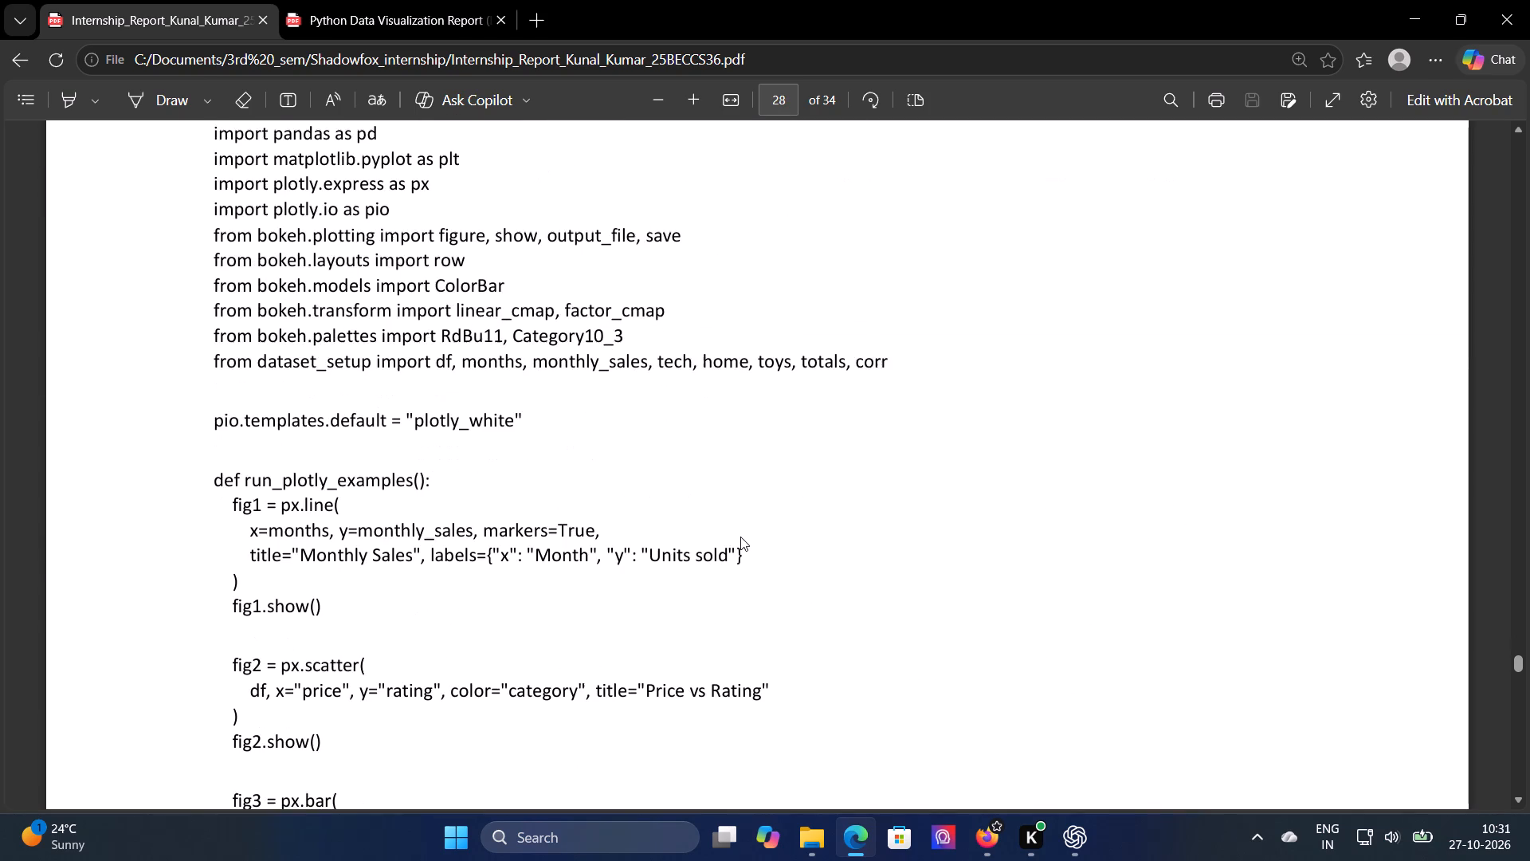
{"action": "scroll", "coordinate": [740, 537], "scroll_direction": "down", "scroll_amount": 15}
{"action": "scroll", "coordinate": [740, 541], "scroll_direction": "down", "scroll_amount": 10}
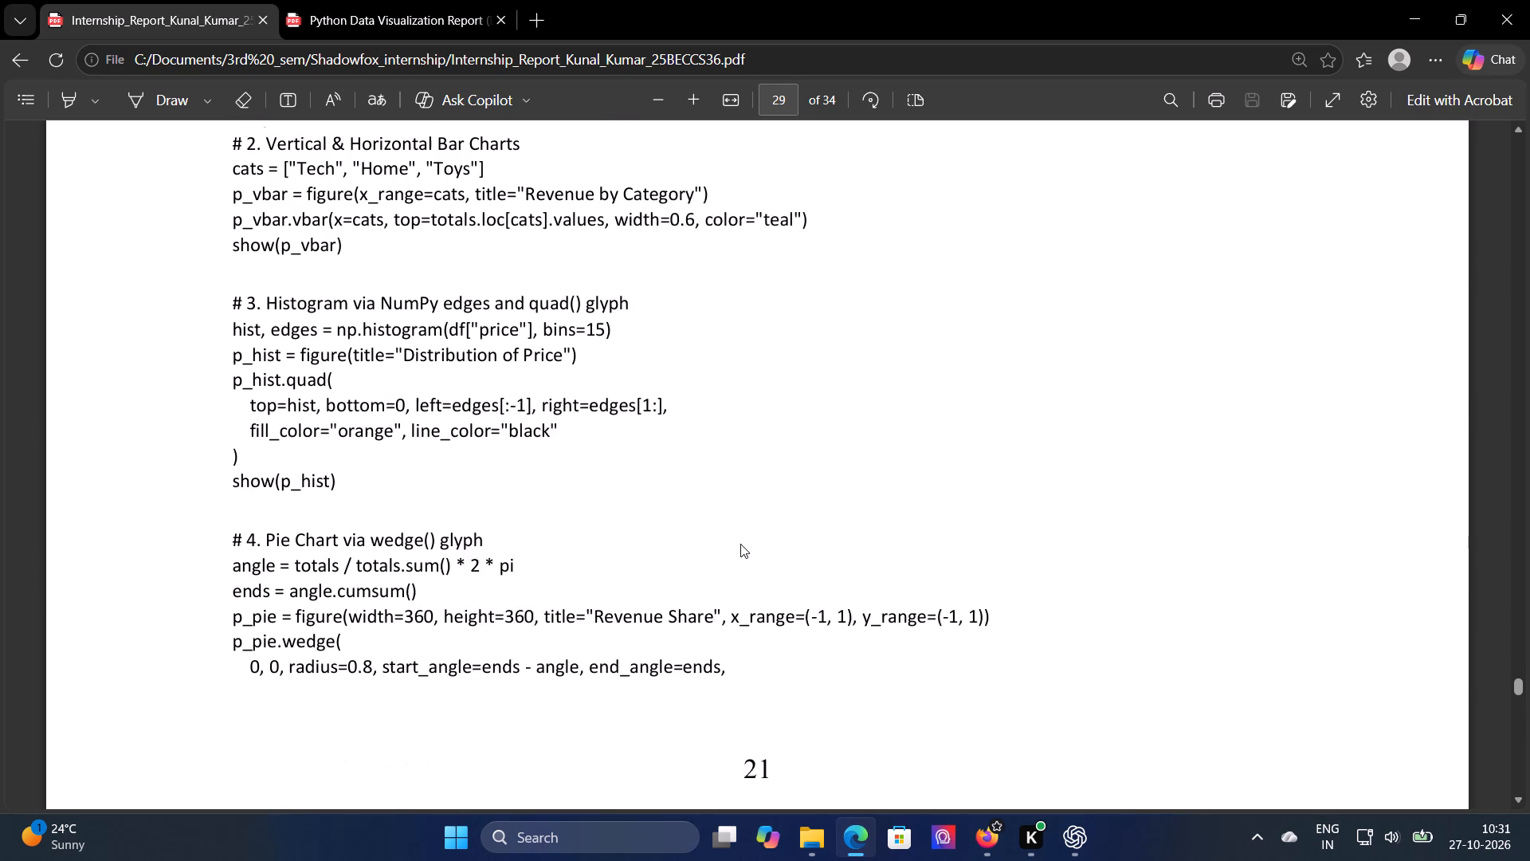
{"action": "scroll", "coordinate": [740, 544], "scroll_direction": "down", "scroll_amount": 9}
{"action": "scroll", "coordinate": [740, 544], "scroll_direction": "down", "scroll_amount": 20}
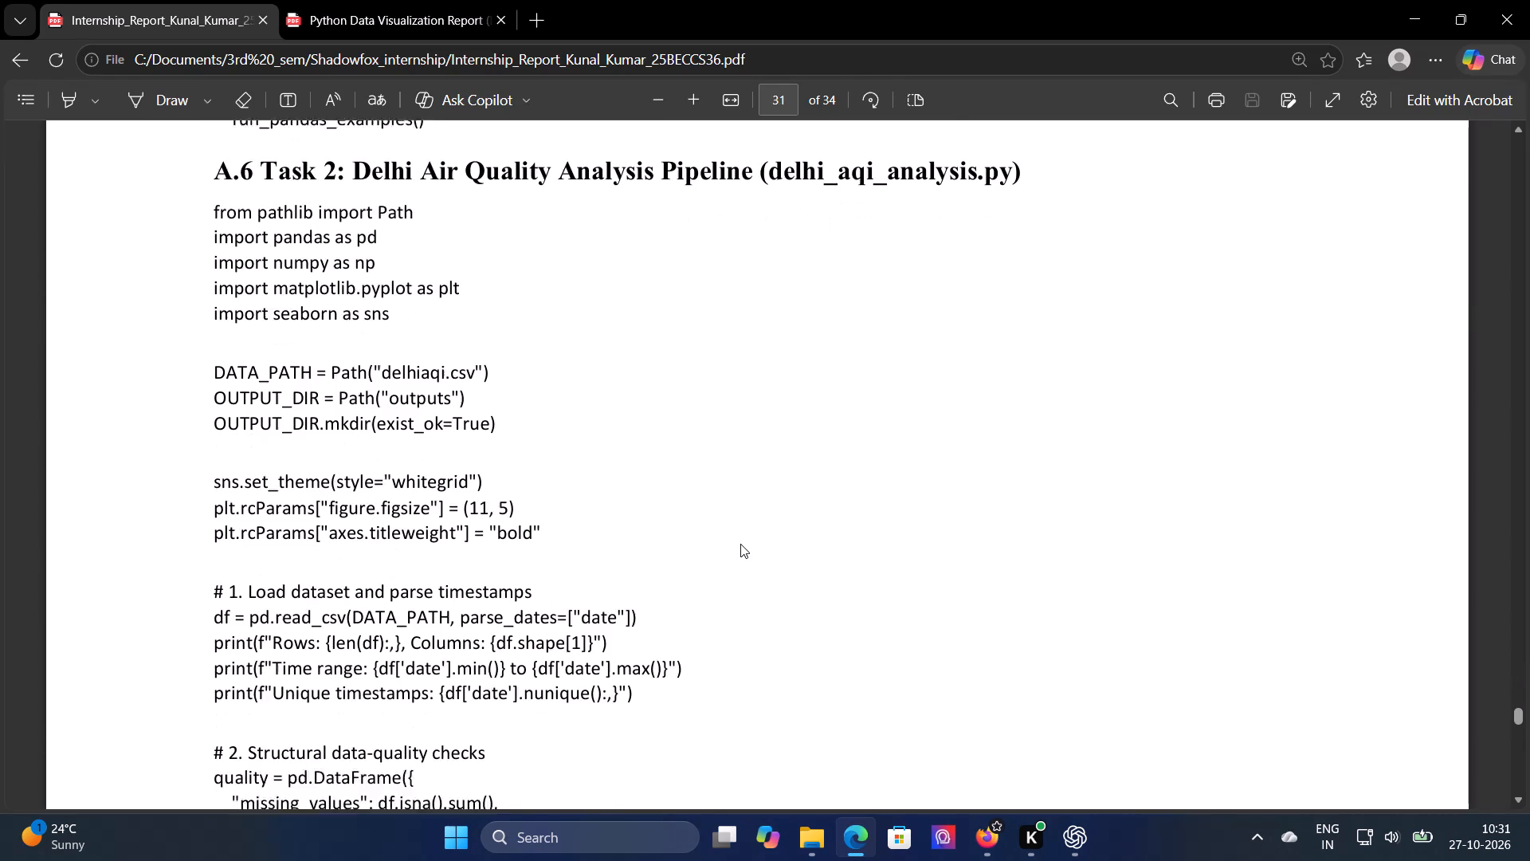
{"action": "scroll", "coordinate": [740, 544], "scroll_direction": "down", "scroll_amount": 6}
{"action": "scroll", "coordinate": [740, 544], "scroll_direction": "down", "scroll_amount": 17}
{"action": "scroll", "coordinate": [740, 545], "scroll_direction": "down", "scroll_amount": 14}
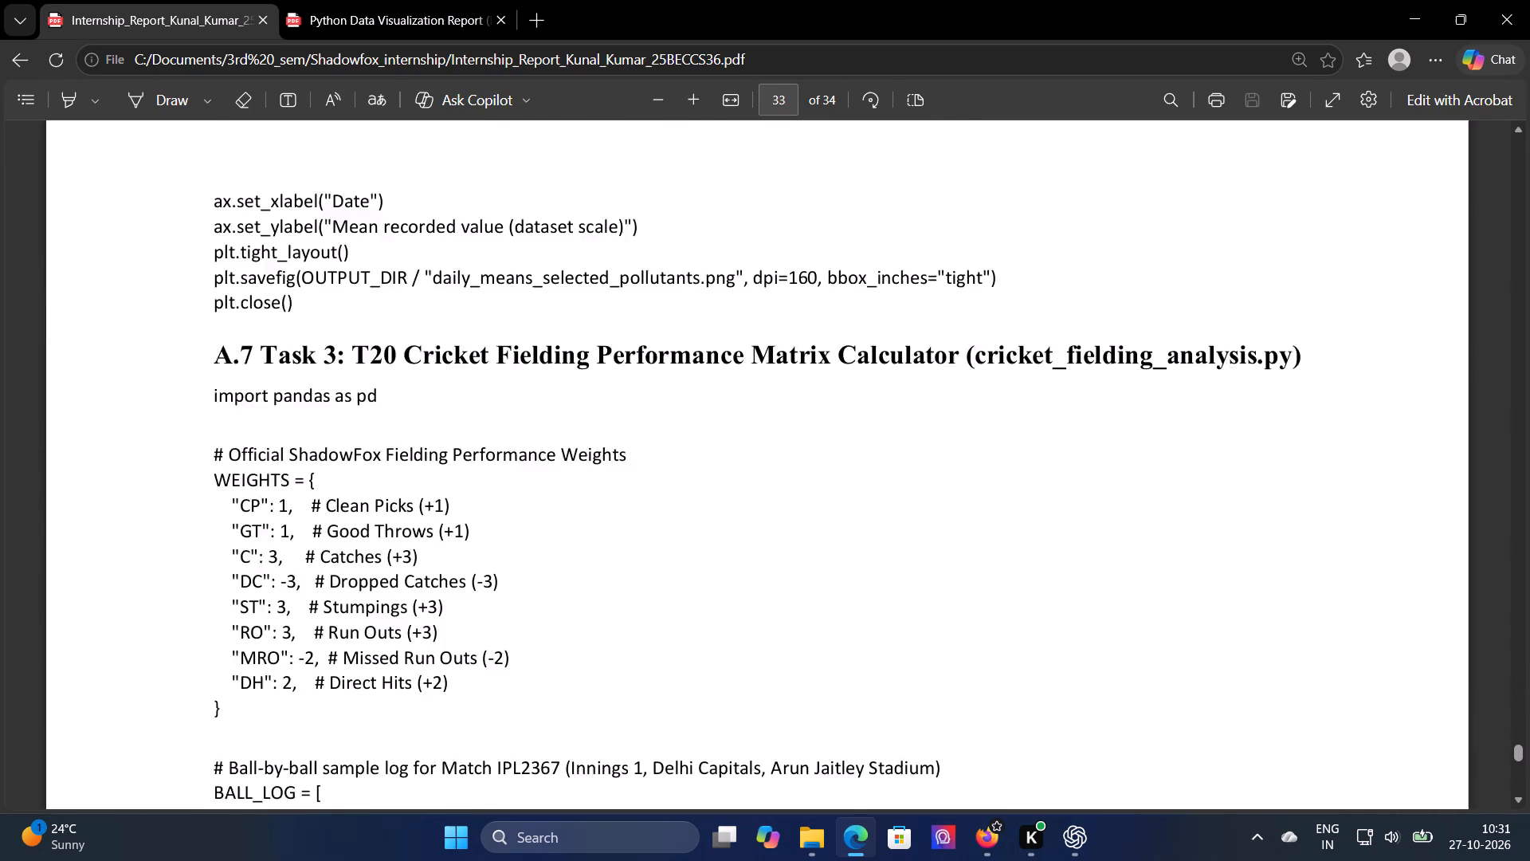
{"action": "scroll", "coordinate": [740, 545], "scroll_direction": "down", "scroll_amount": 20}
{"action": "scroll", "coordinate": [740, 545], "scroll_direction": "down", "scroll_amount": 12}
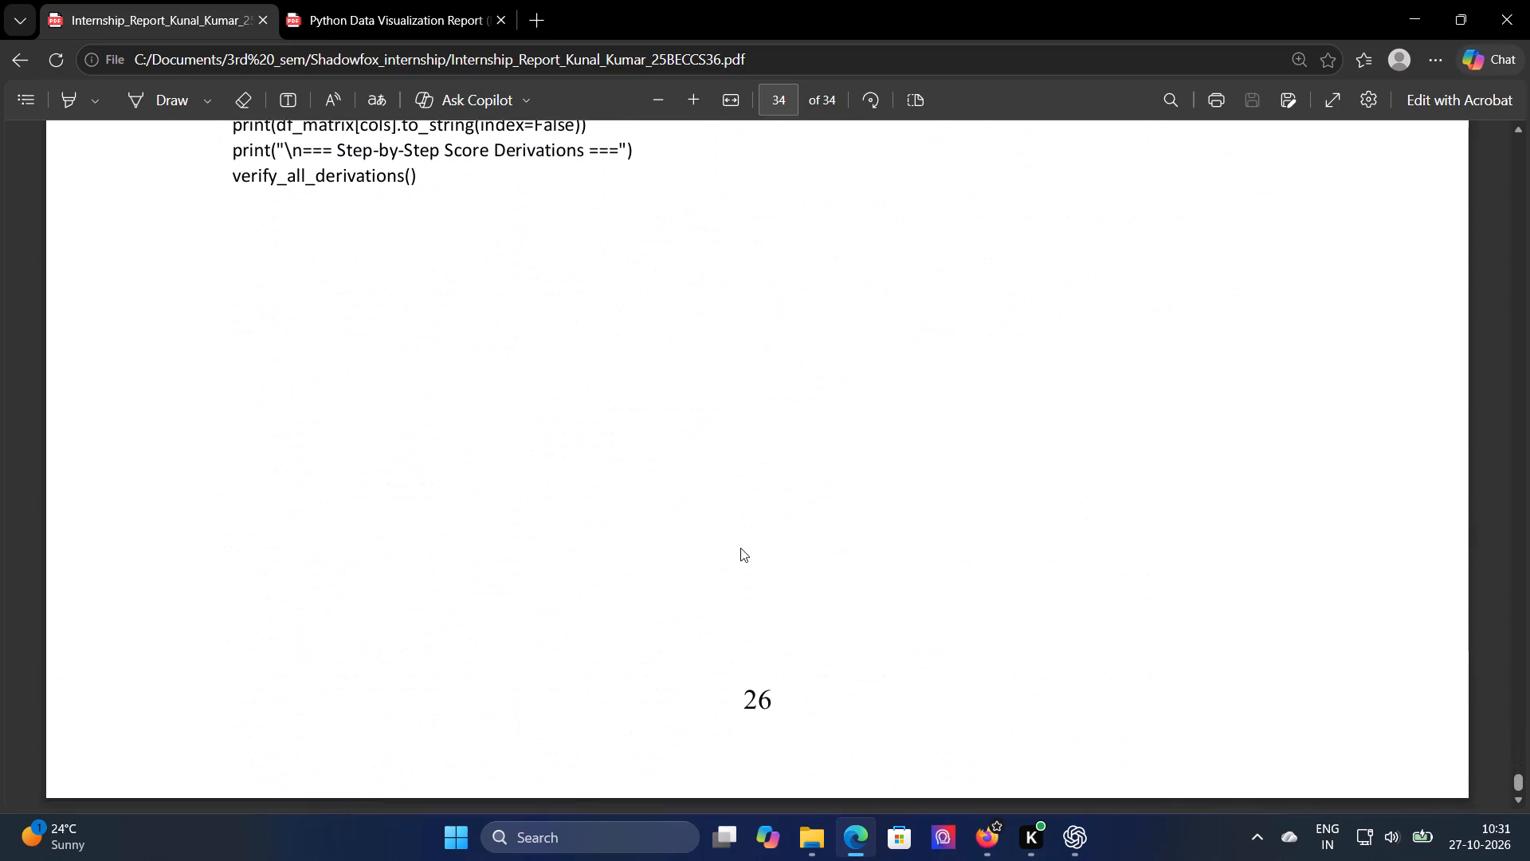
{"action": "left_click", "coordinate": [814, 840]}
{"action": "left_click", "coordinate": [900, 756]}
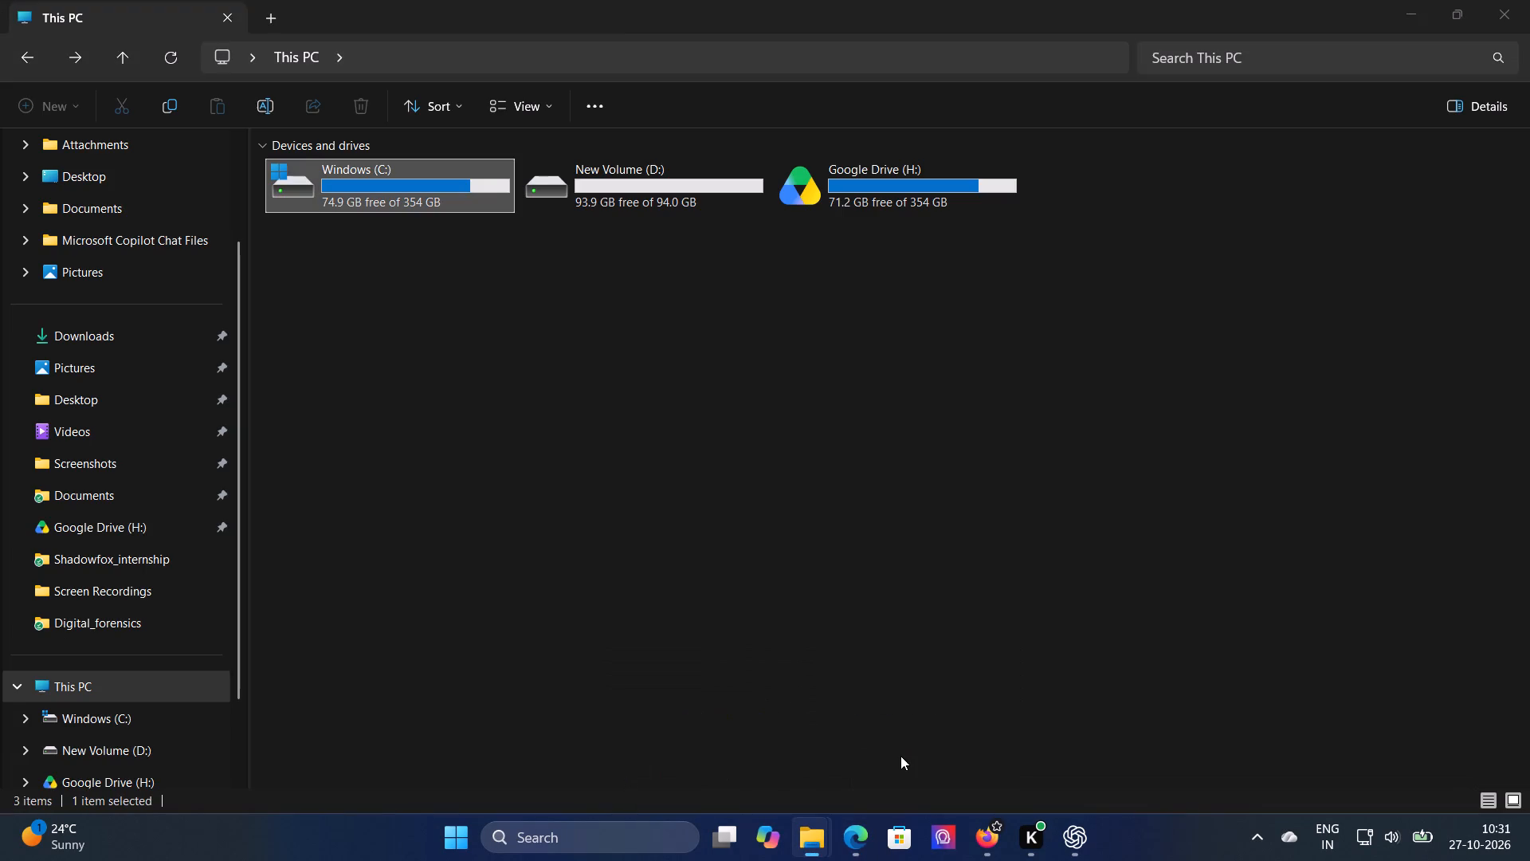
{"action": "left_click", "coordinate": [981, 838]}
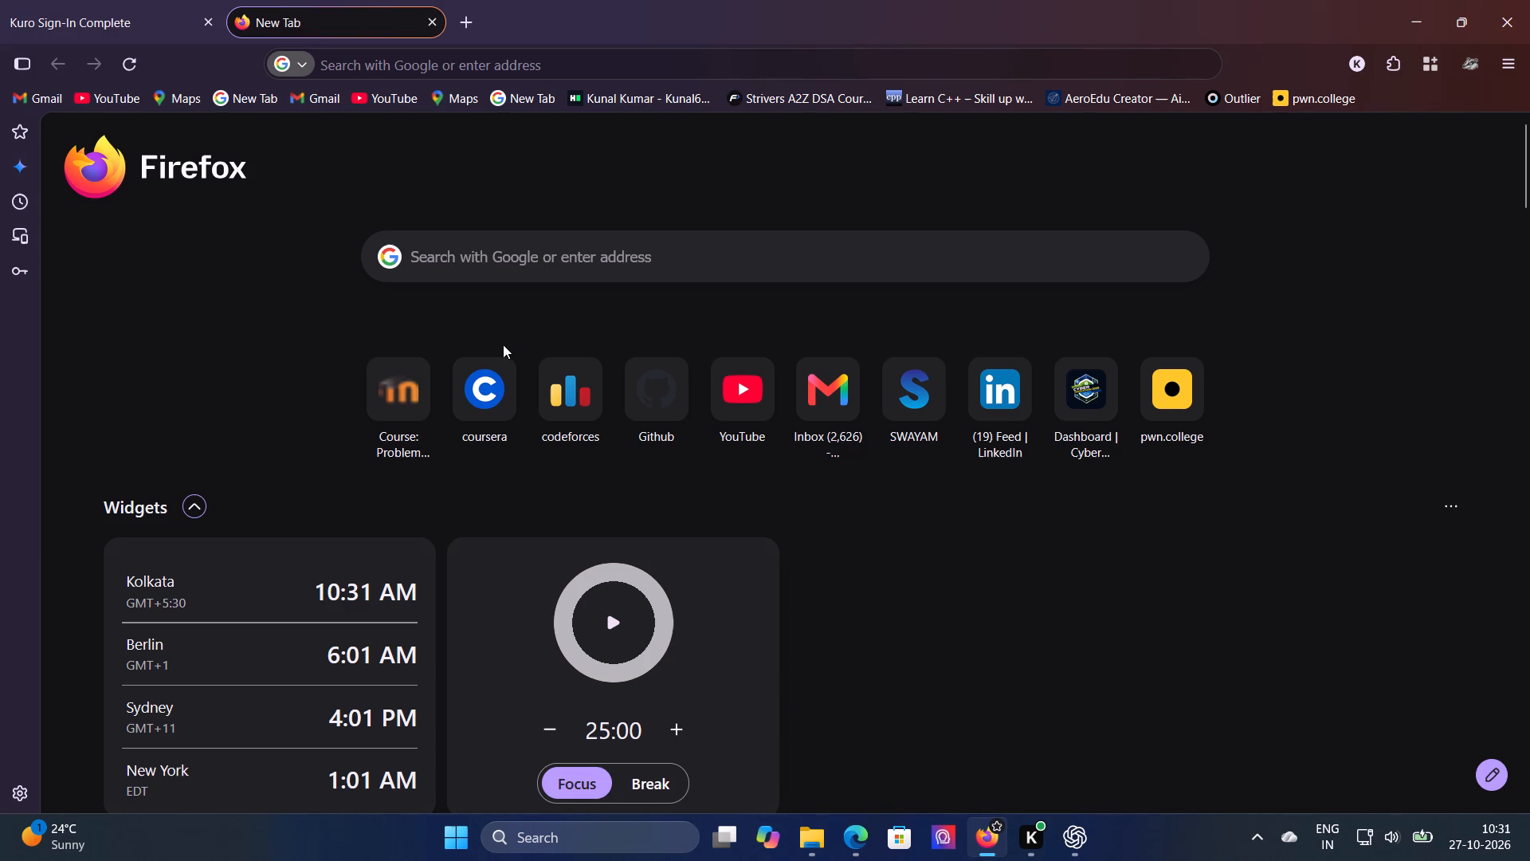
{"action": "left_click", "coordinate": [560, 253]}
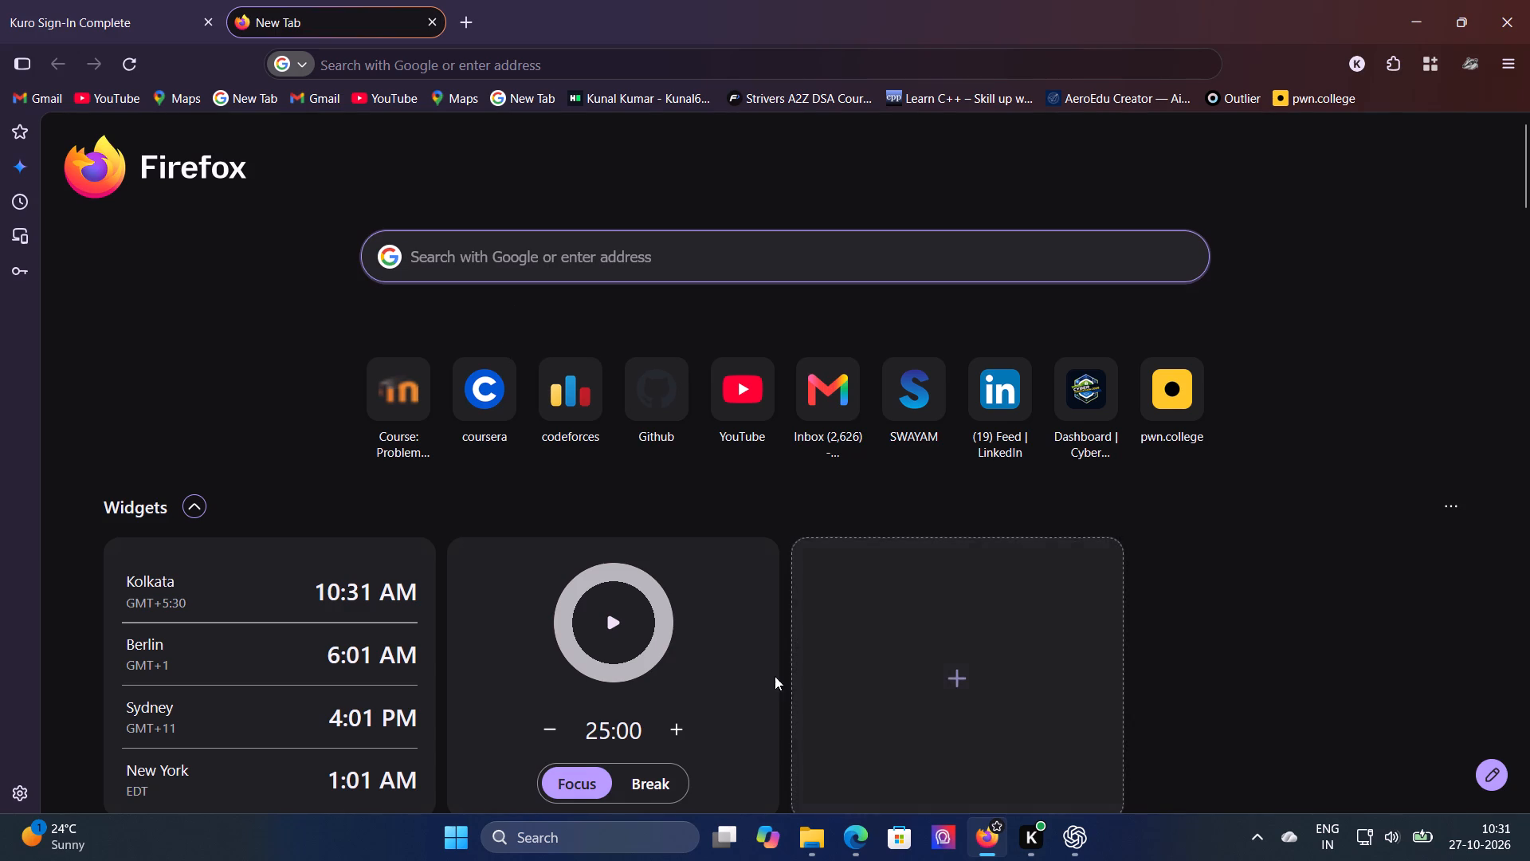
In File Explorer, open the internship report Word document from Documents > 3rd _sem > Shadowfox_internship.
{"action": "left_click", "coordinate": [815, 843]}
{"action": "left_click", "coordinate": [886, 768]}
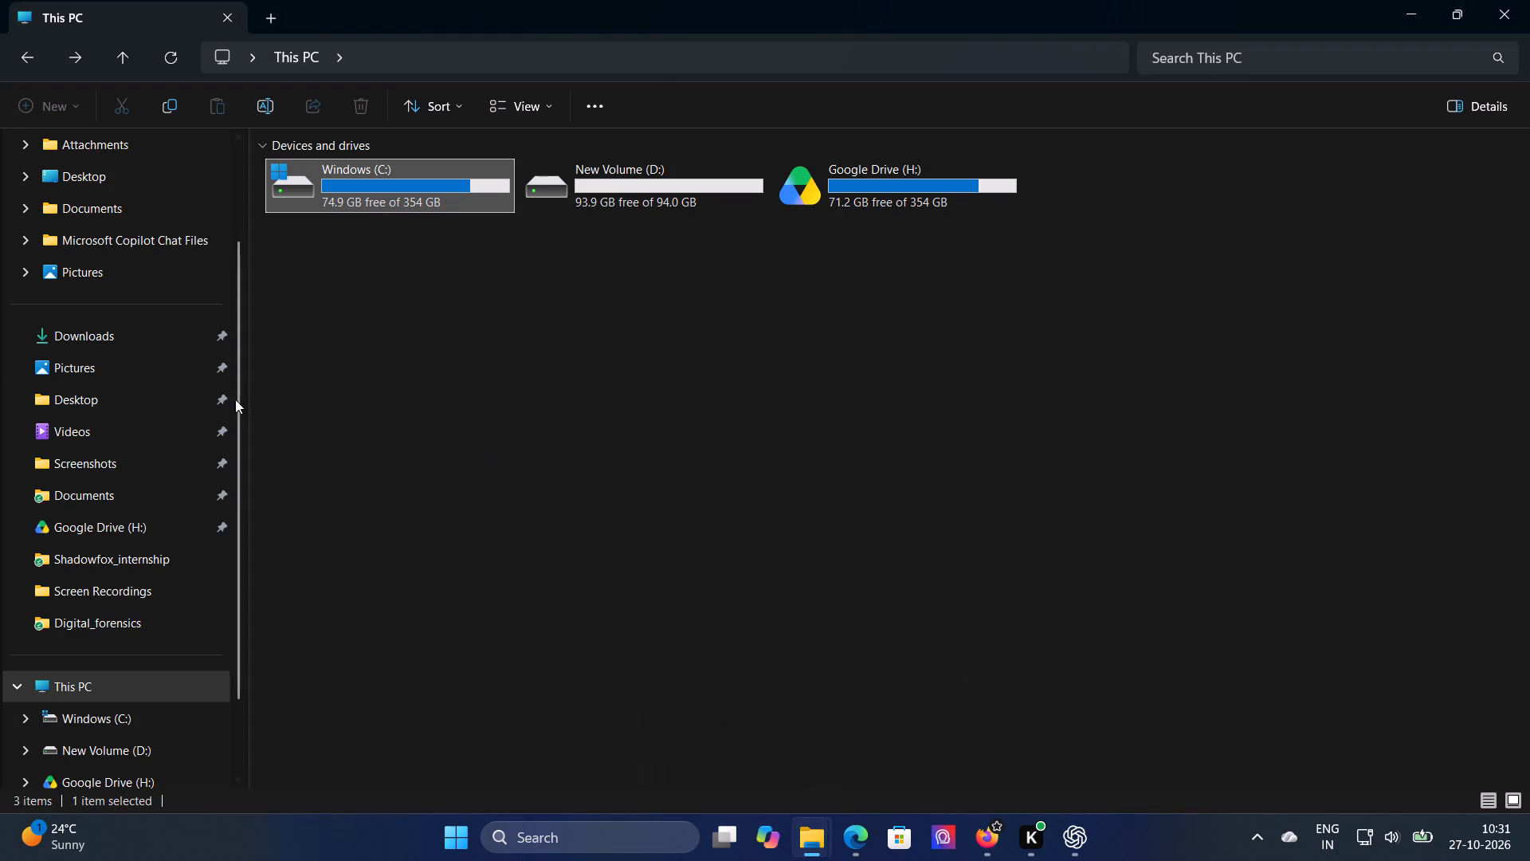
{"action": "left_click", "coordinate": [106, 495]}
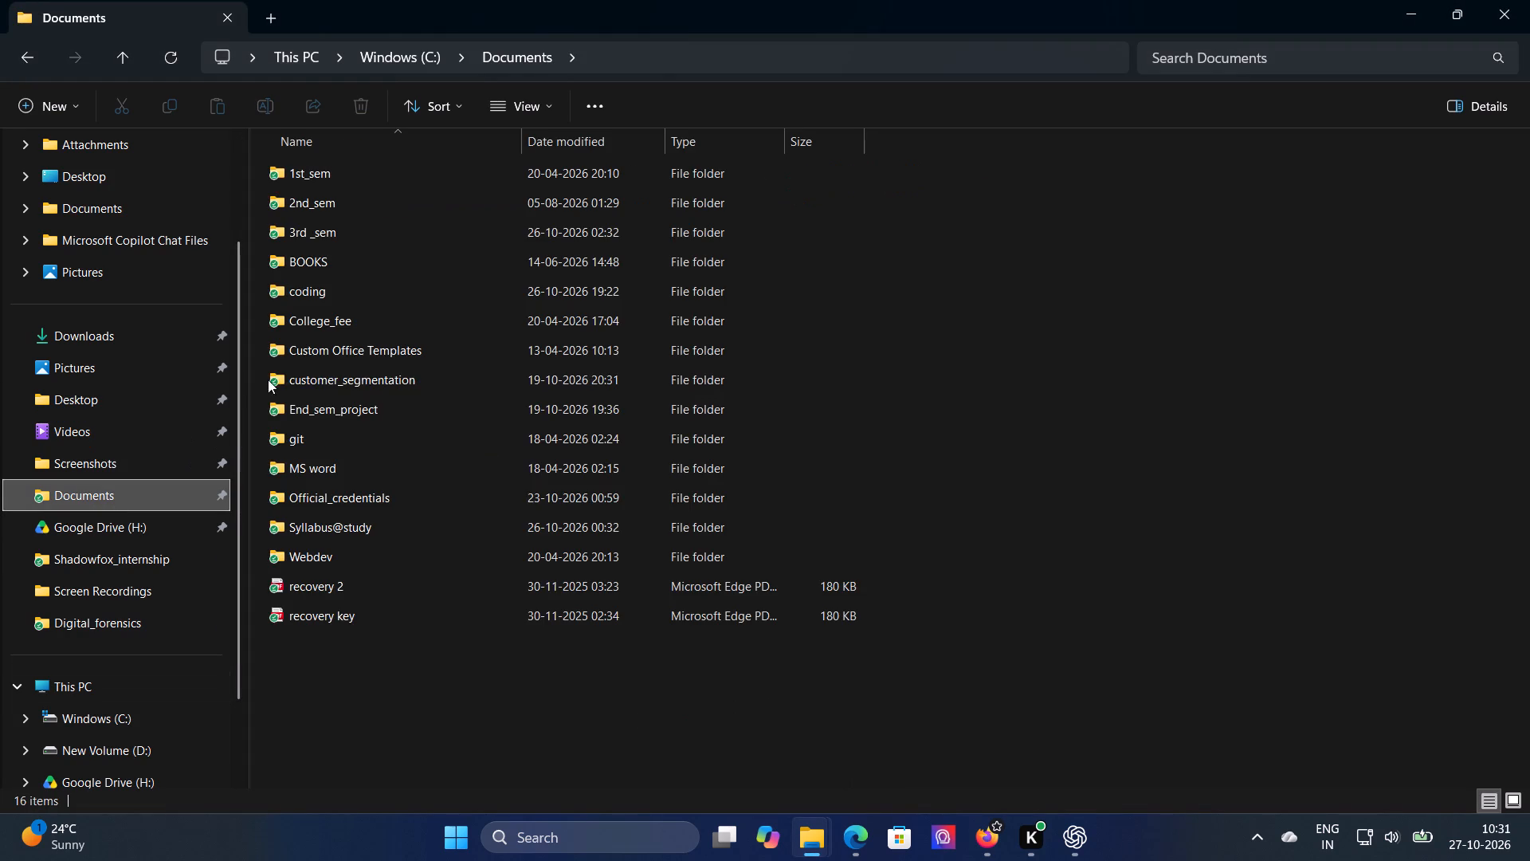
{"action": "double_click", "coordinate": [321, 302]}
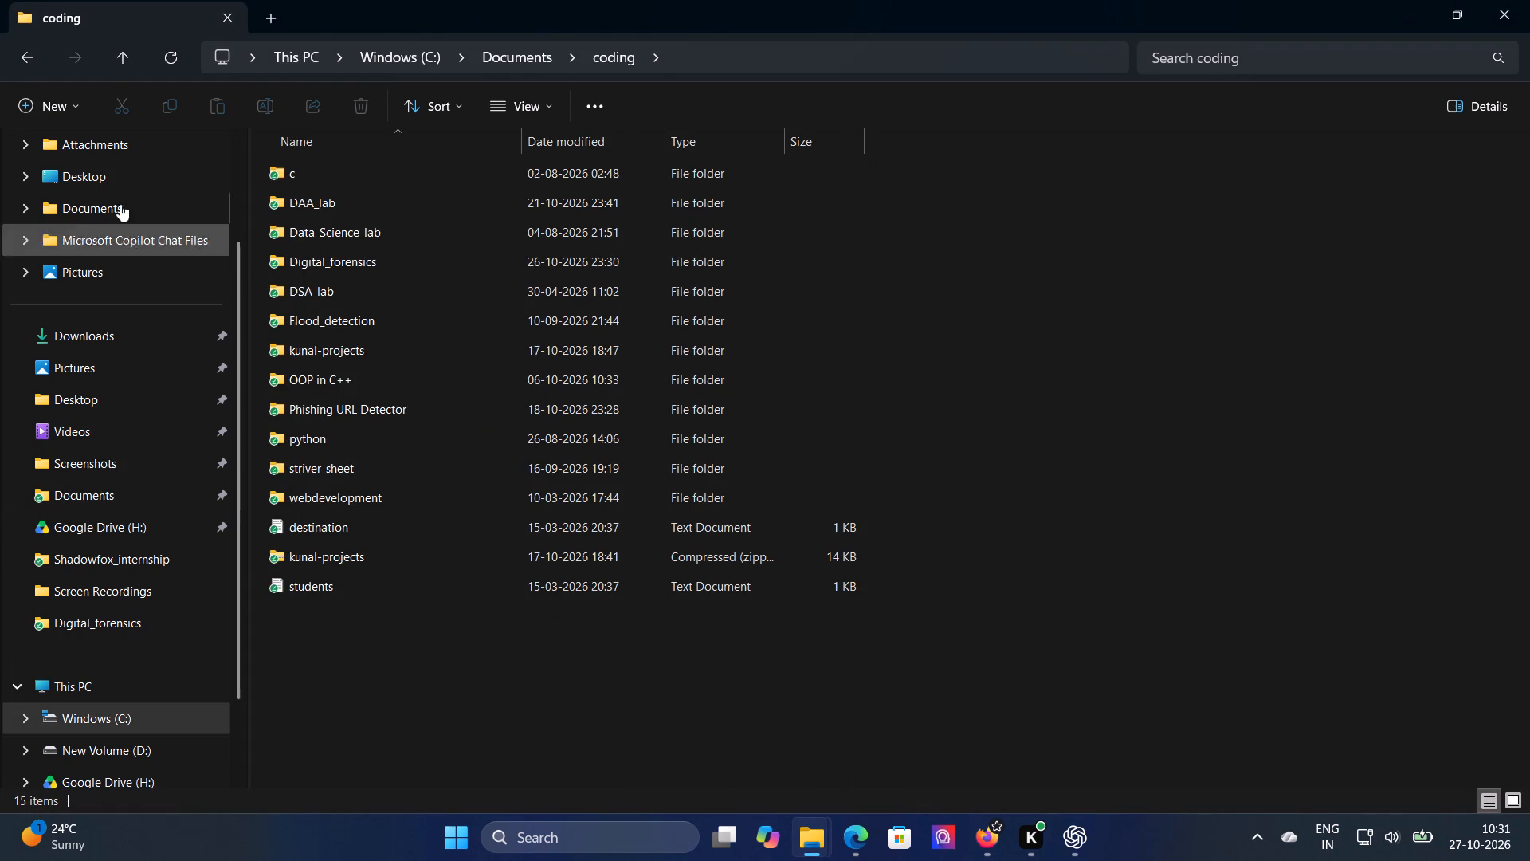
{"action": "left_click", "coordinate": [26, 62]}
{"action": "double_click", "coordinate": [356, 235]}
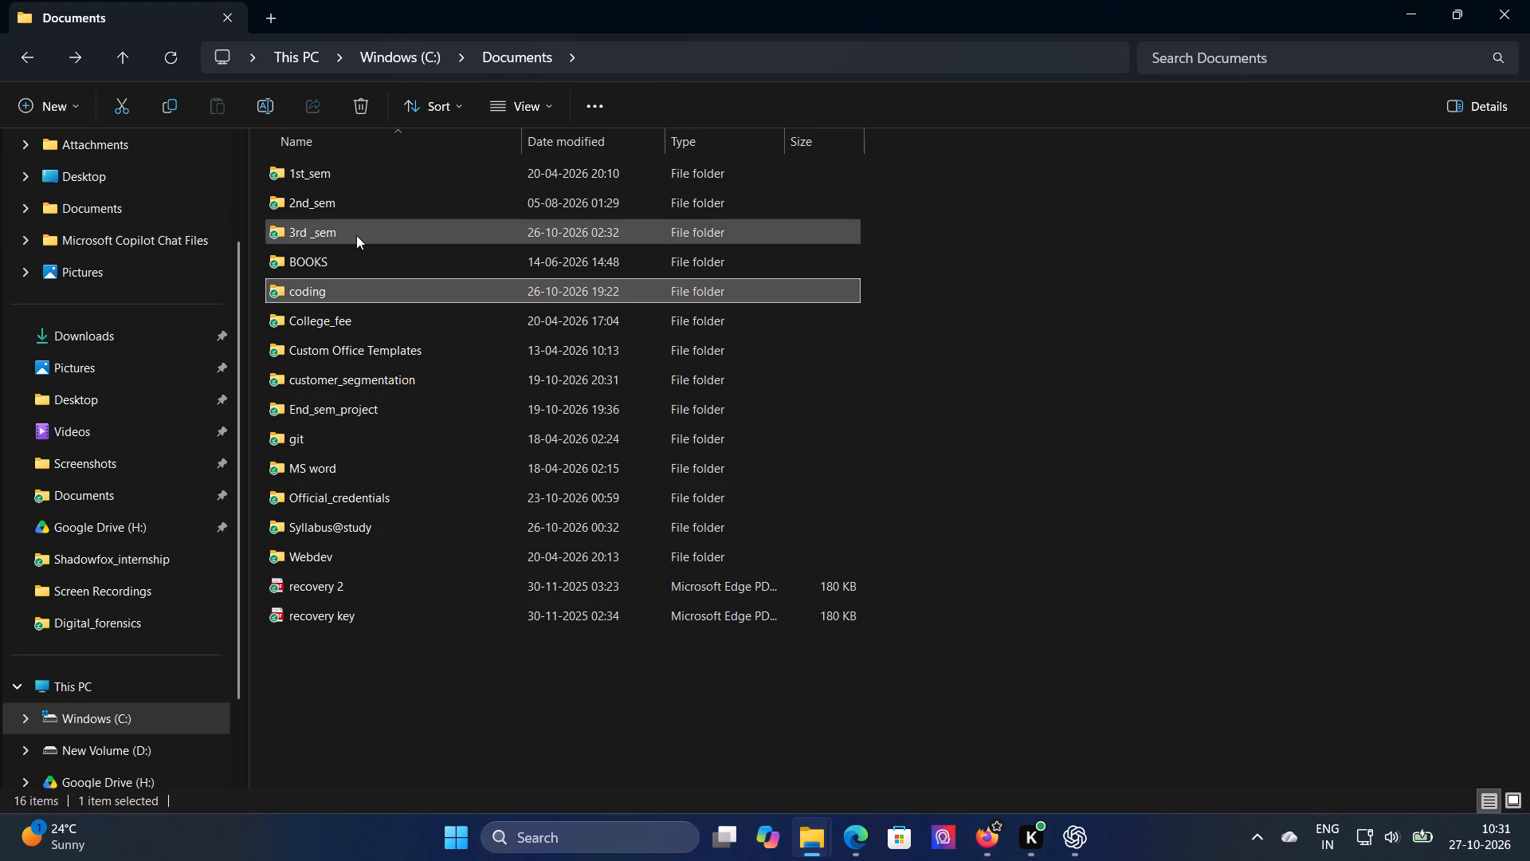
{"action": "double_click", "coordinate": [370, 340]}
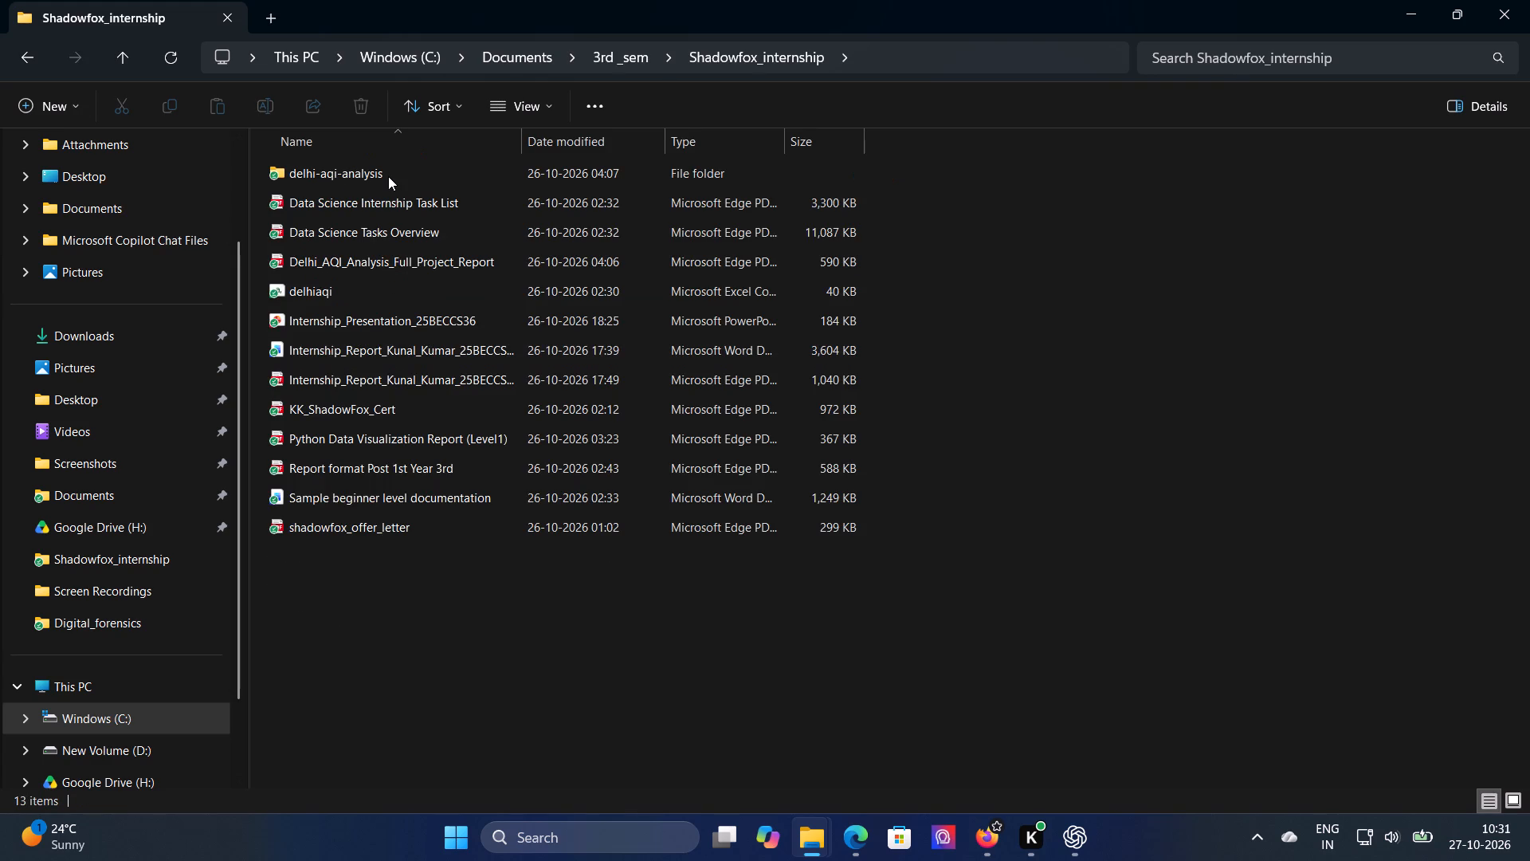
{"action": "double_click", "coordinate": [363, 348]}
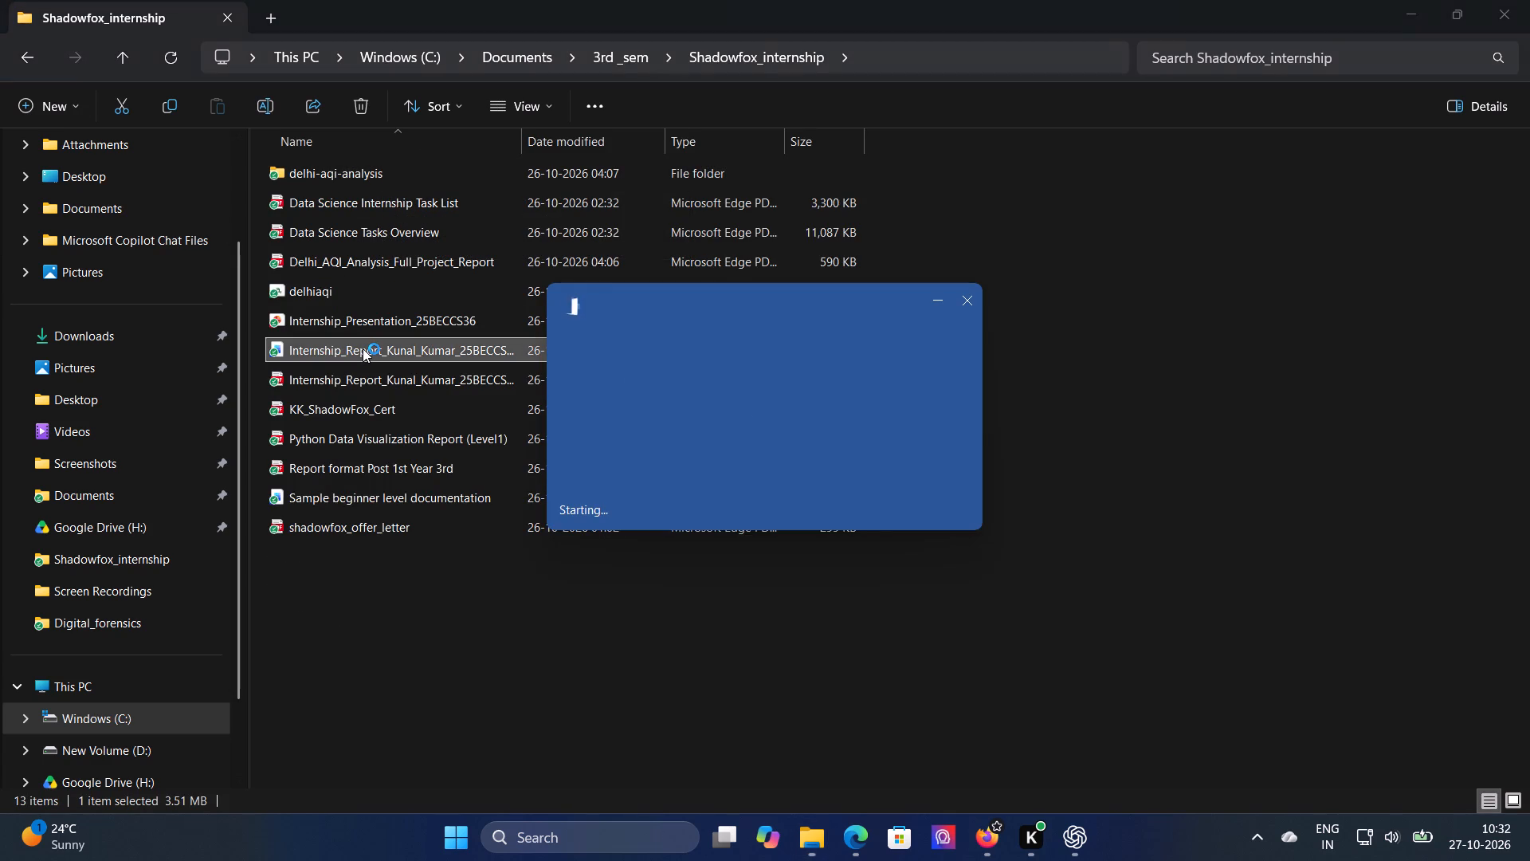
Dismiss the Microsoft 365 get-started and free-trial offers covering the report in Word.
{"action": "left_click", "coordinate": [969, 298]}
{"action": "left_click", "coordinate": [775, 242]}
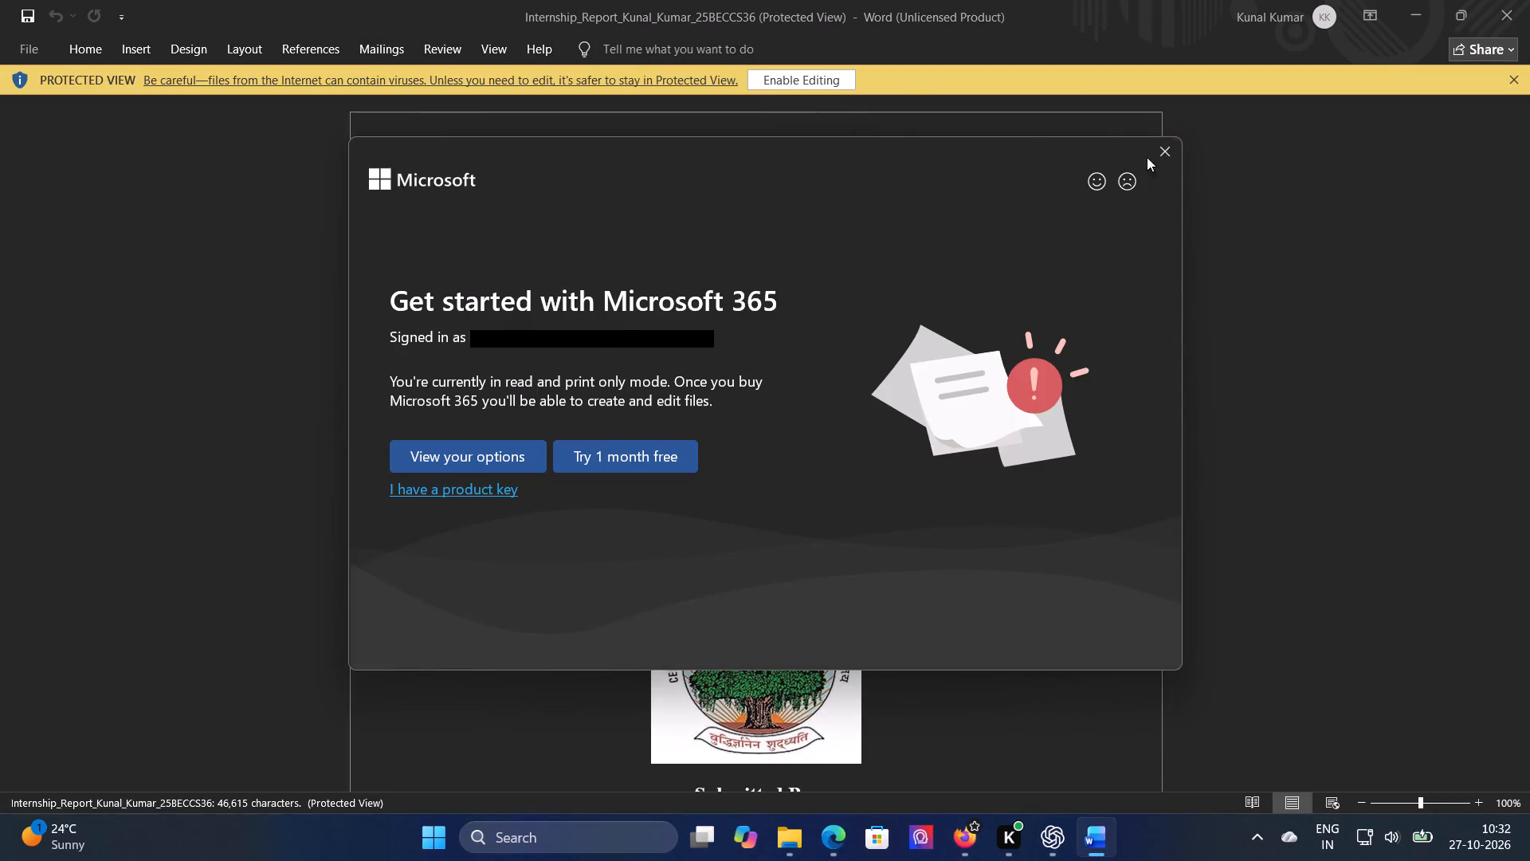
{"action": "left_click", "coordinate": [1172, 157]}
{"action": "left_click", "coordinate": [1416, 14]}
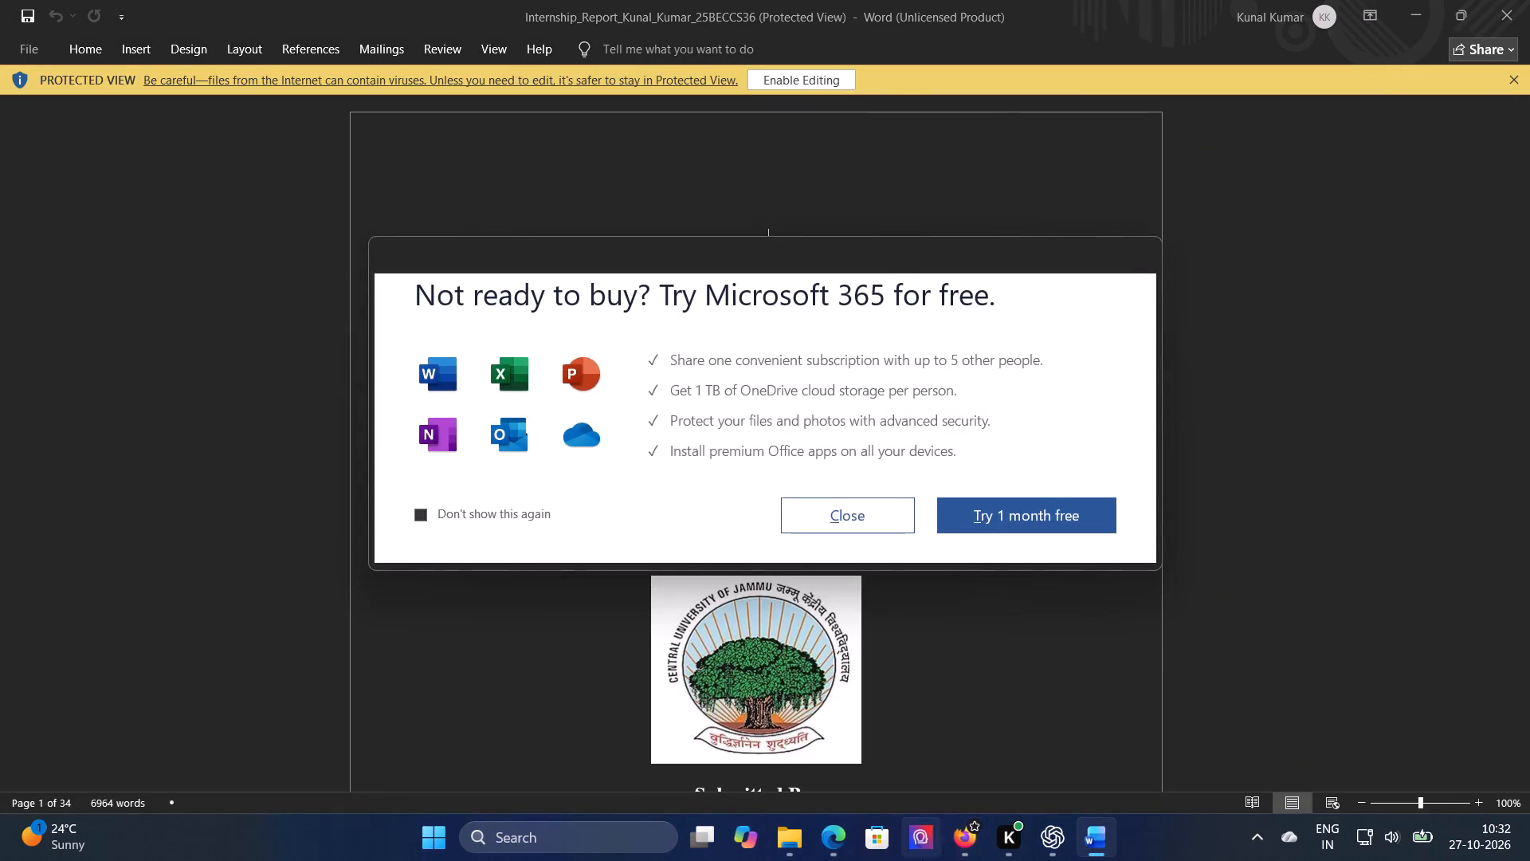
{"action": "left_click", "coordinate": [872, 506]}
{"action": "left_click", "coordinate": [961, 851]}
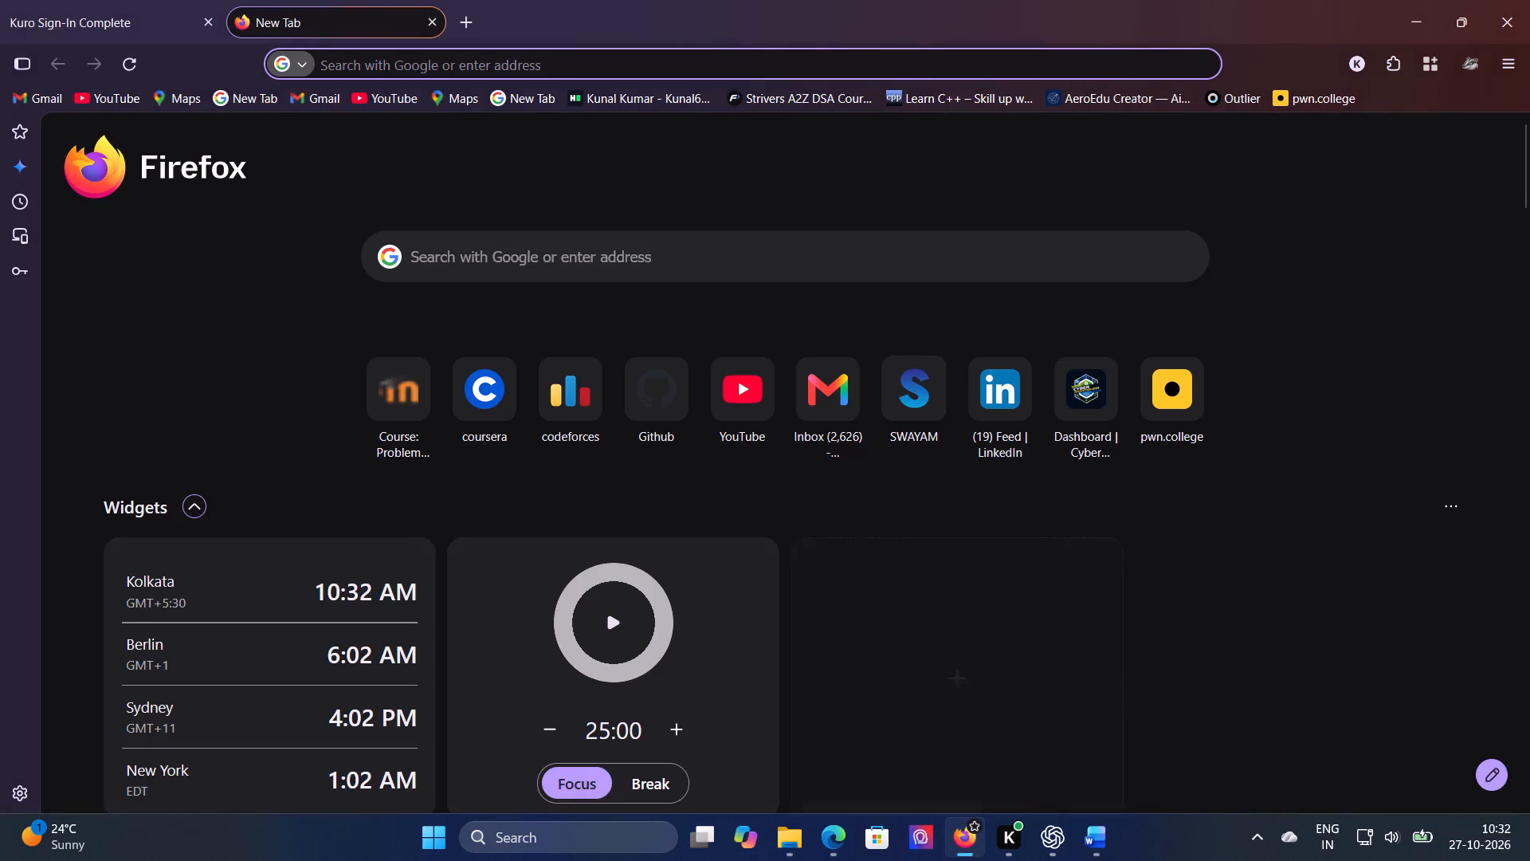
{"action": "left_click", "coordinate": [686, 269]}
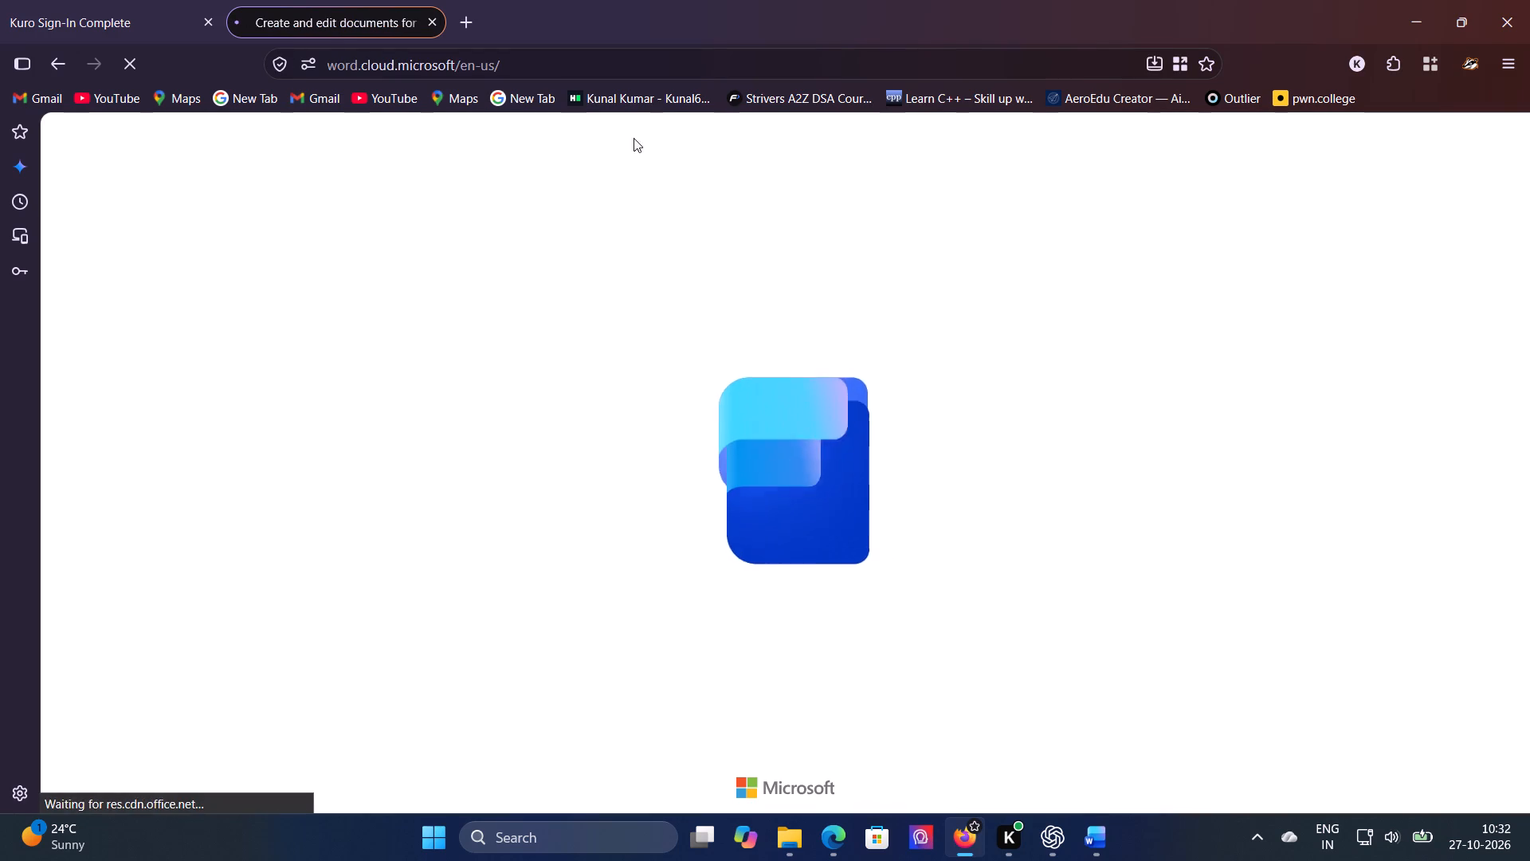
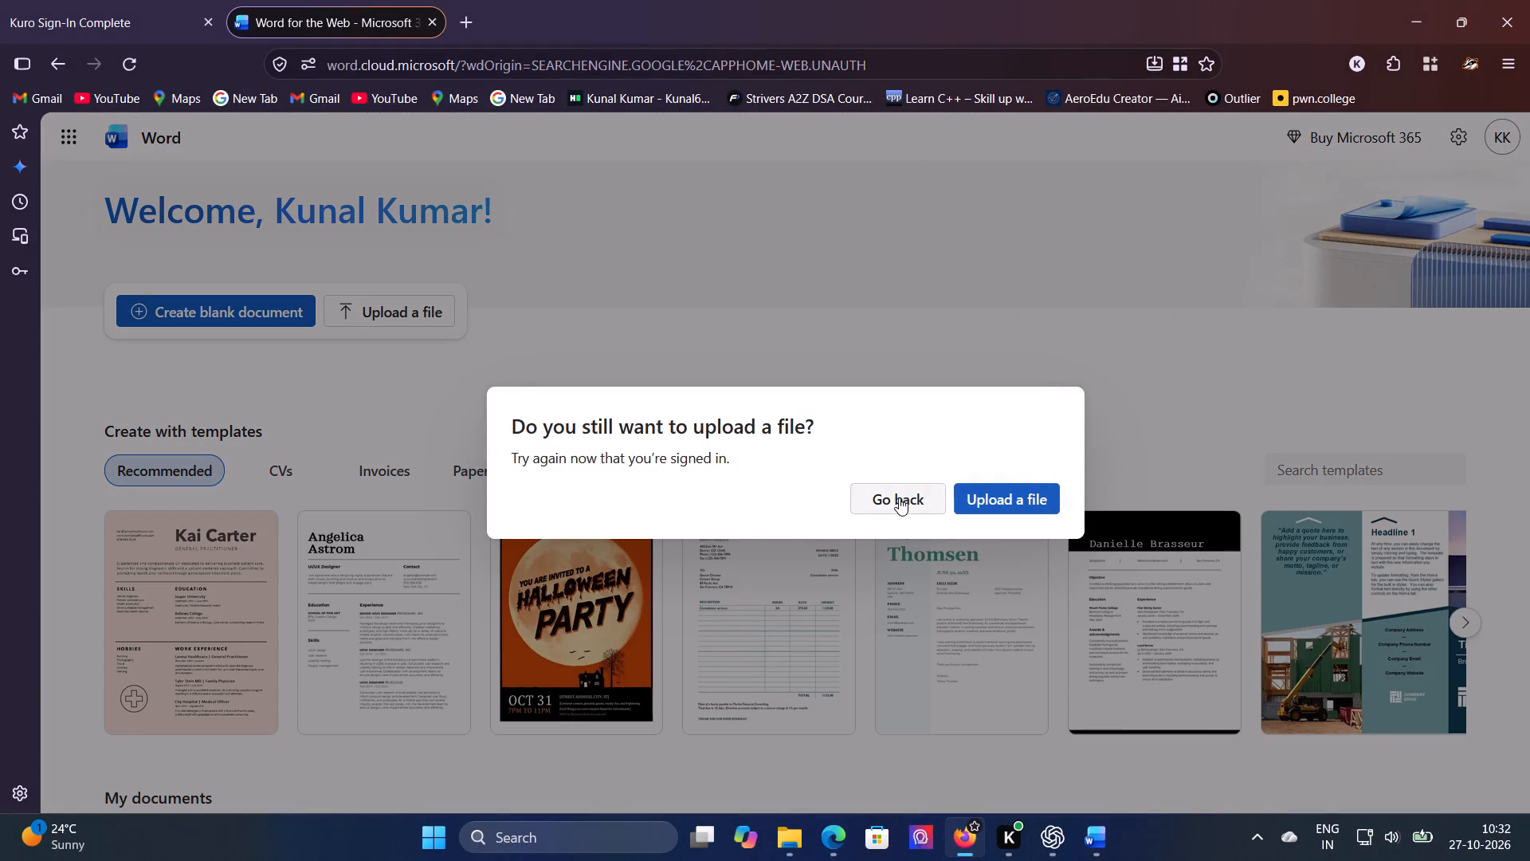
Raise the laptop's screen brightness slightly.
{"action": "left_click", "coordinate": [1383, 838]}
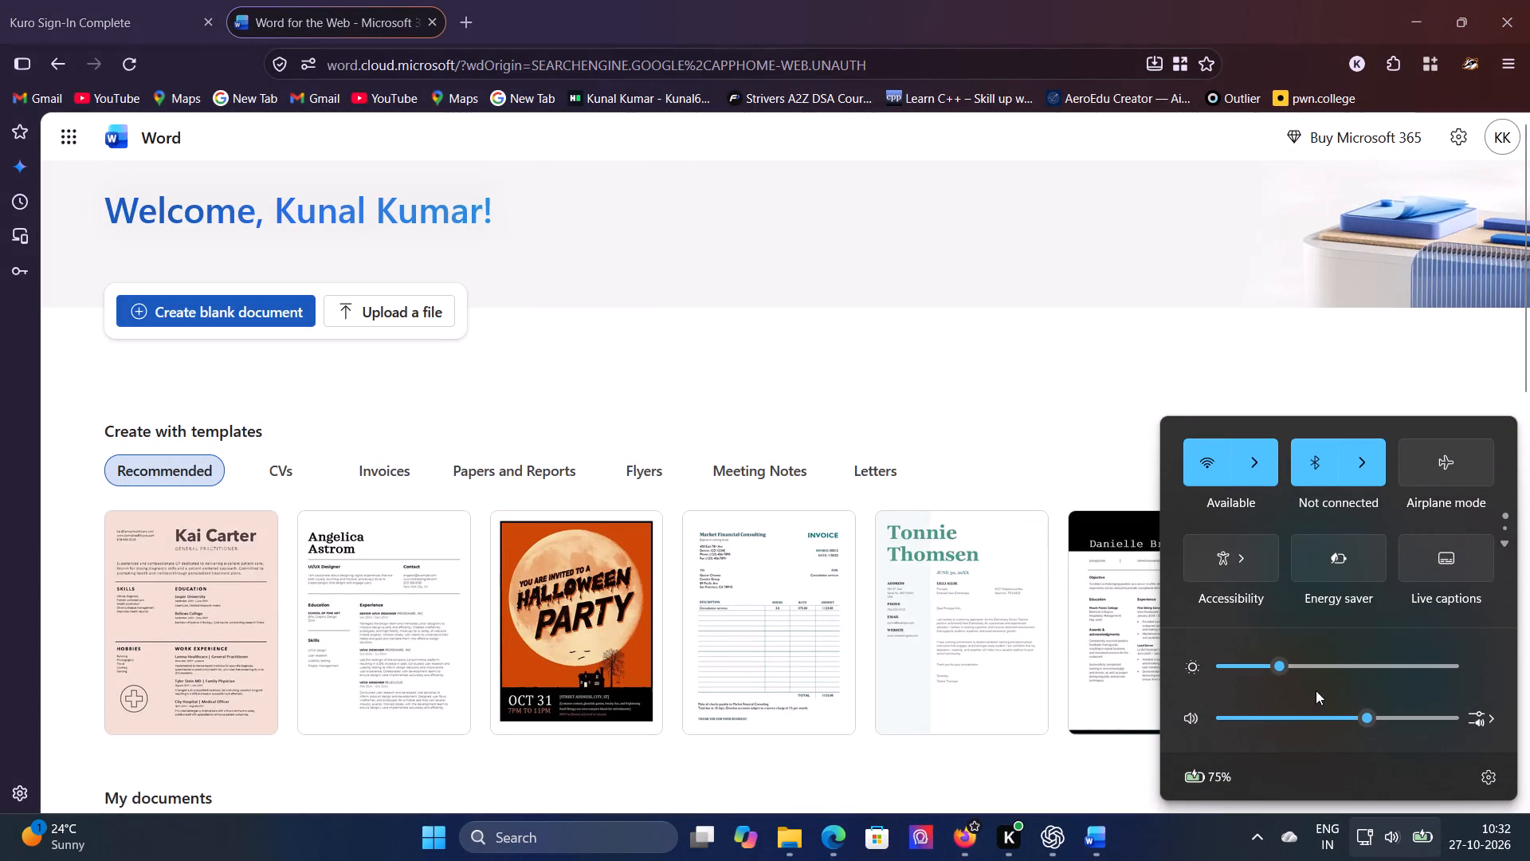
{"action": "left_click", "coordinate": [1300, 671]}
{"action": "left_click", "coordinate": [1371, 854]}
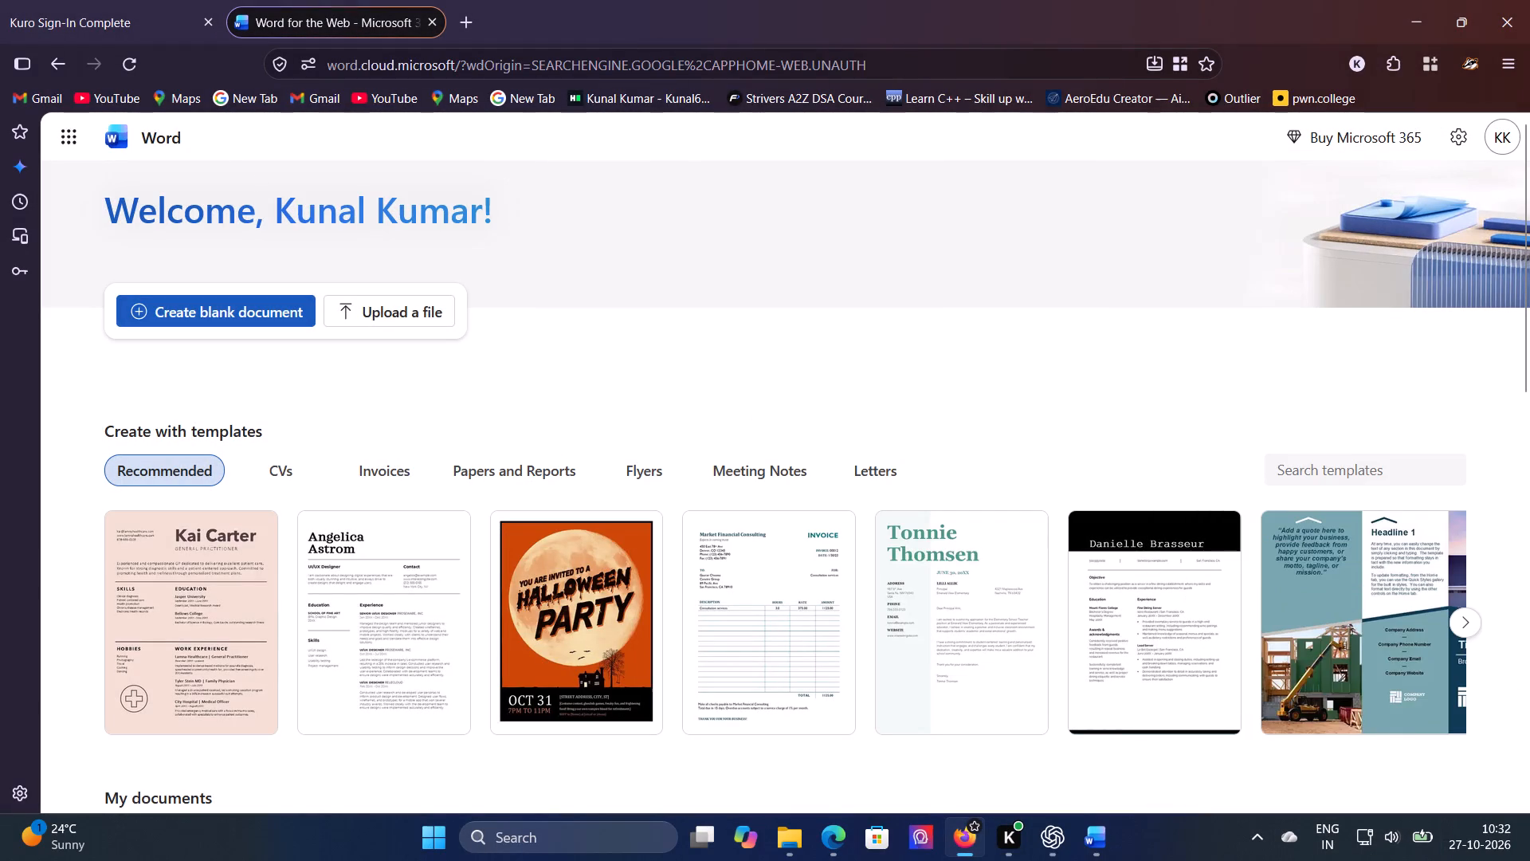
Upload the internship report Word document from Documents > 3rd _sem > Shadowfox_internship to Word for the web.
{"action": "left_click", "coordinate": [406, 303]}
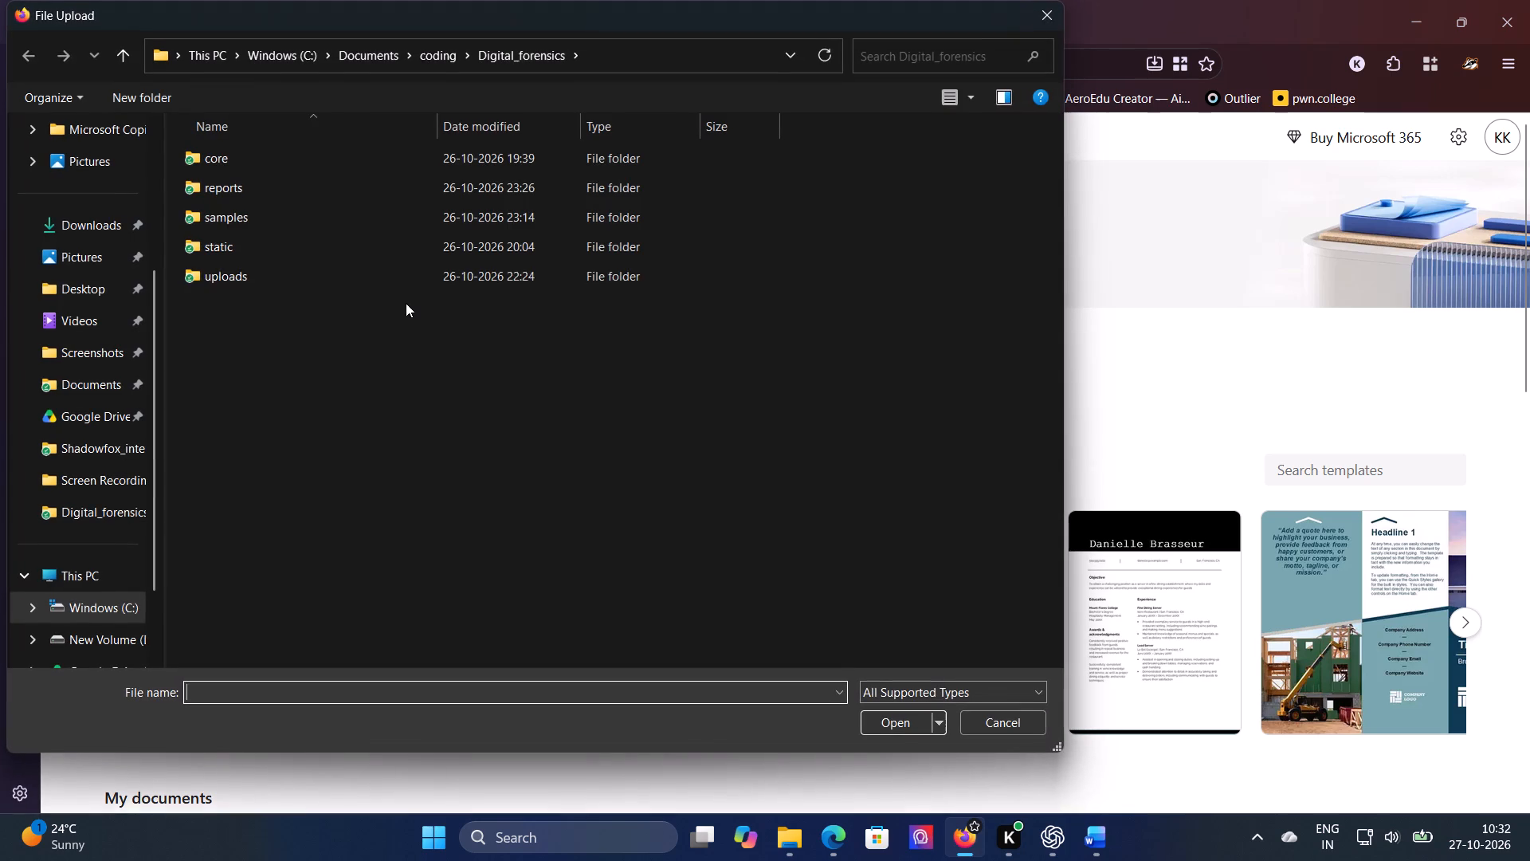
{"action": "left_click", "coordinate": [94, 344]}
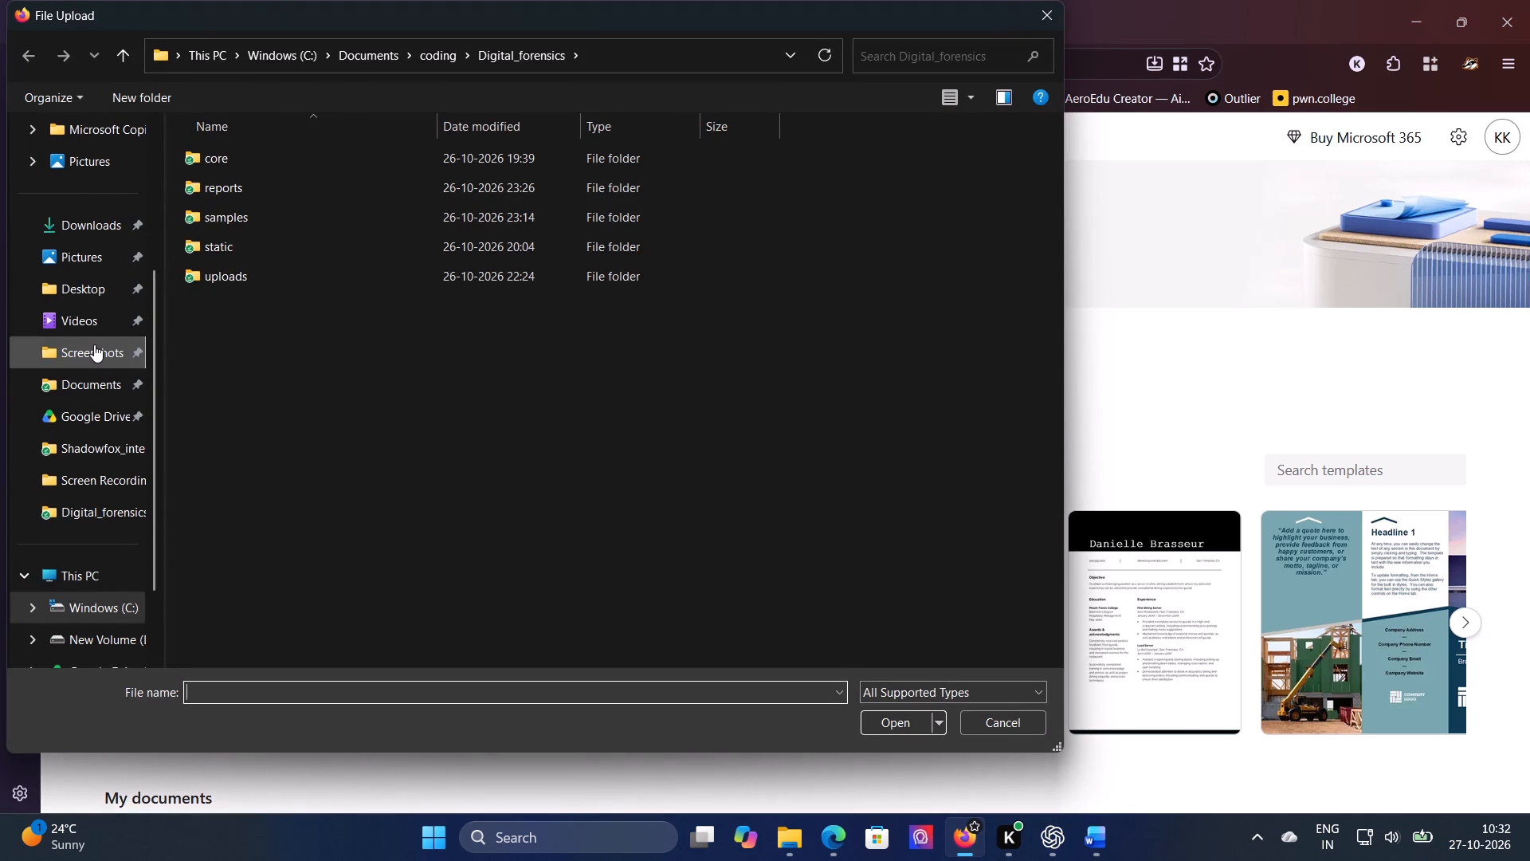
{"action": "left_click", "coordinate": [96, 374]}
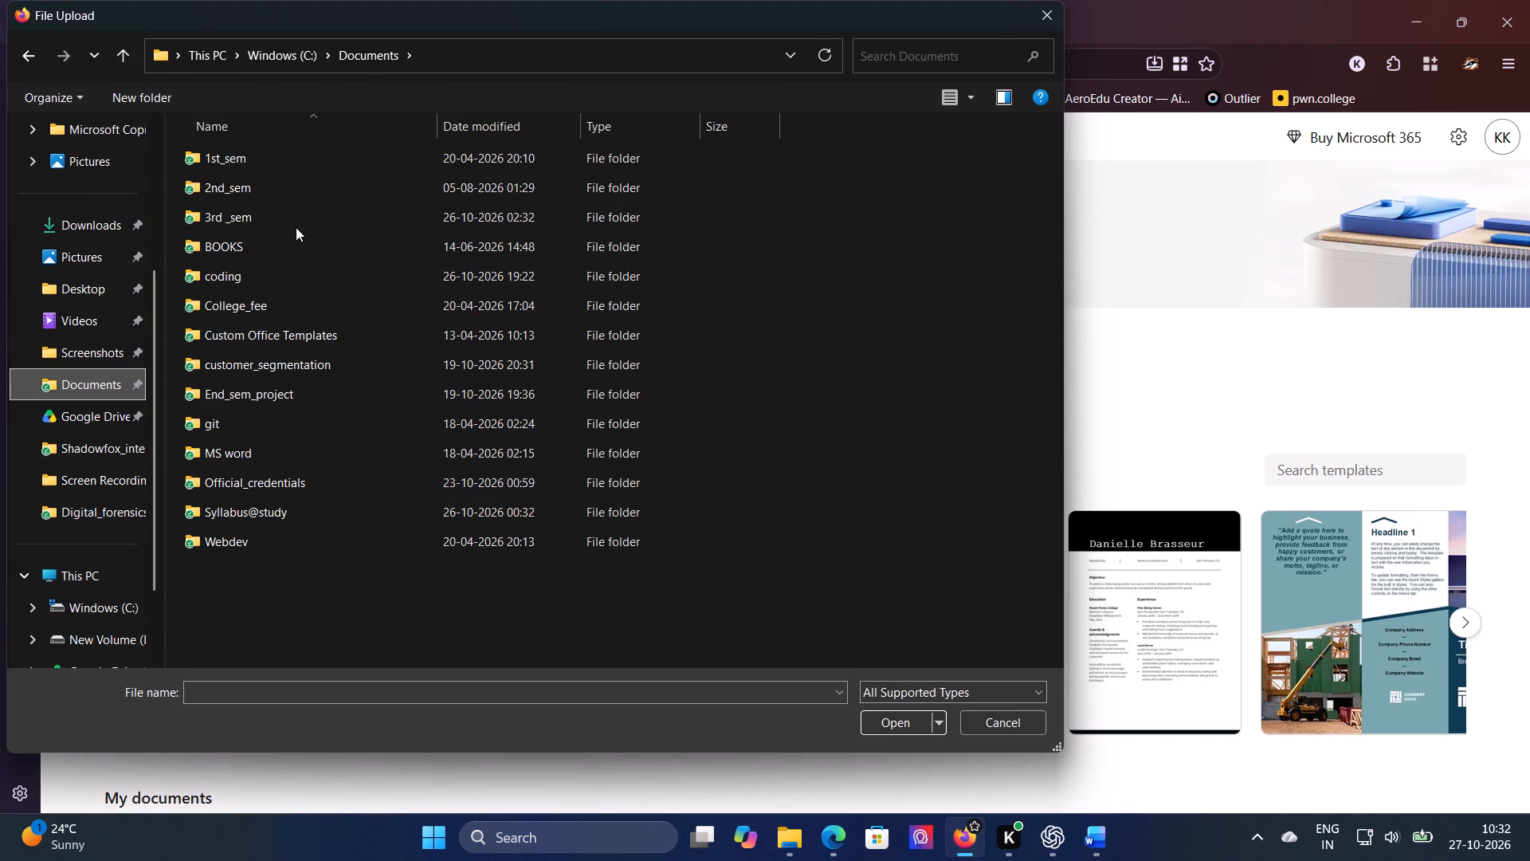
{"action": "double_click", "coordinate": [296, 221]}
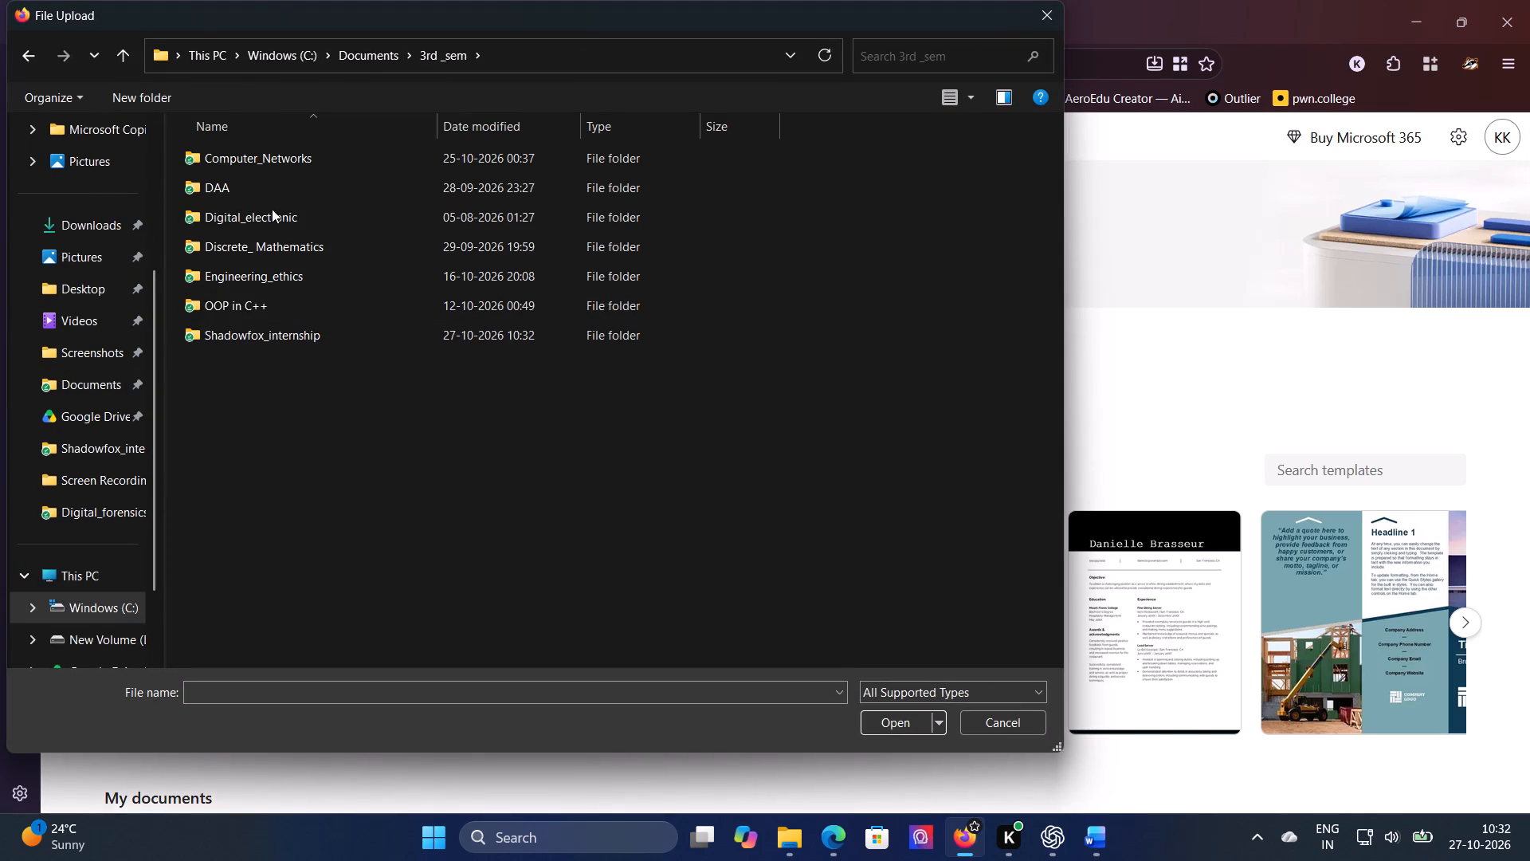
{"action": "double_click", "coordinate": [265, 329]}
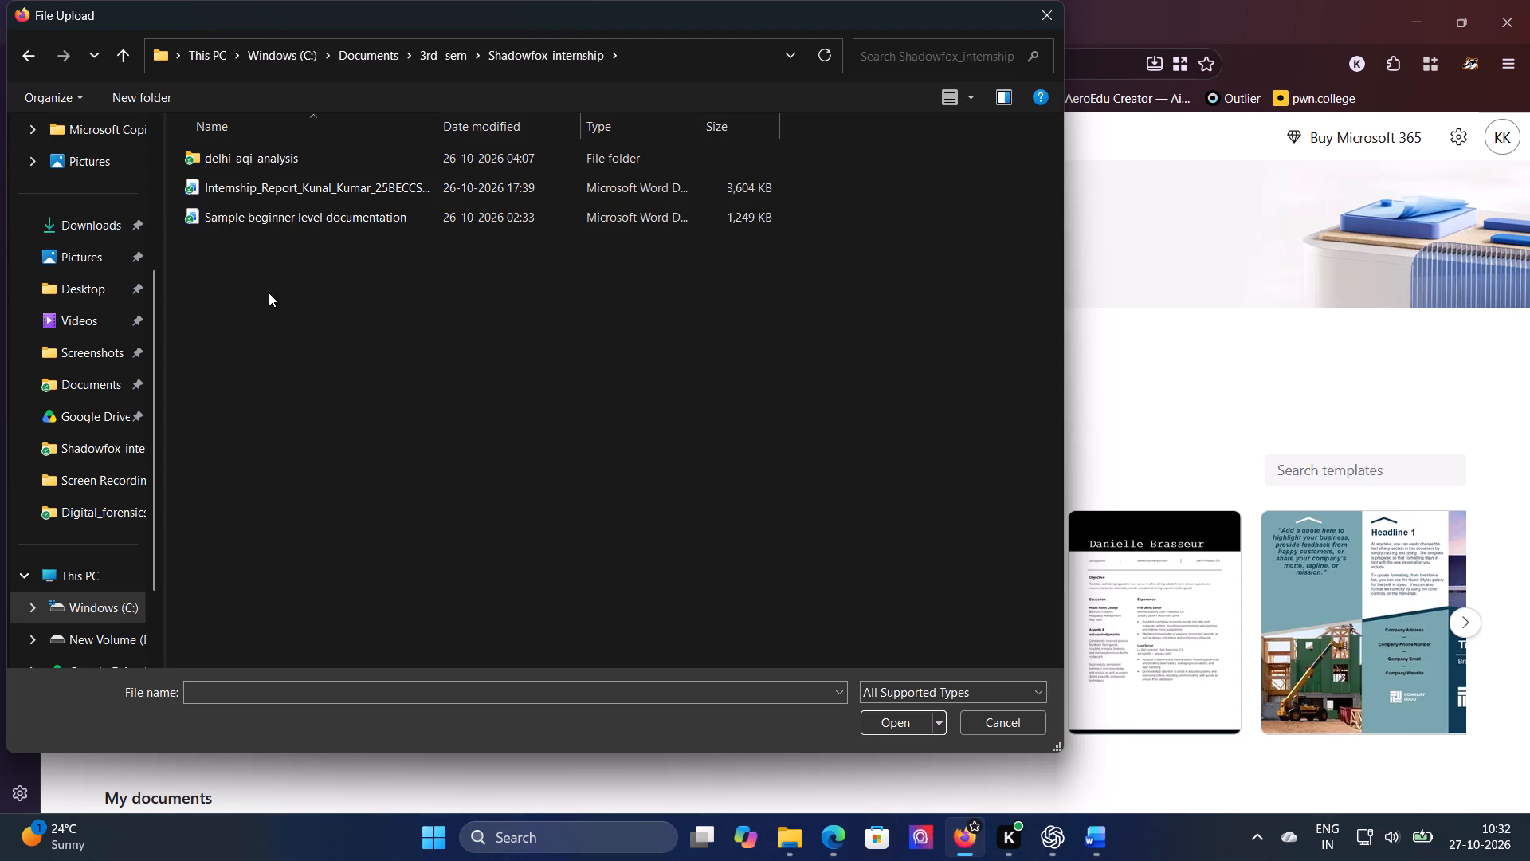
{"action": "left_click", "coordinate": [275, 187]}
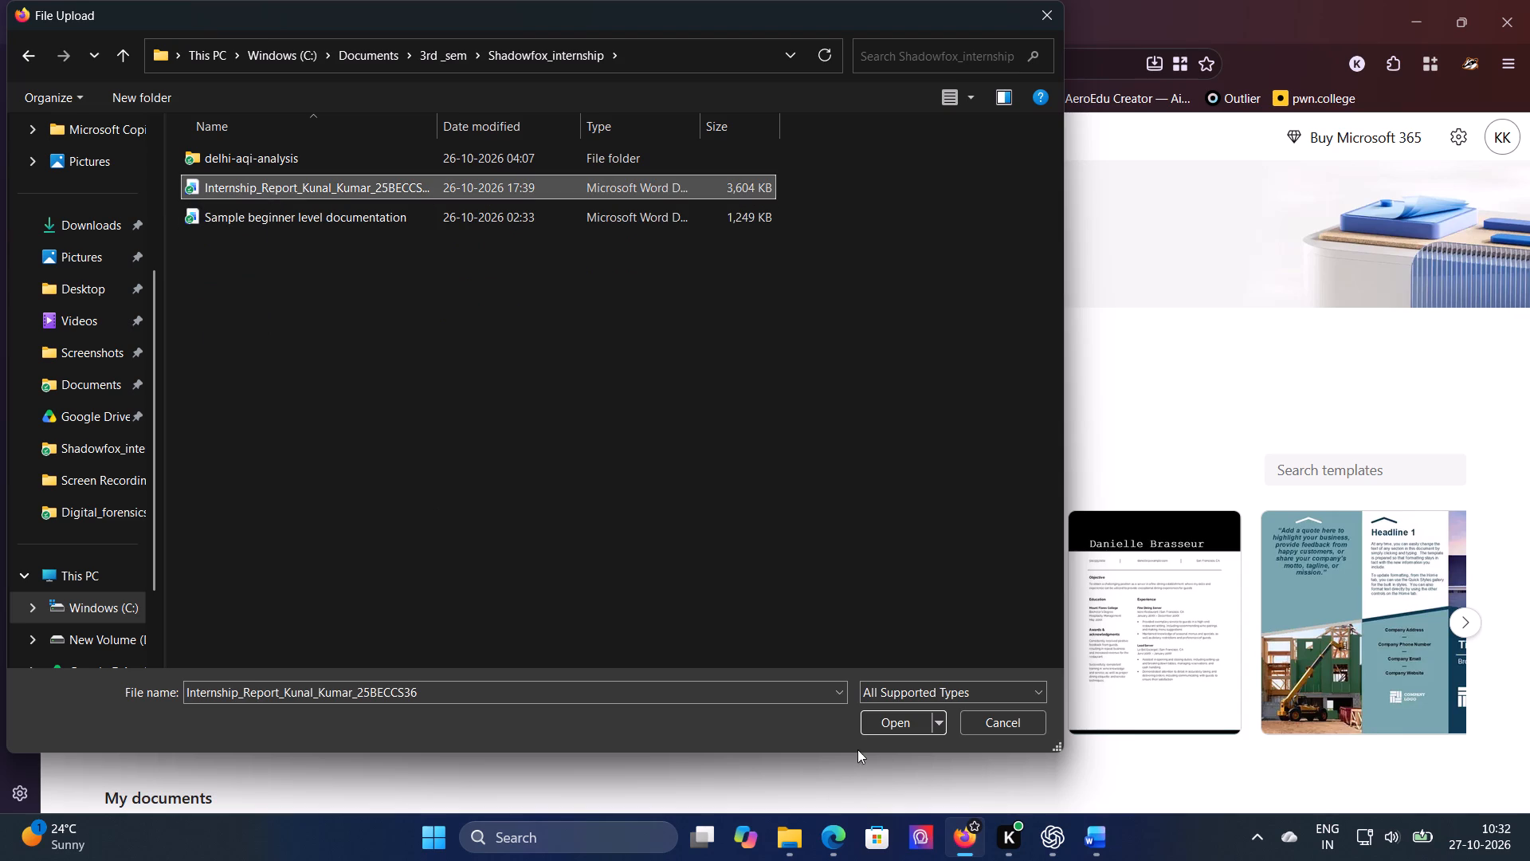
{"action": "left_click", "coordinate": [899, 721]}
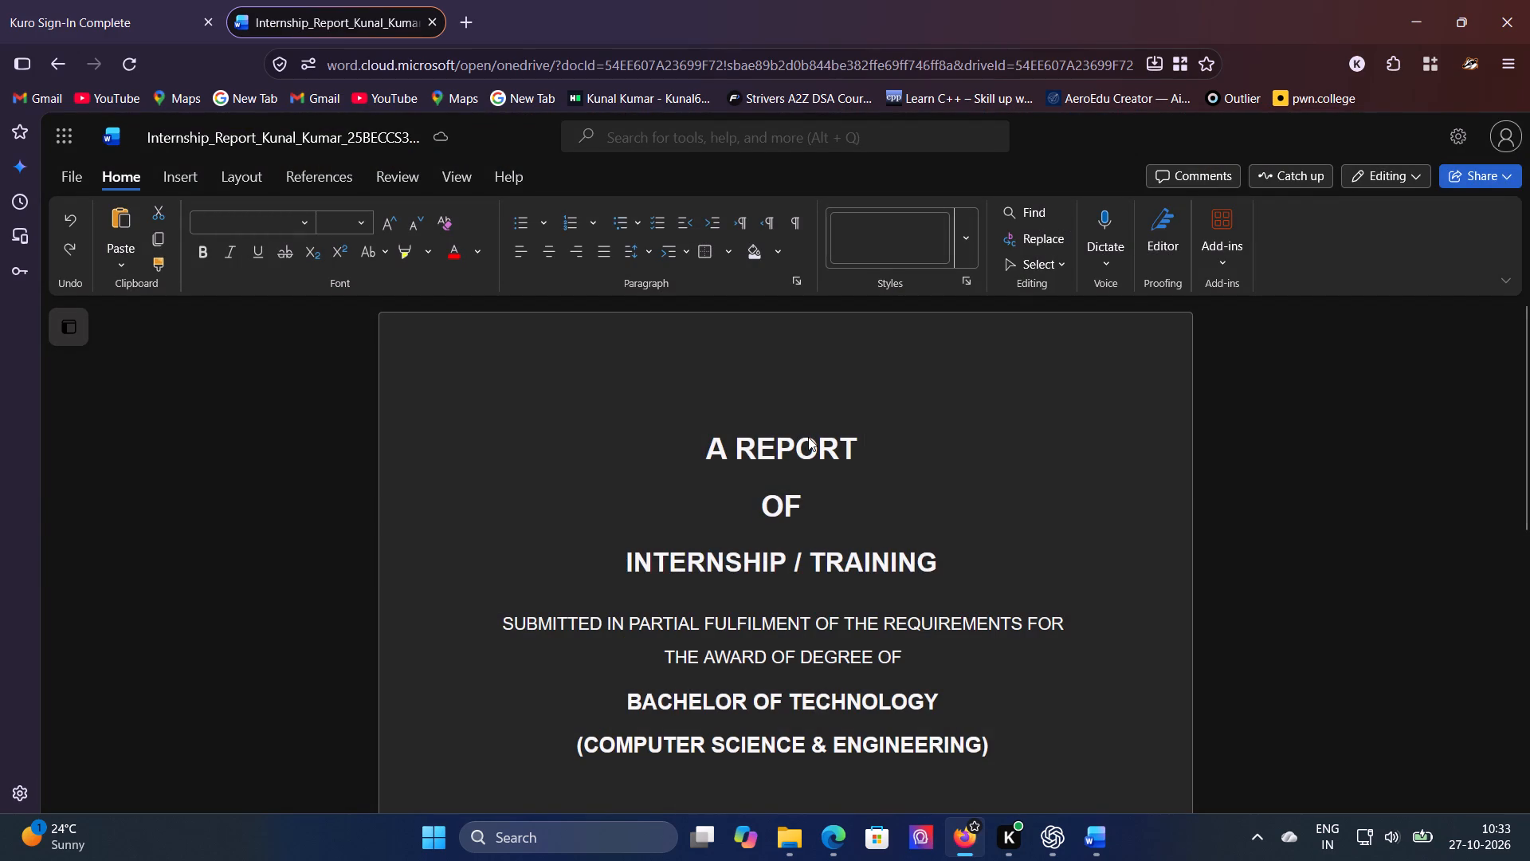
On the cover page, add "(Cybersecurity)" directly after "ENGINEERING" inside the degree branch line's closing parenthesis.
{"action": "scroll", "coordinate": [752, 513], "scroll_direction": "down", "scroll_amount": 1}
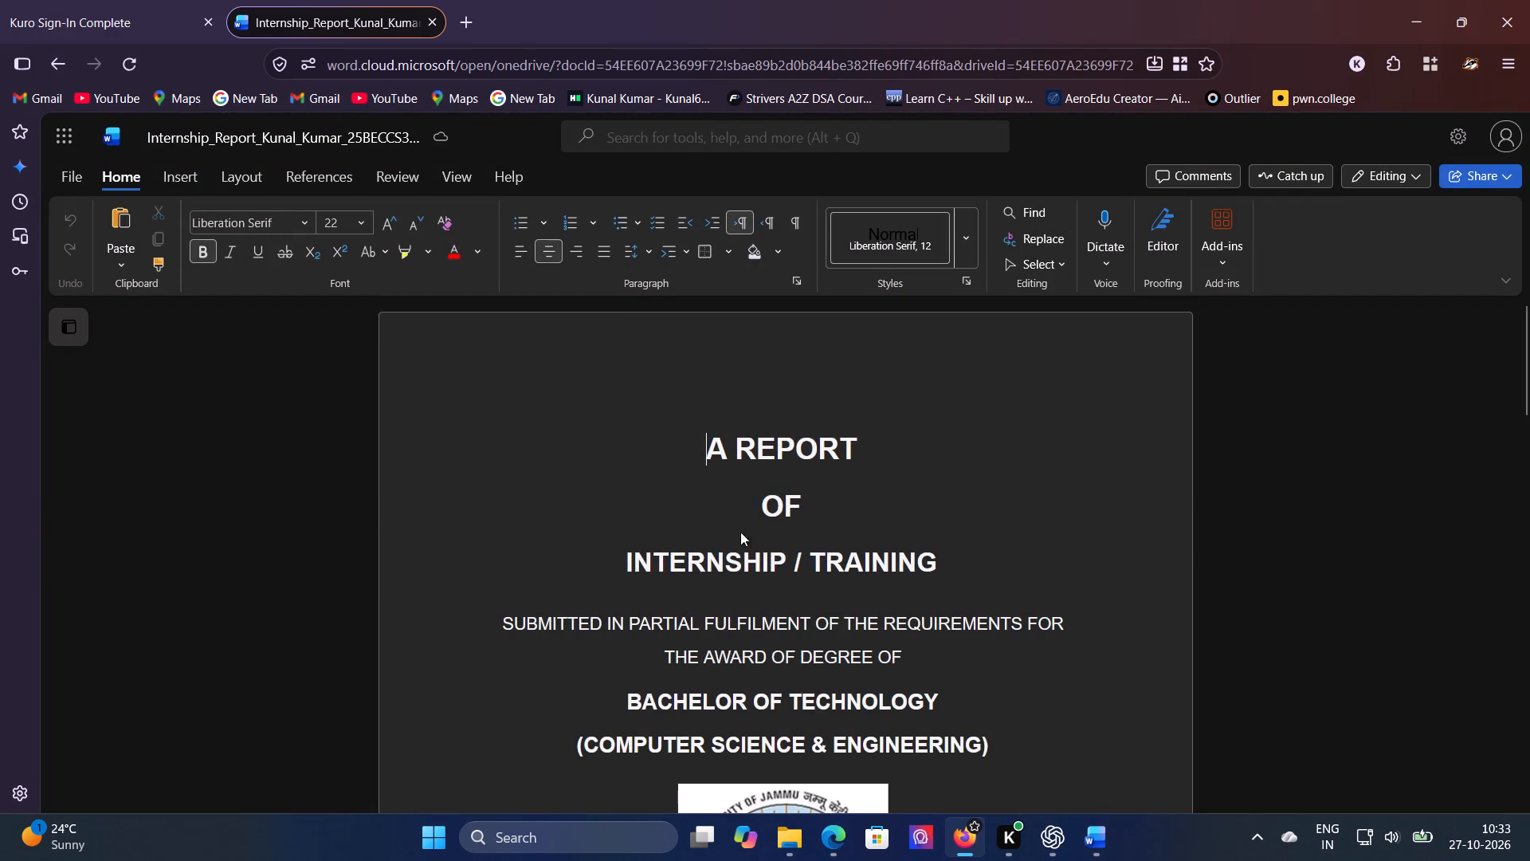
{"action": "scroll", "coordinate": [740, 532], "scroll_direction": "down", "scroll_amount": 2}
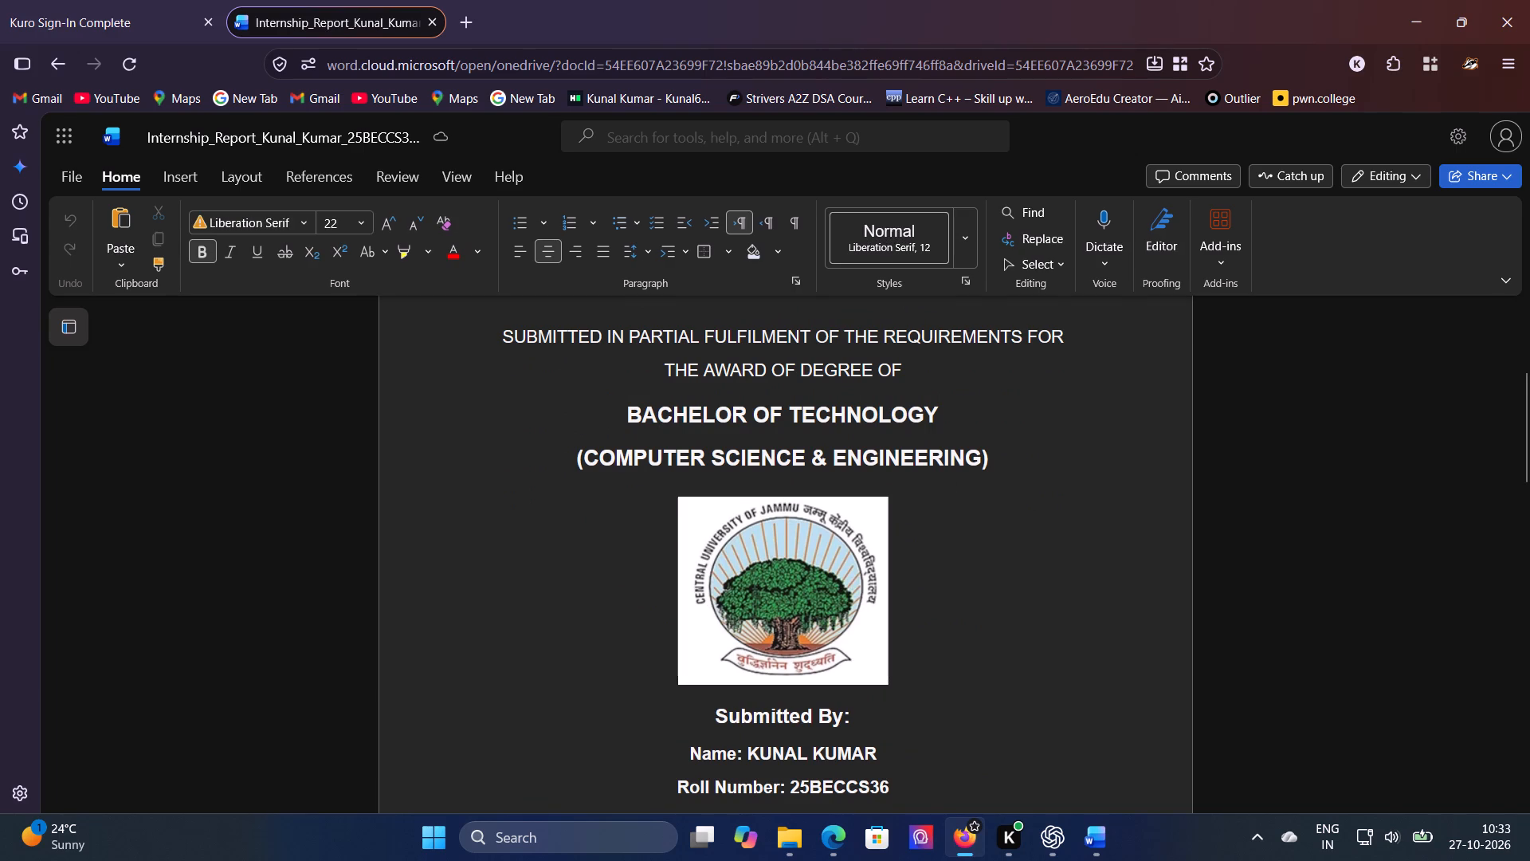
{"action": "left_click", "coordinate": [982, 456]}
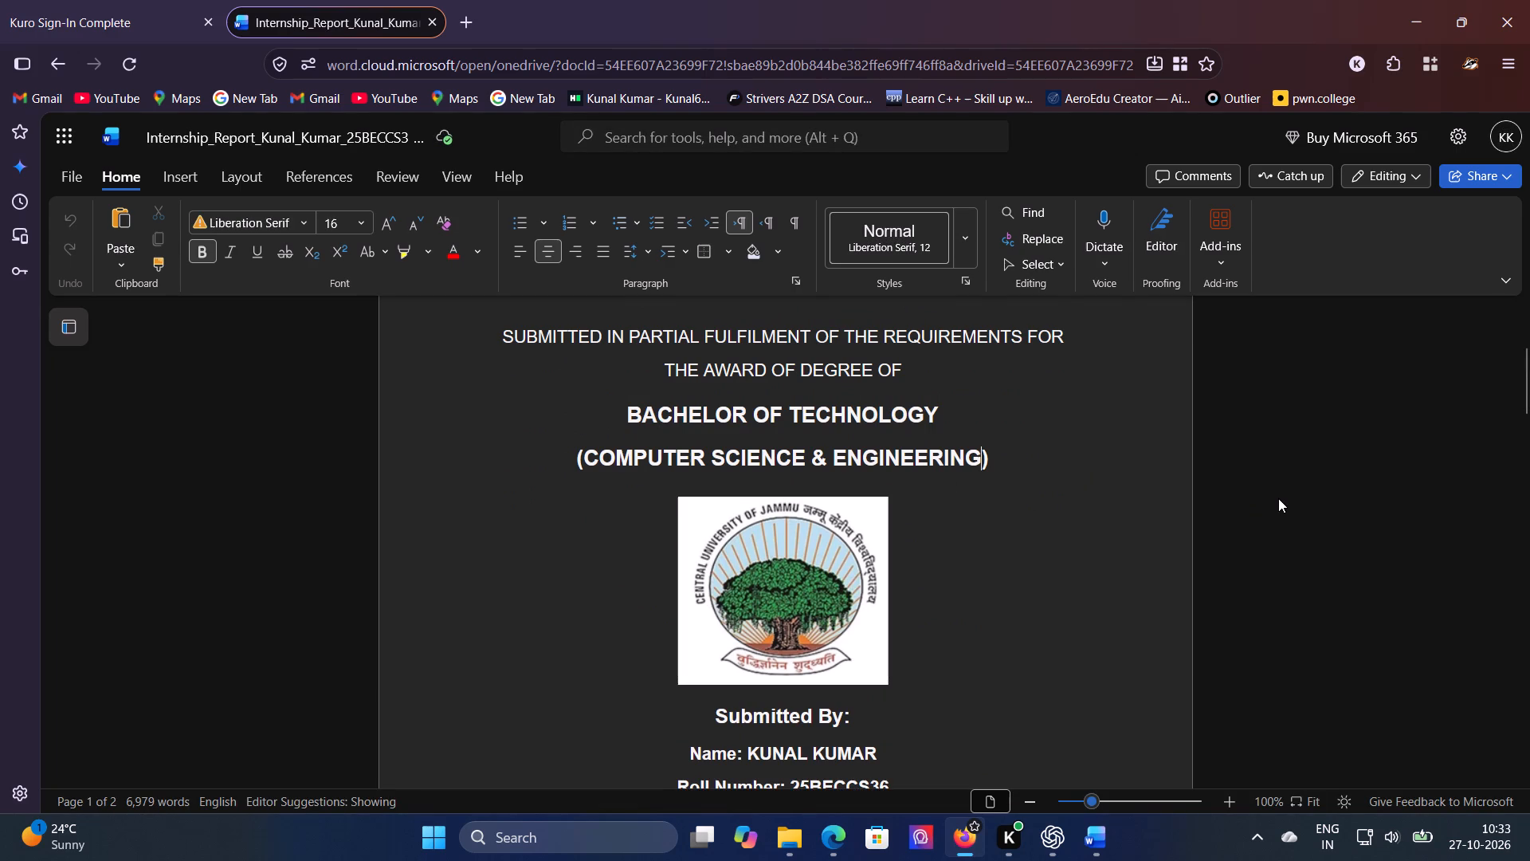
{"action": "type", "text": "()"}
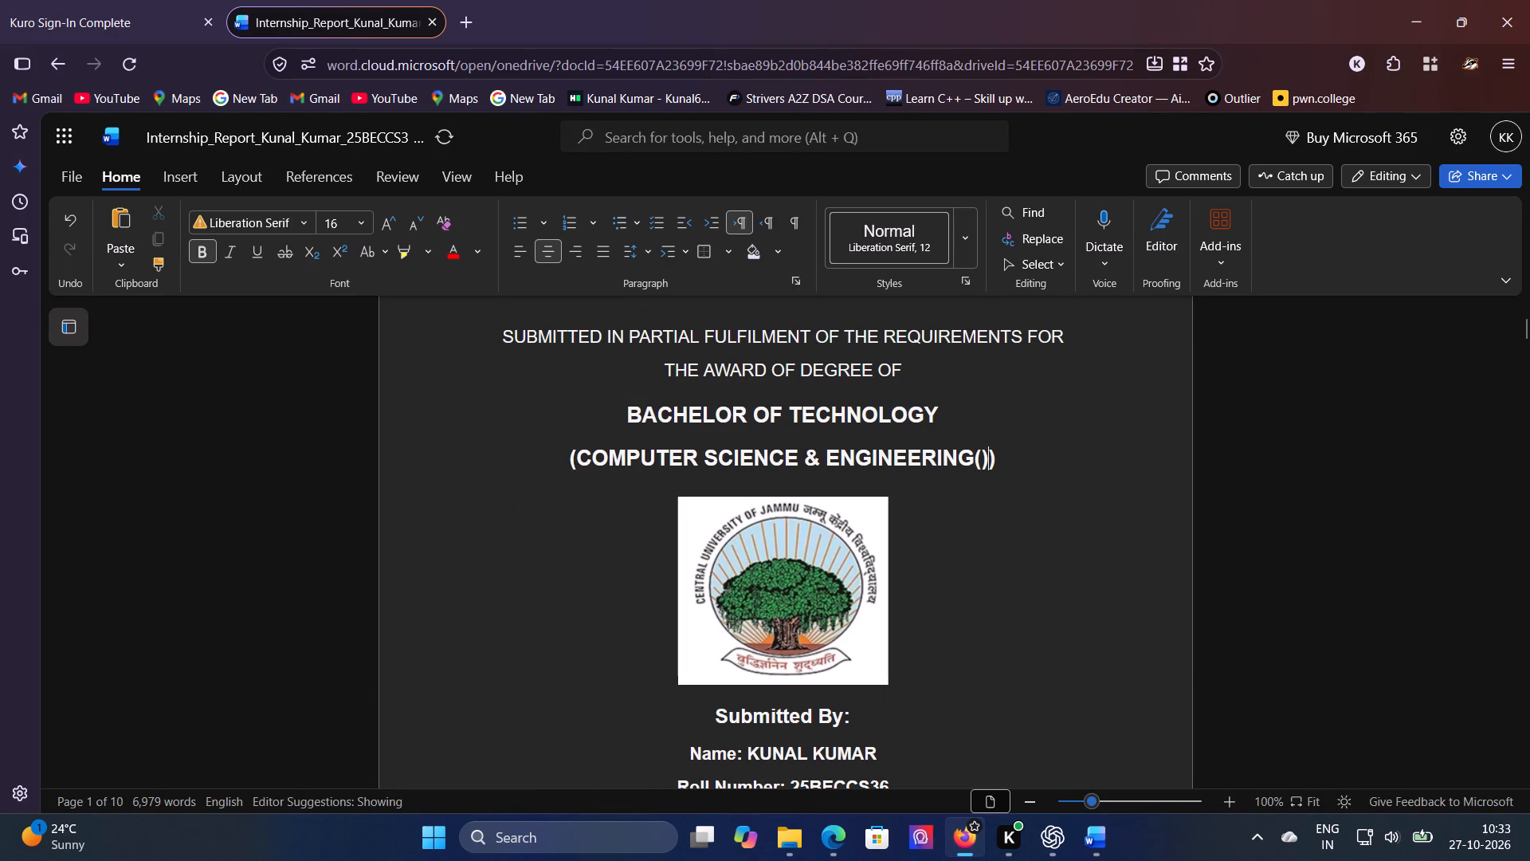
{"action": "key", "text": "Left"}
{"action": "type", "text": "Cybersecurity"}
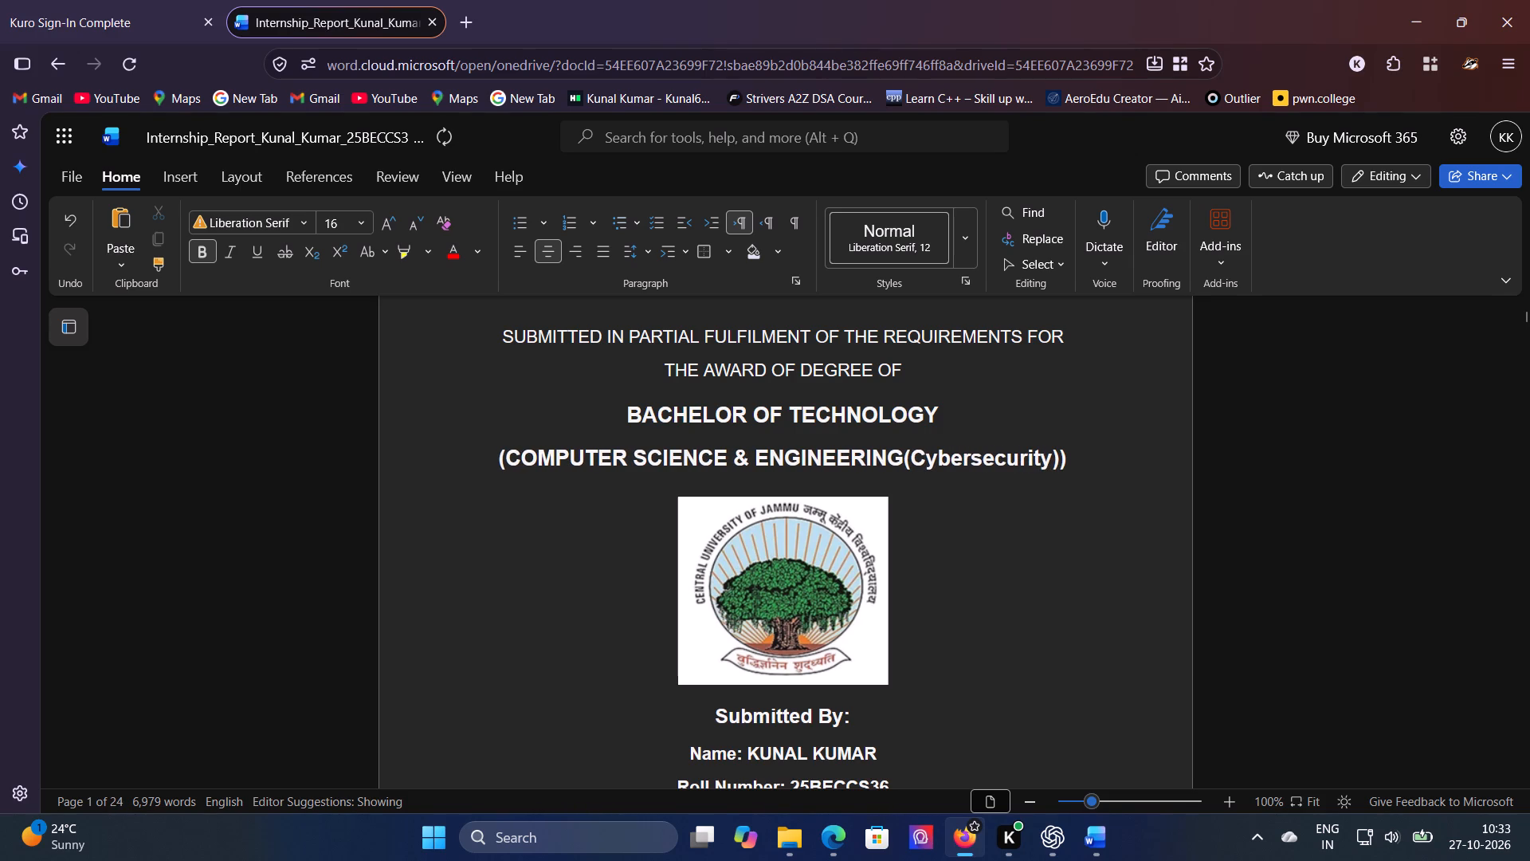
Look through the report's front matter, from the rest of the cover page and table of contents to the List of Figures.
{"action": "scroll", "coordinate": [927, 594], "scroll_direction": "down", "scroll_amount": 3}
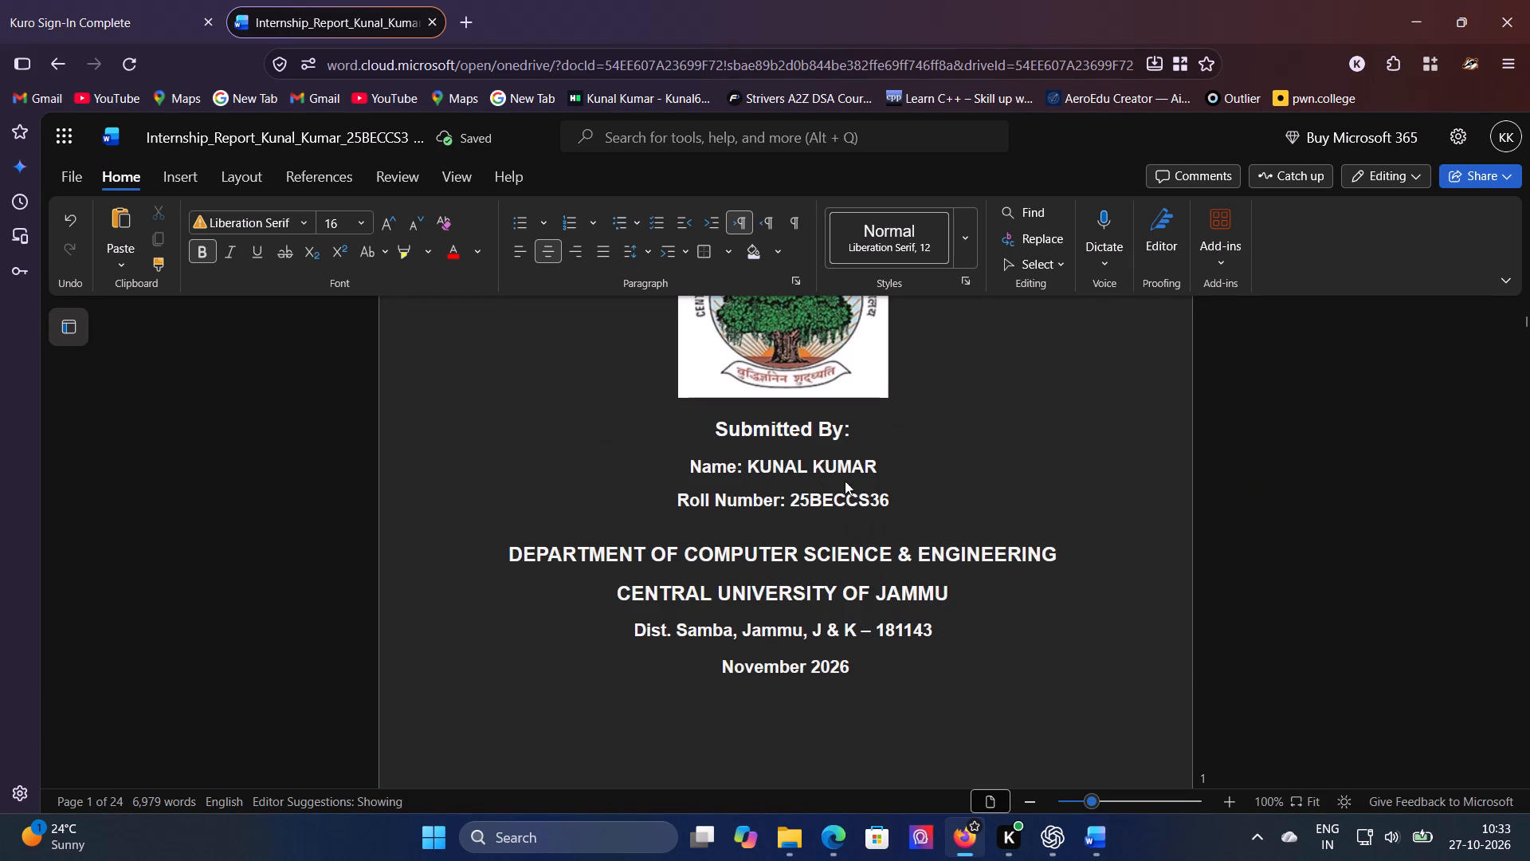
{"action": "scroll", "coordinate": [853, 538], "scroll_direction": "down", "scroll_amount": 3}
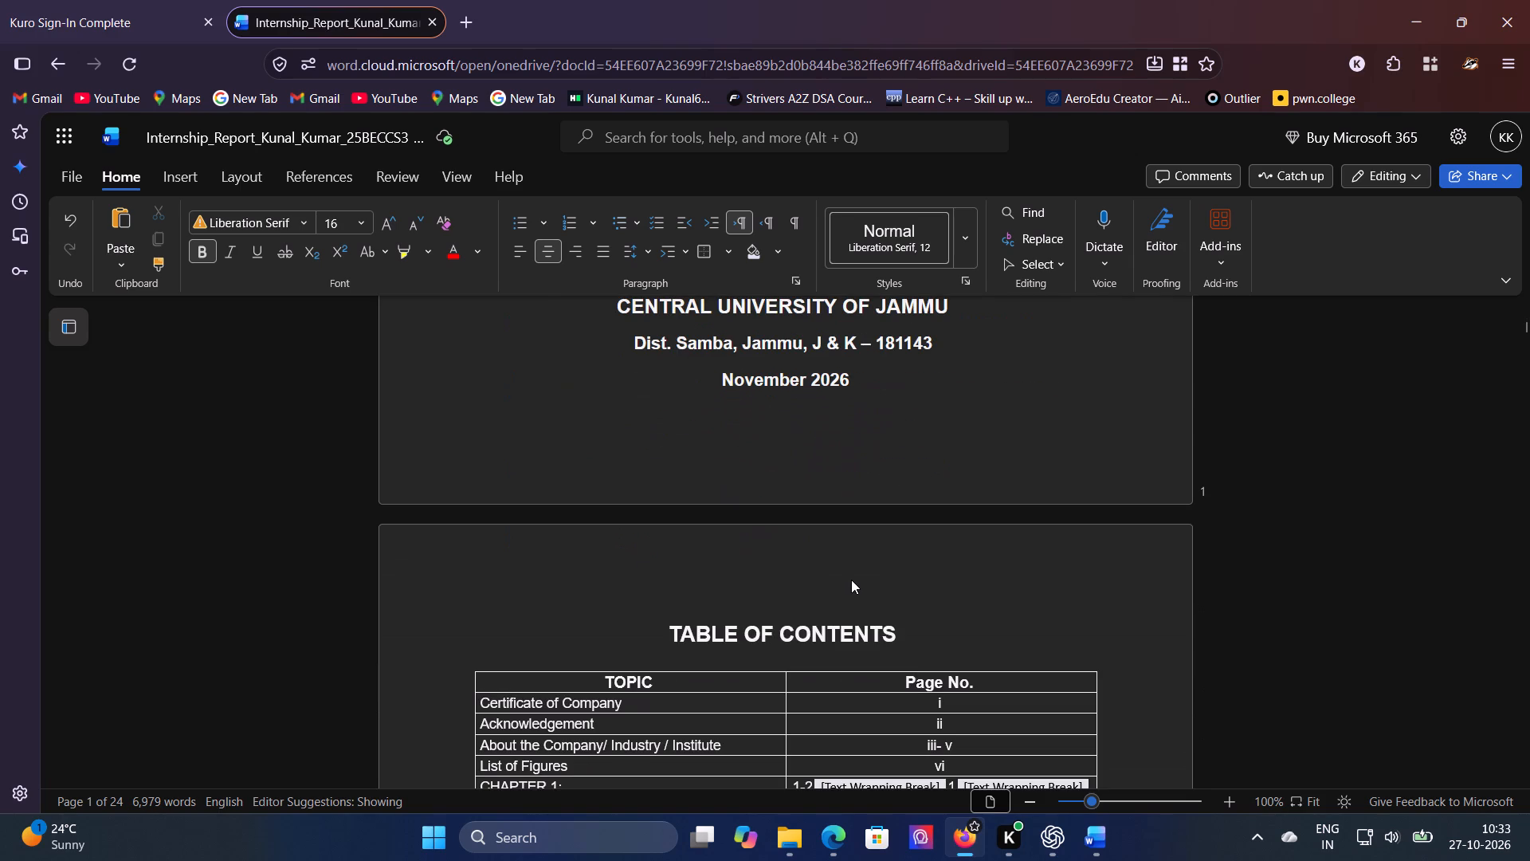
{"action": "scroll", "coordinate": [851, 580], "scroll_direction": "down", "scroll_amount": 8}
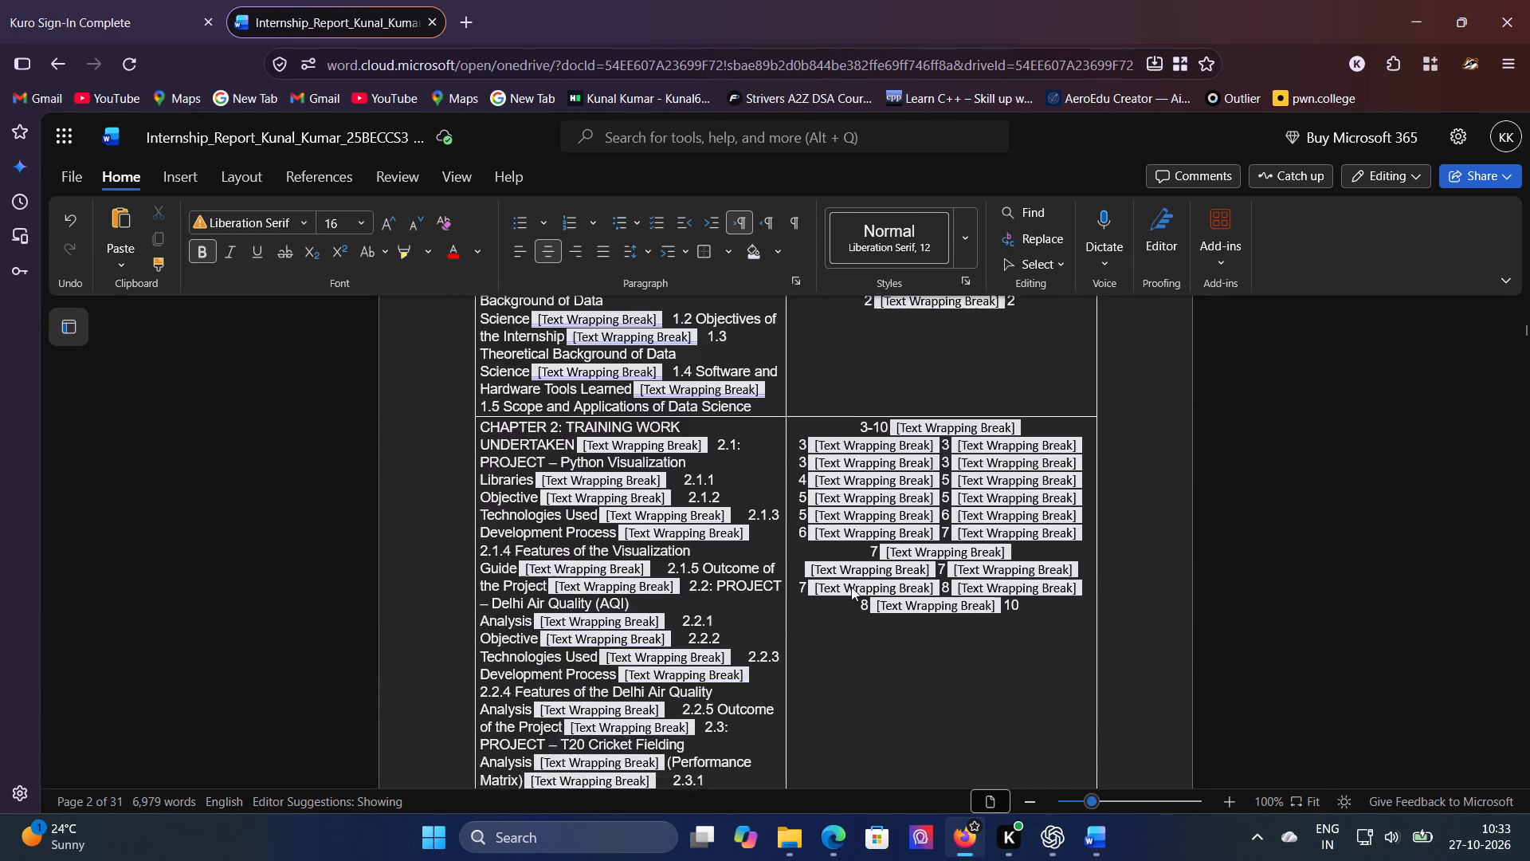
{"action": "scroll", "coordinate": [851, 587], "scroll_direction": "down", "scroll_amount": 14}
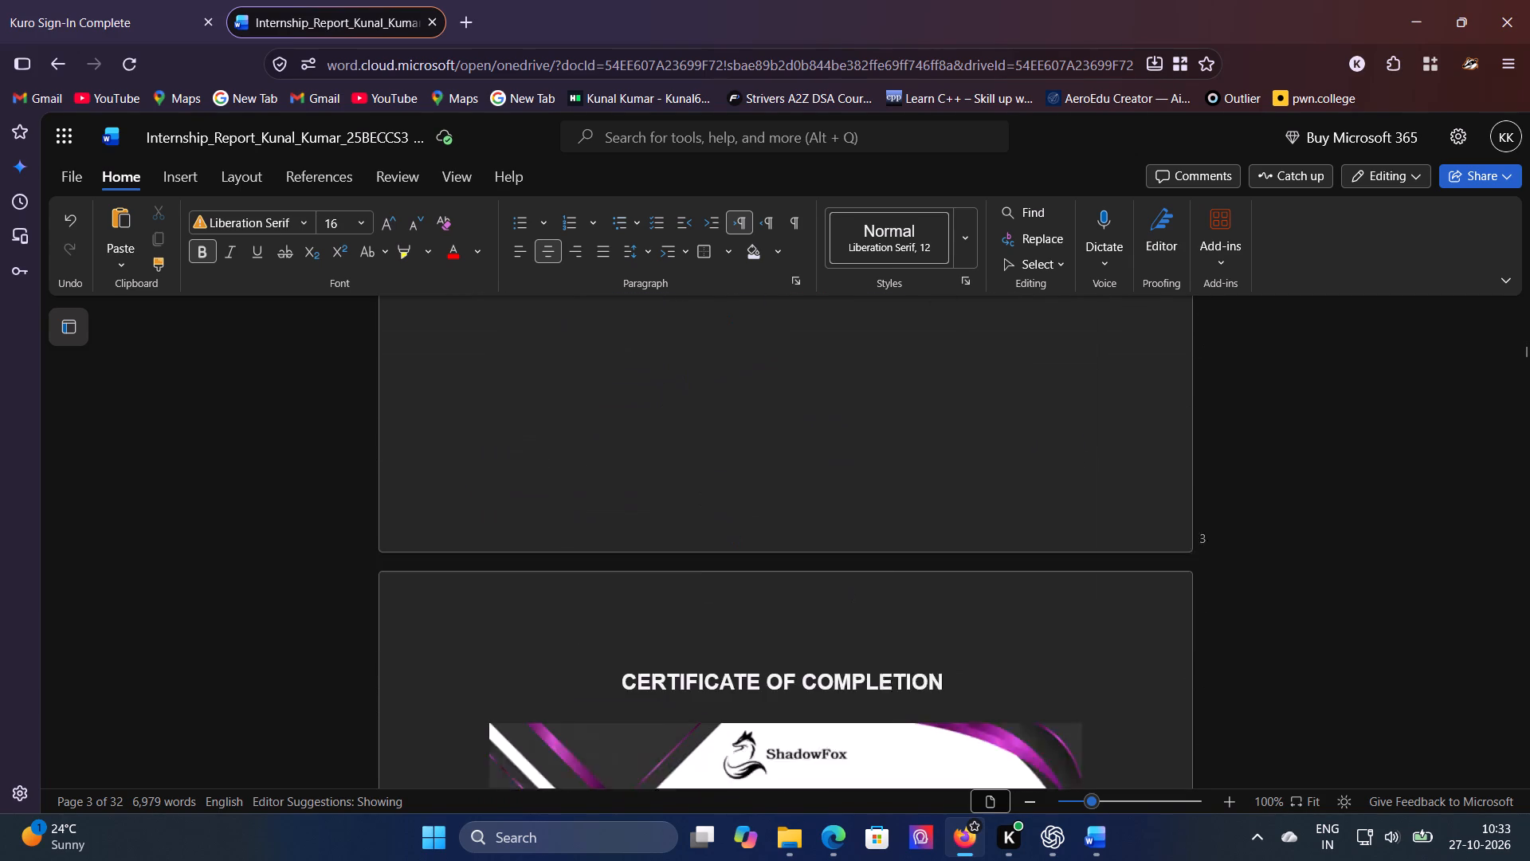
{"action": "scroll", "coordinate": [851, 587], "scroll_direction": "down", "scroll_amount": 9}
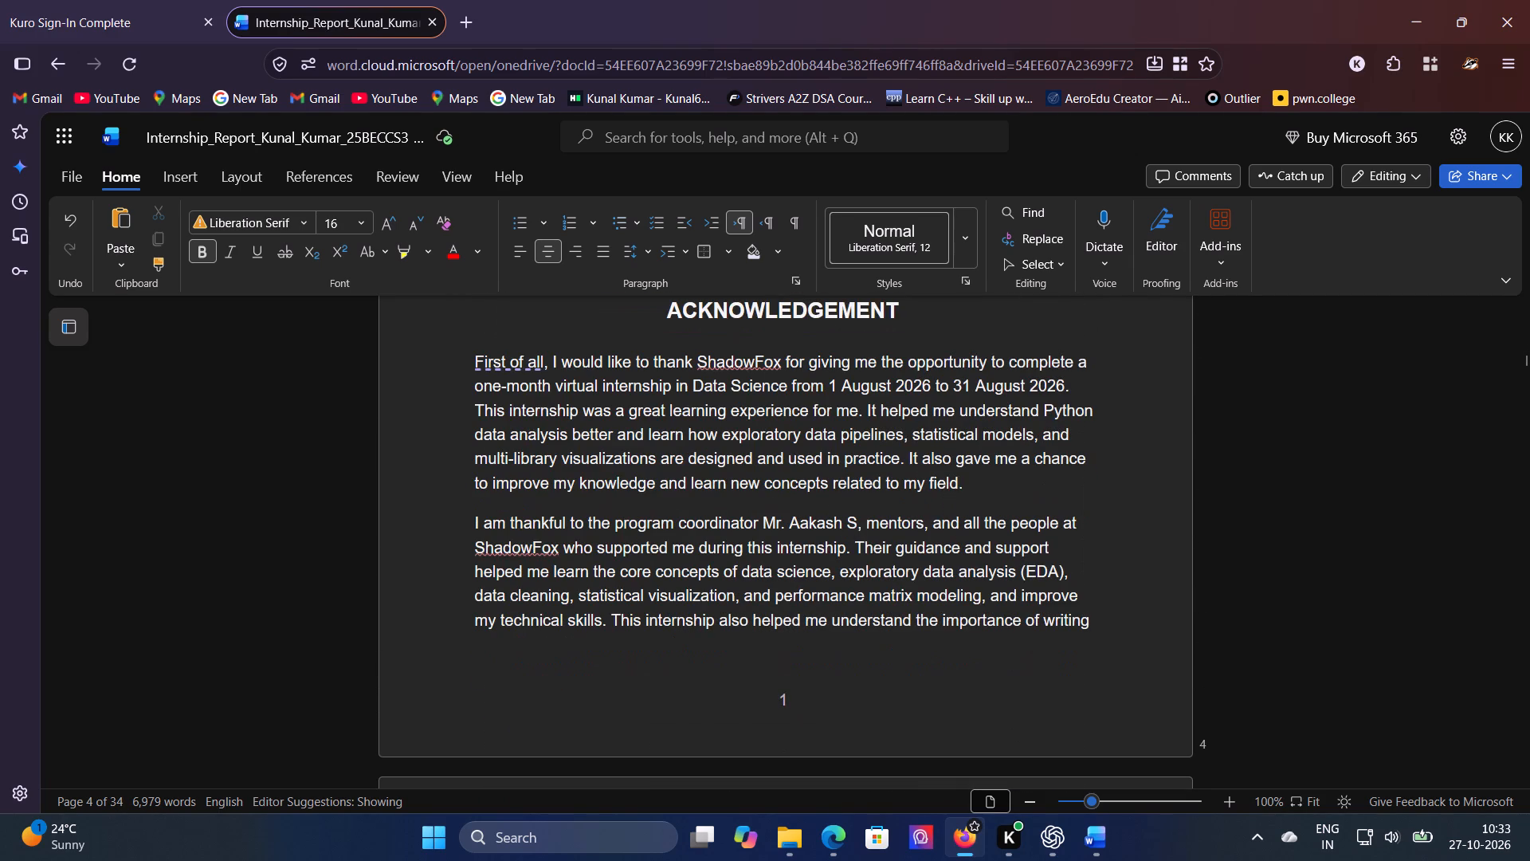
{"action": "scroll", "coordinate": [850, 589], "scroll_direction": "down", "scroll_amount": 16}
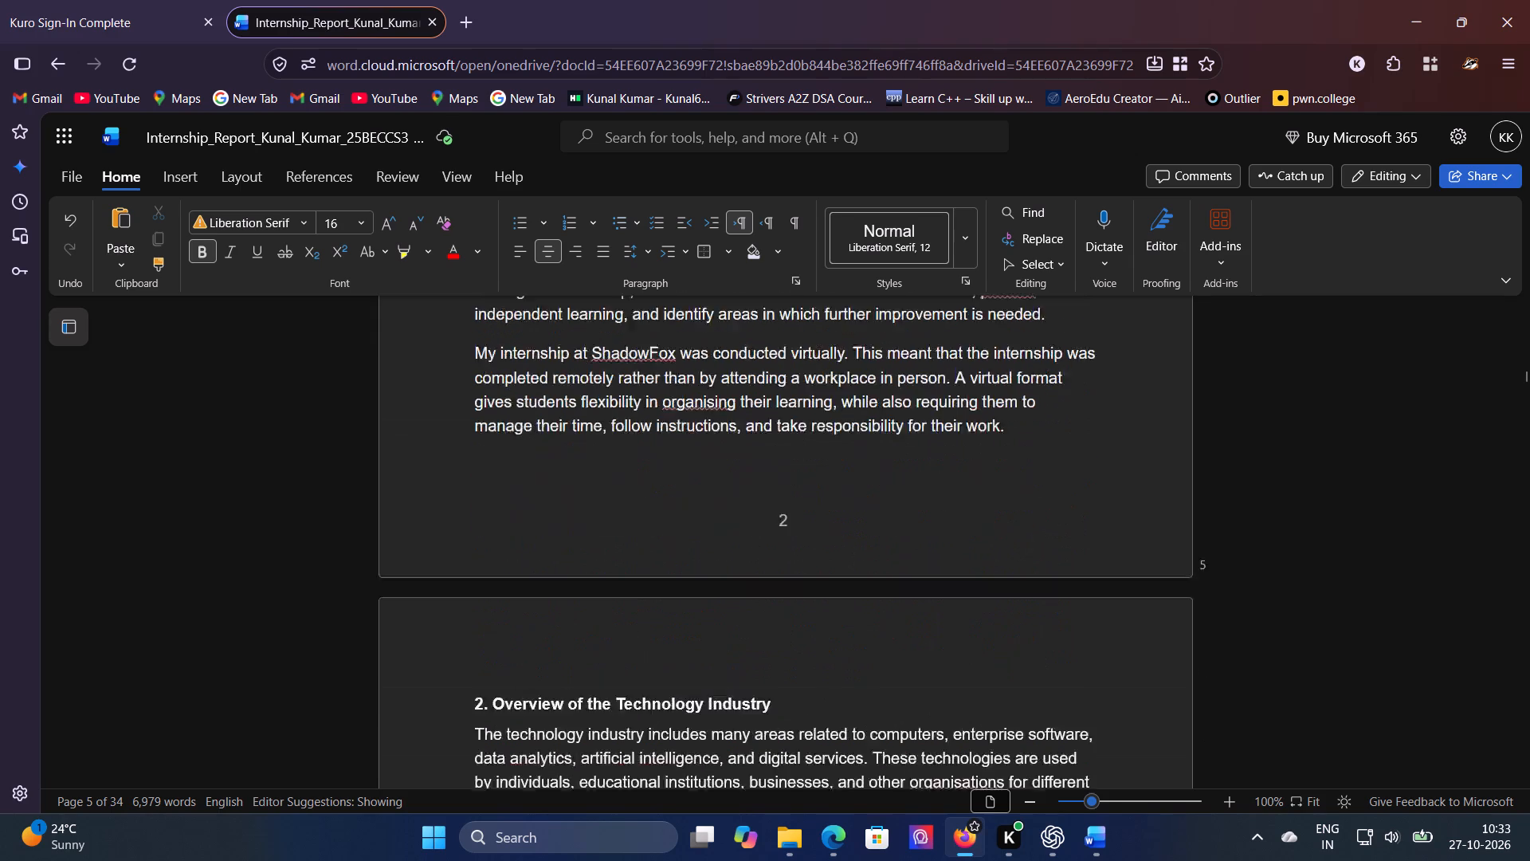
{"action": "scroll", "coordinate": [848, 597], "scroll_direction": "down", "scroll_amount": 11}
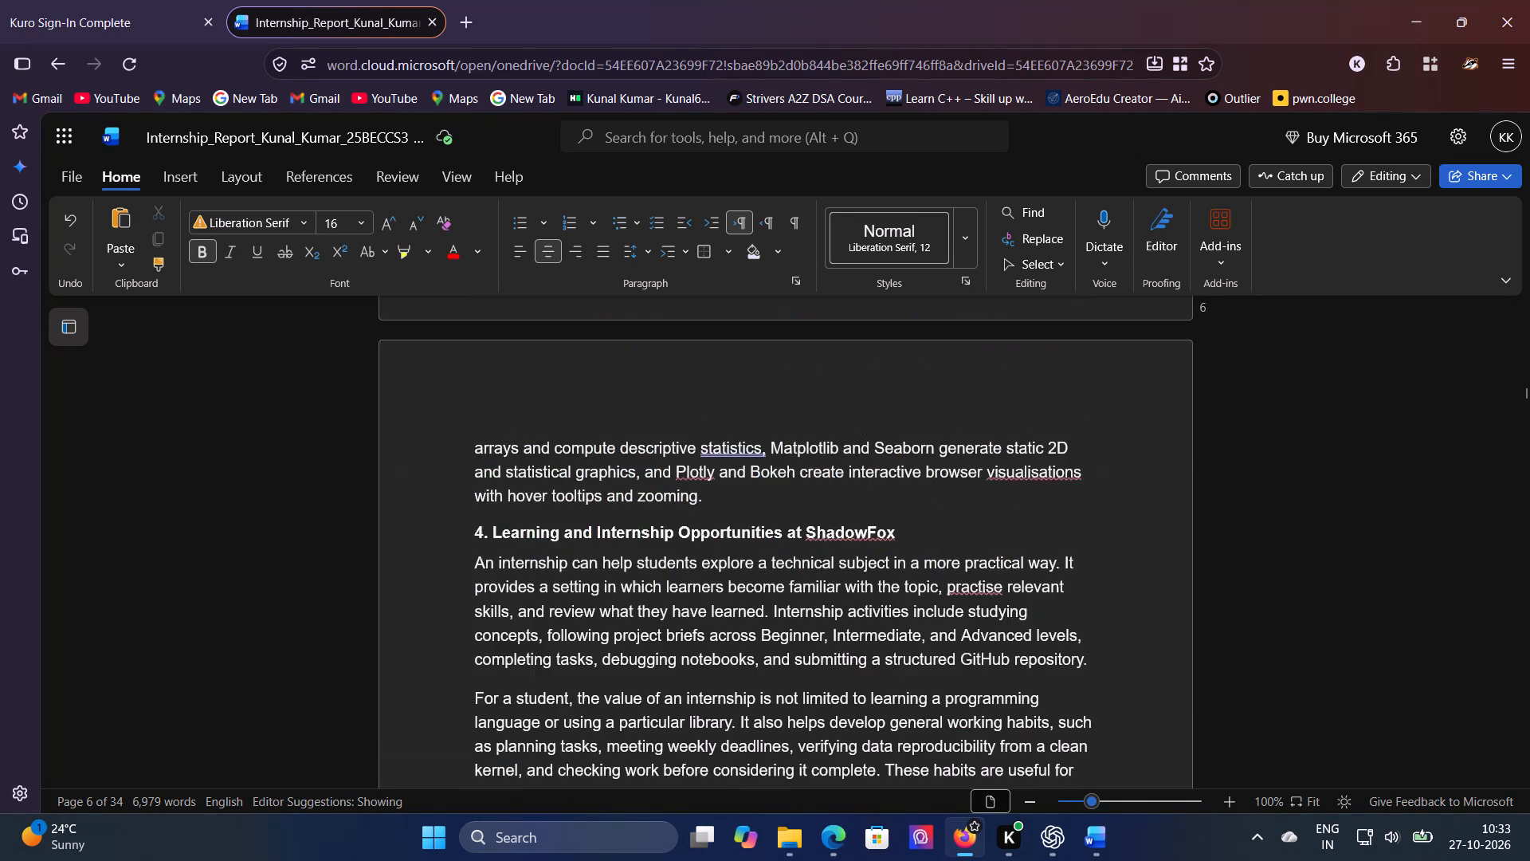
{"action": "scroll", "coordinate": [850, 598], "scroll_direction": "down", "scroll_amount": 12}
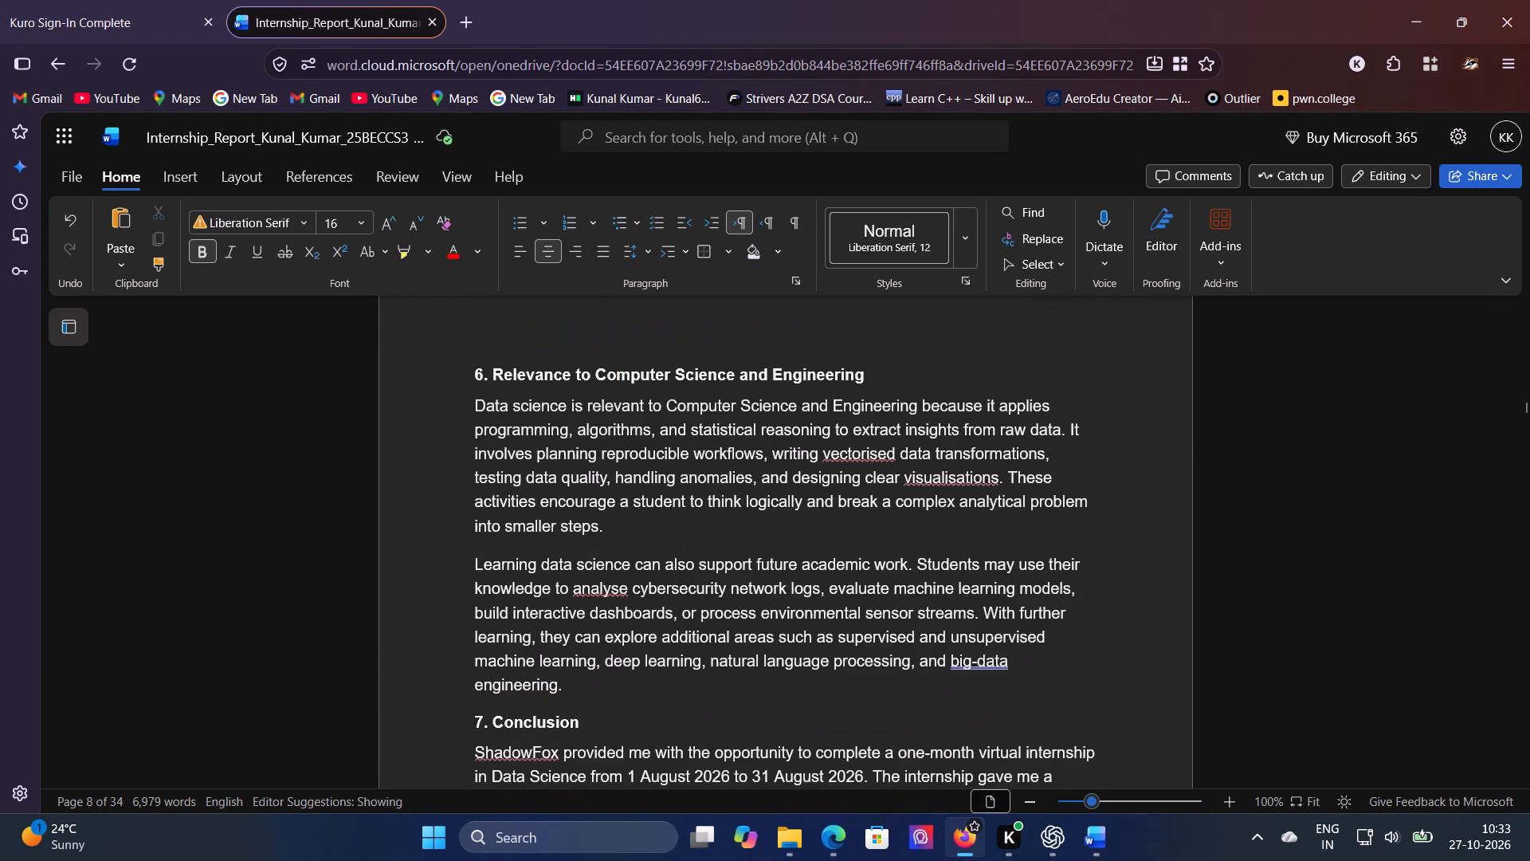
{"action": "scroll", "coordinate": [863, 590], "scroll_direction": "down", "scroll_amount": 14}
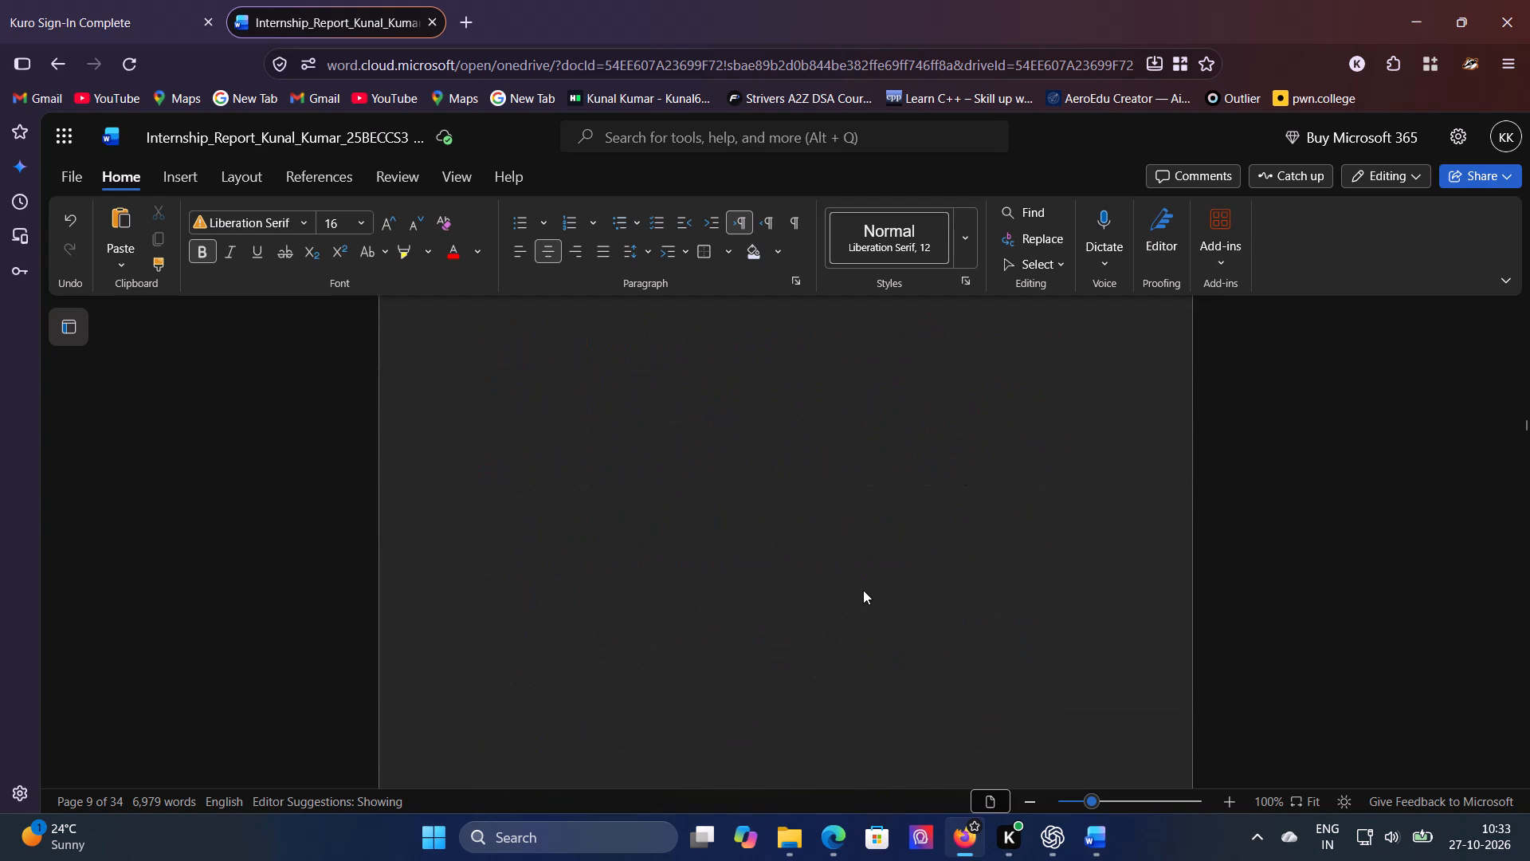
{"action": "scroll", "coordinate": [863, 590], "scroll_direction": "down", "scroll_amount": 1}
Delete the Figure 3.5 and Figure 3.6 entries that spill onto the second page of the List of Figures.
{"action": "scroll", "coordinate": [863, 590], "scroll_direction": "up", "scroll_amount": 6}
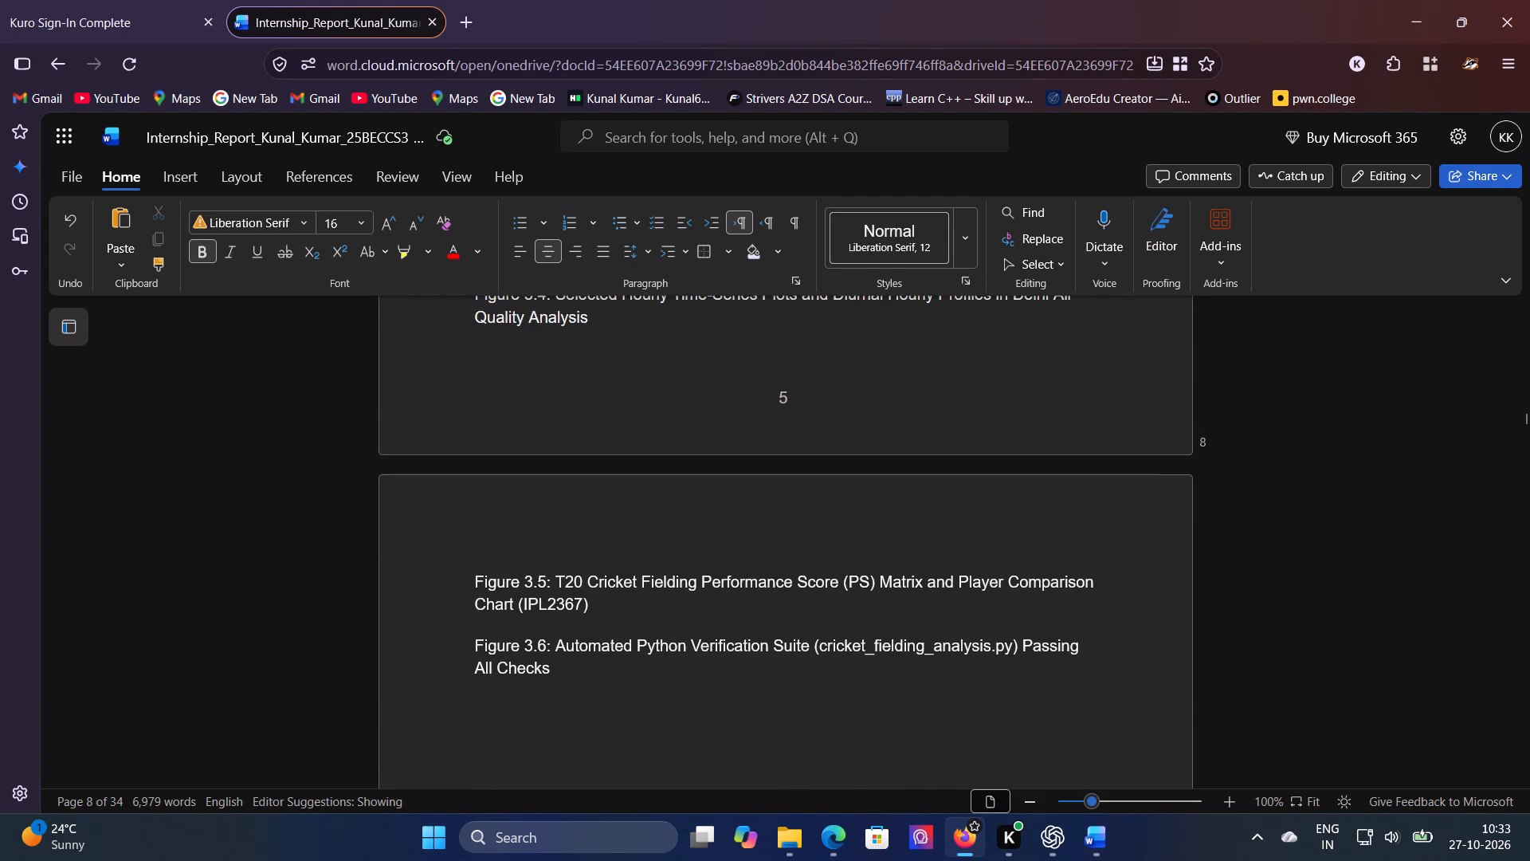
{"action": "scroll", "coordinate": [868, 600], "scroll_direction": "up", "scroll_amount": 4}
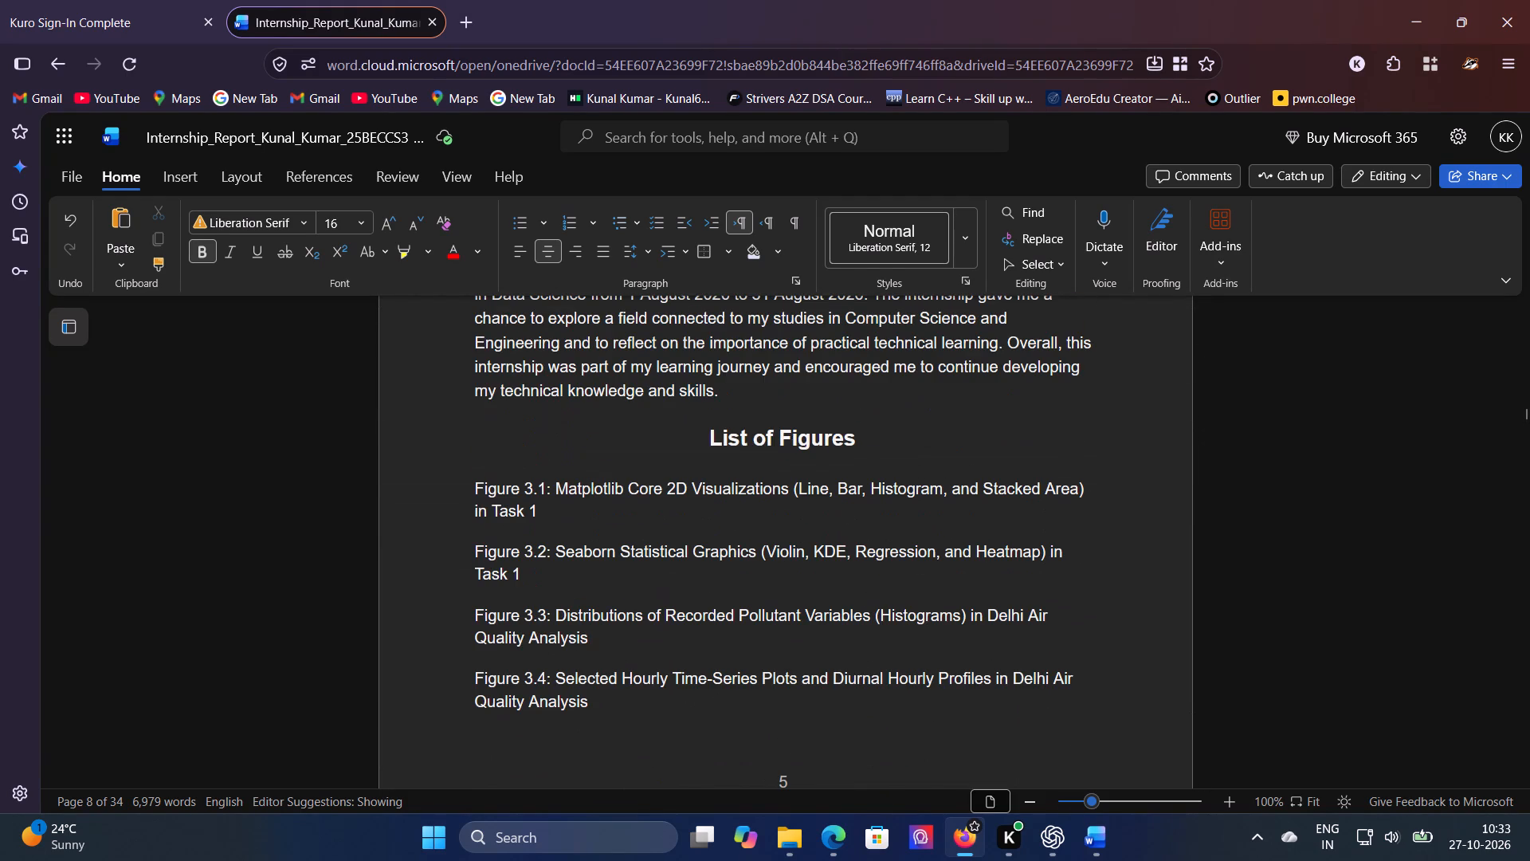
{"action": "scroll", "coordinate": [868, 605], "scroll_direction": "down", "scroll_amount": 4}
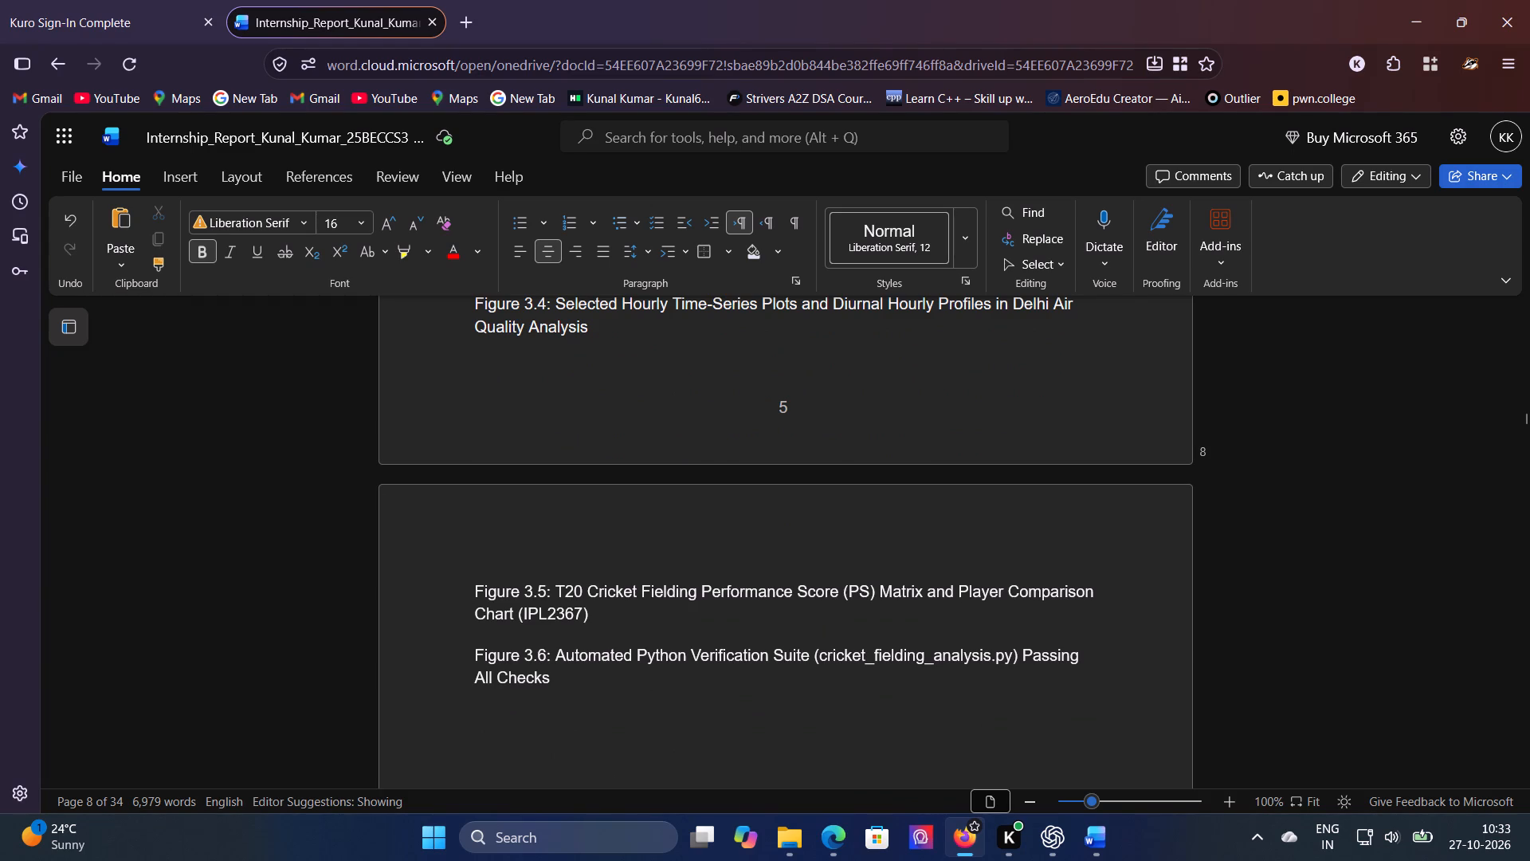
{"action": "left_click_drag", "start_coordinate": [555, 673], "coordinate": [467, 577]}
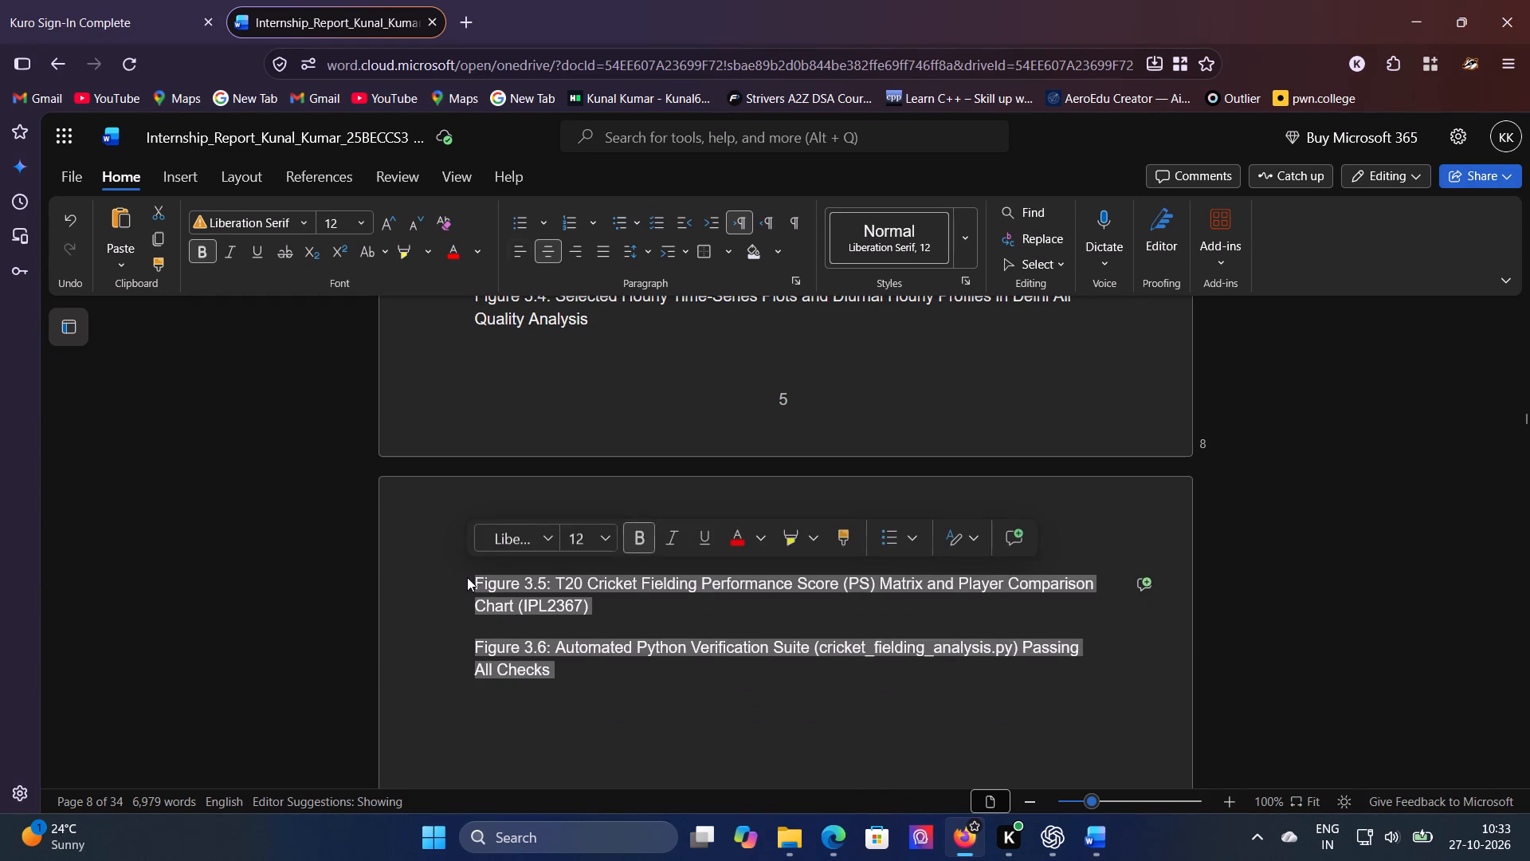
{"action": "key", "text": "BackSpace"}
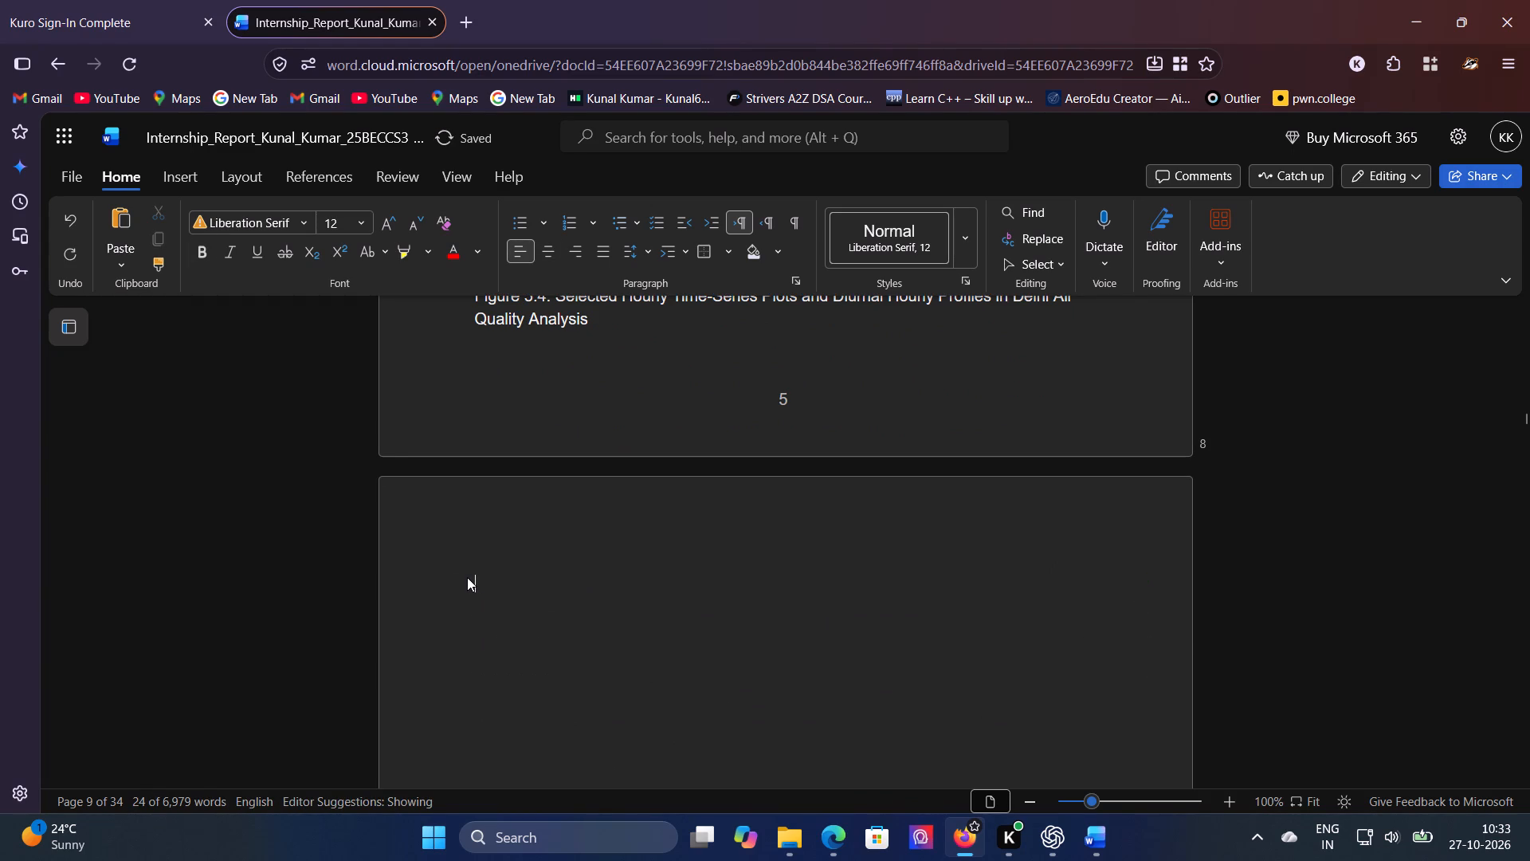
Look through the report body from Chapter 1 through the Chapter 2 projects to section 2.3 on T20 Cricket Fielding Analysis.
{"action": "scroll", "coordinate": [677, 565], "scroll_direction": "down", "scroll_amount": 12}
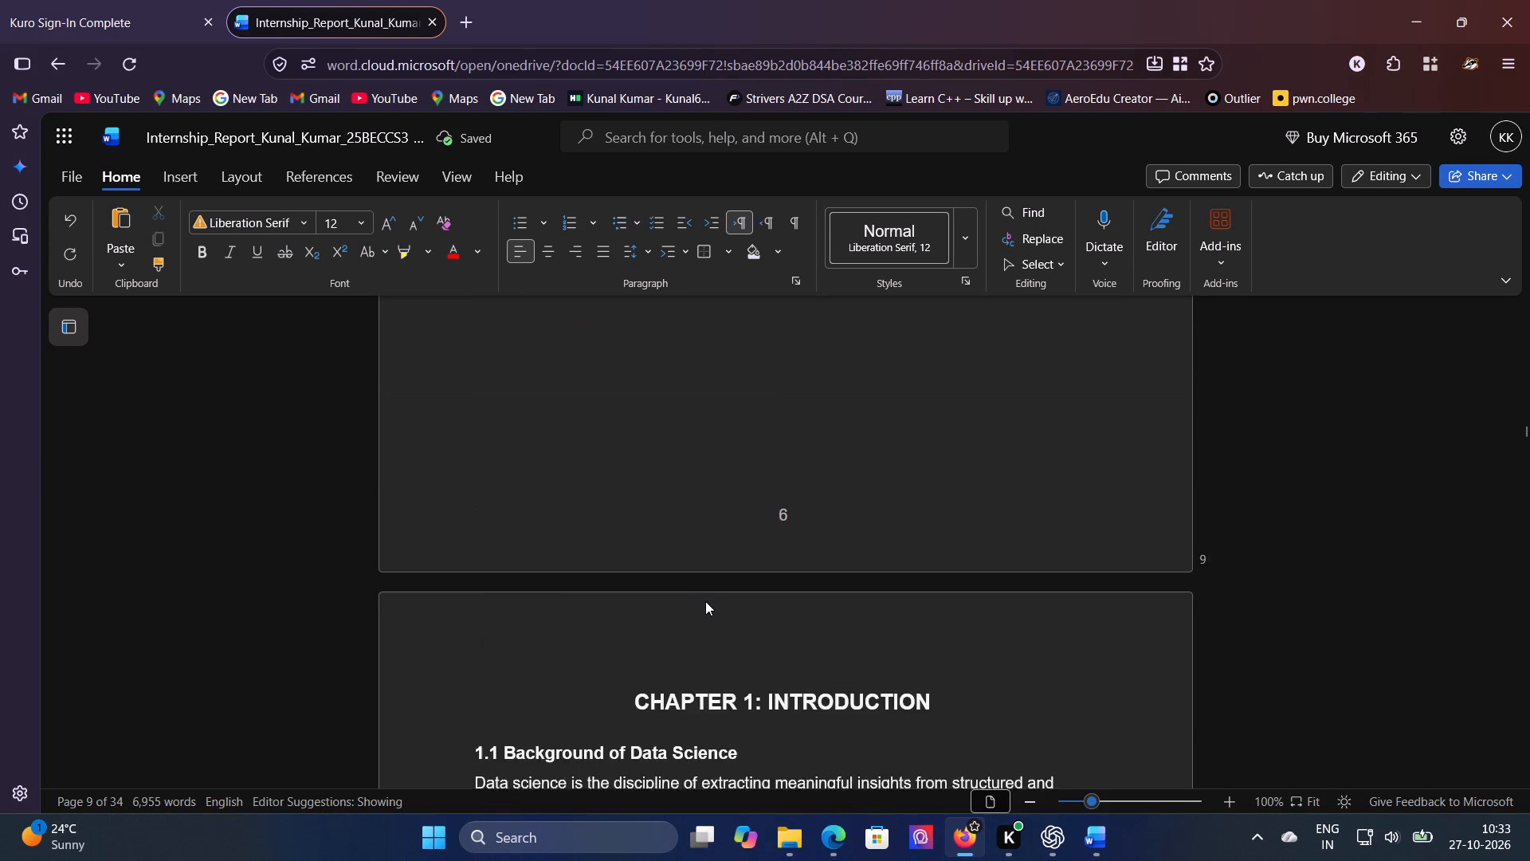
{"action": "scroll", "coordinate": [725, 593], "scroll_direction": "up", "scroll_amount": 3}
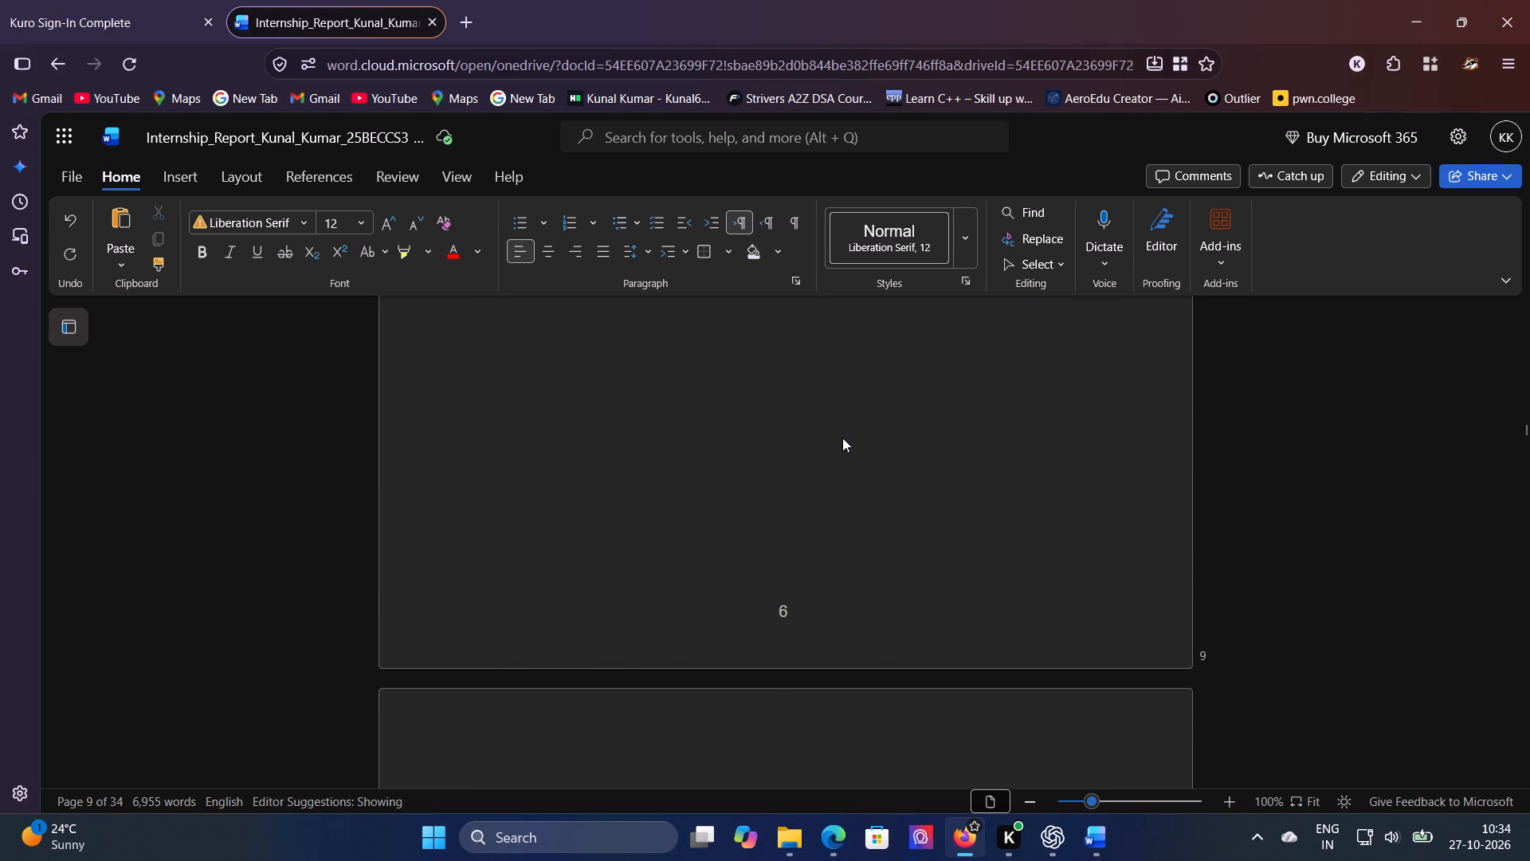
{"action": "left_click", "coordinate": [830, 437]}
{"action": "scroll", "coordinate": [831, 525], "scroll_direction": "down", "scroll_amount": 2}
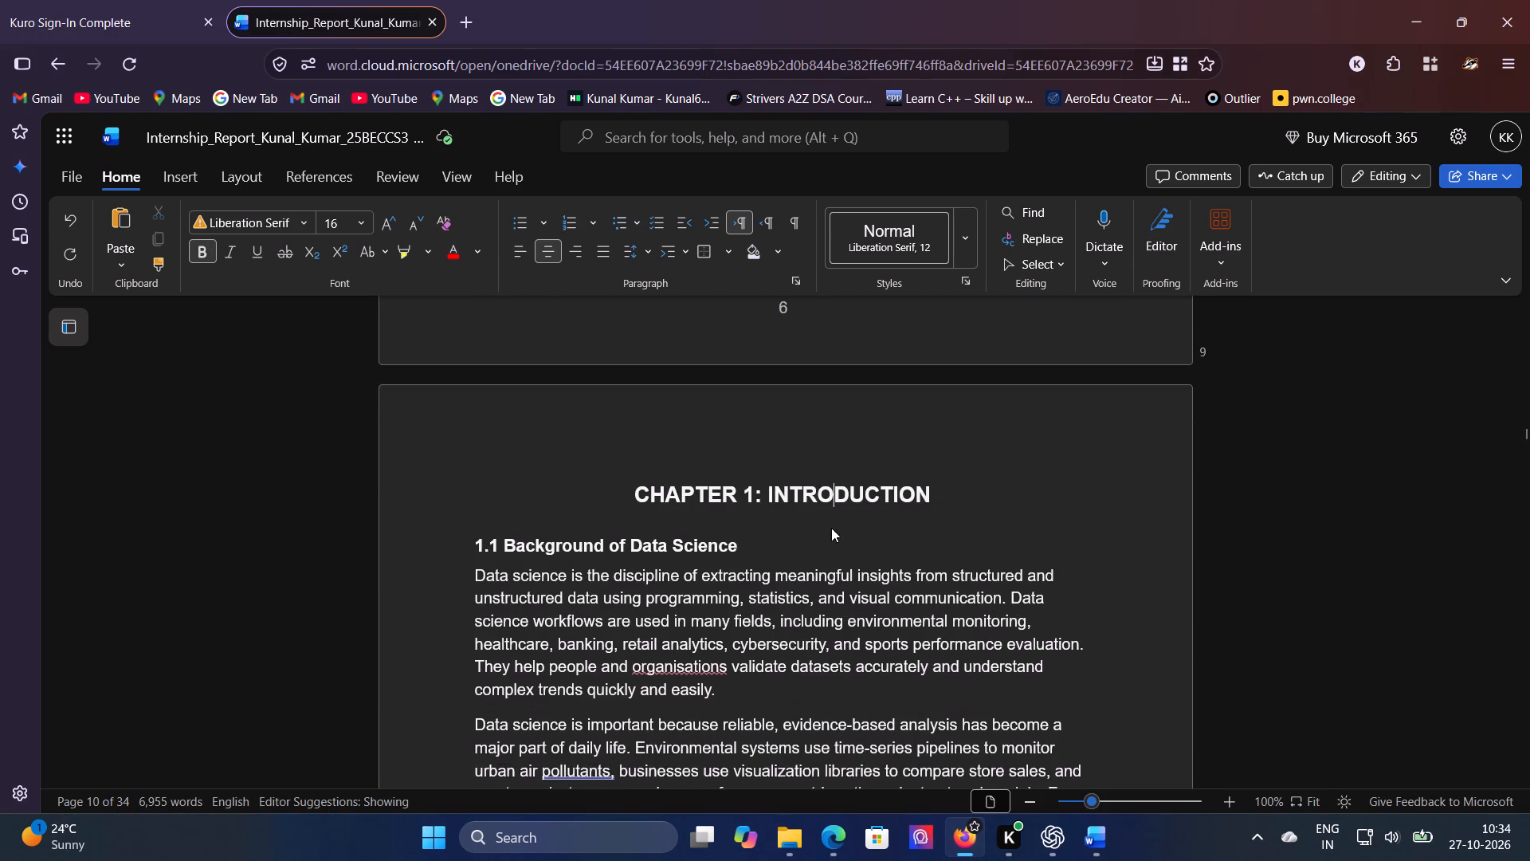
{"action": "scroll", "coordinate": [855, 512], "scroll_direction": "down", "scroll_amount": 1}
{"action": "left_click", "coordinate": [747, 444]}
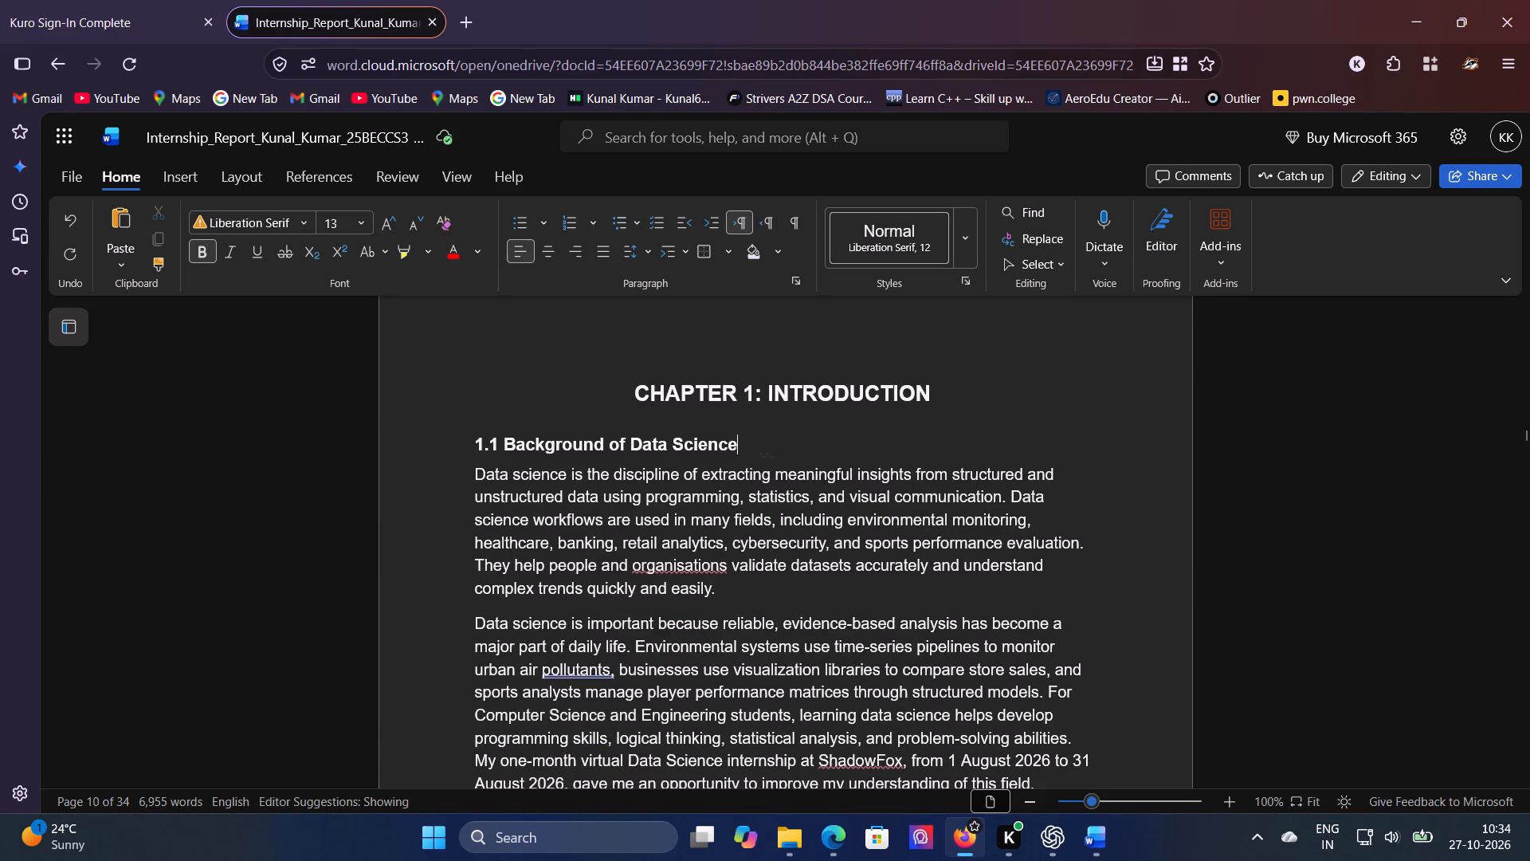
{"action": "scroll", "coordinate": [892, 455], "scroll_direction": "down", "scroll_amount": 12}
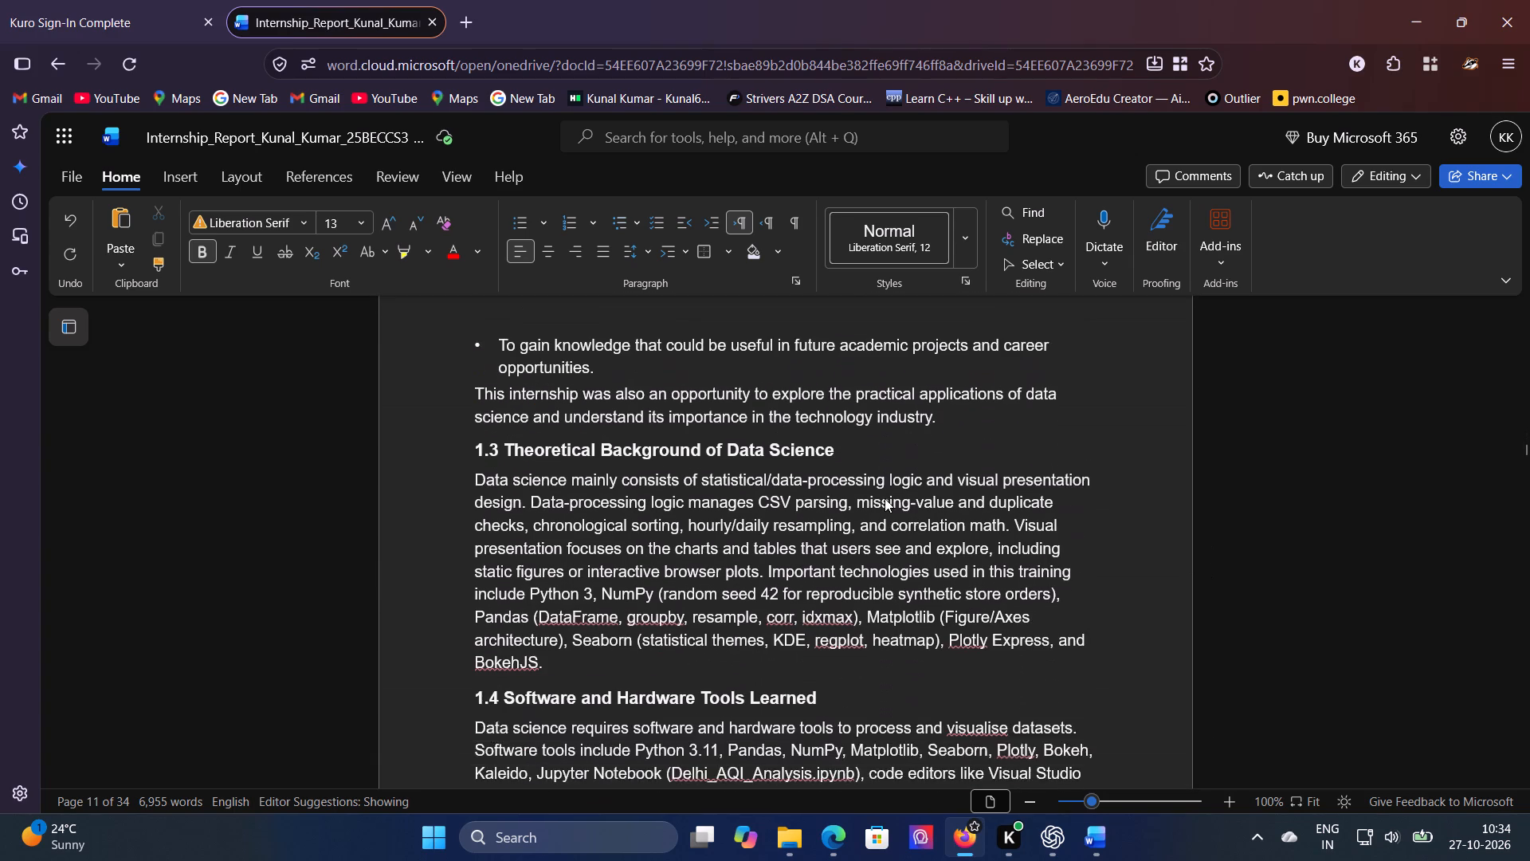
{"action": "scroll", "coordinate": [885, 498], "scroll_direction": "down", "scroll_amount": 1}
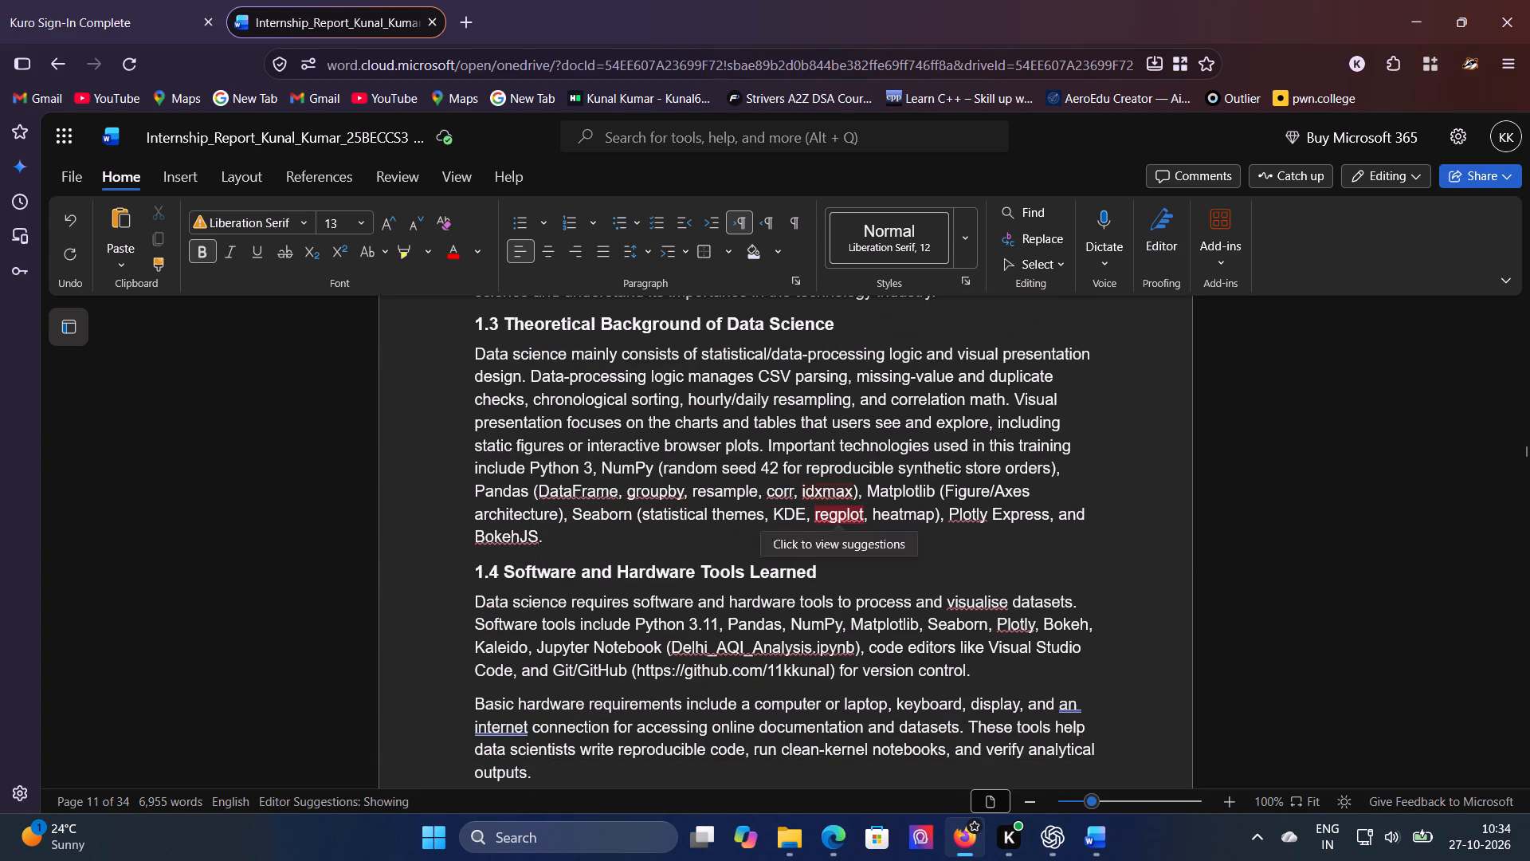
{"action": "scroll", "coordinate": [869, 525], "scroll_direction": "up", "scroll_amount": 2}
{"action": "scroll", "coordinate": [879, 575], "scroll_direction": "down", "scroll_amount": 4}
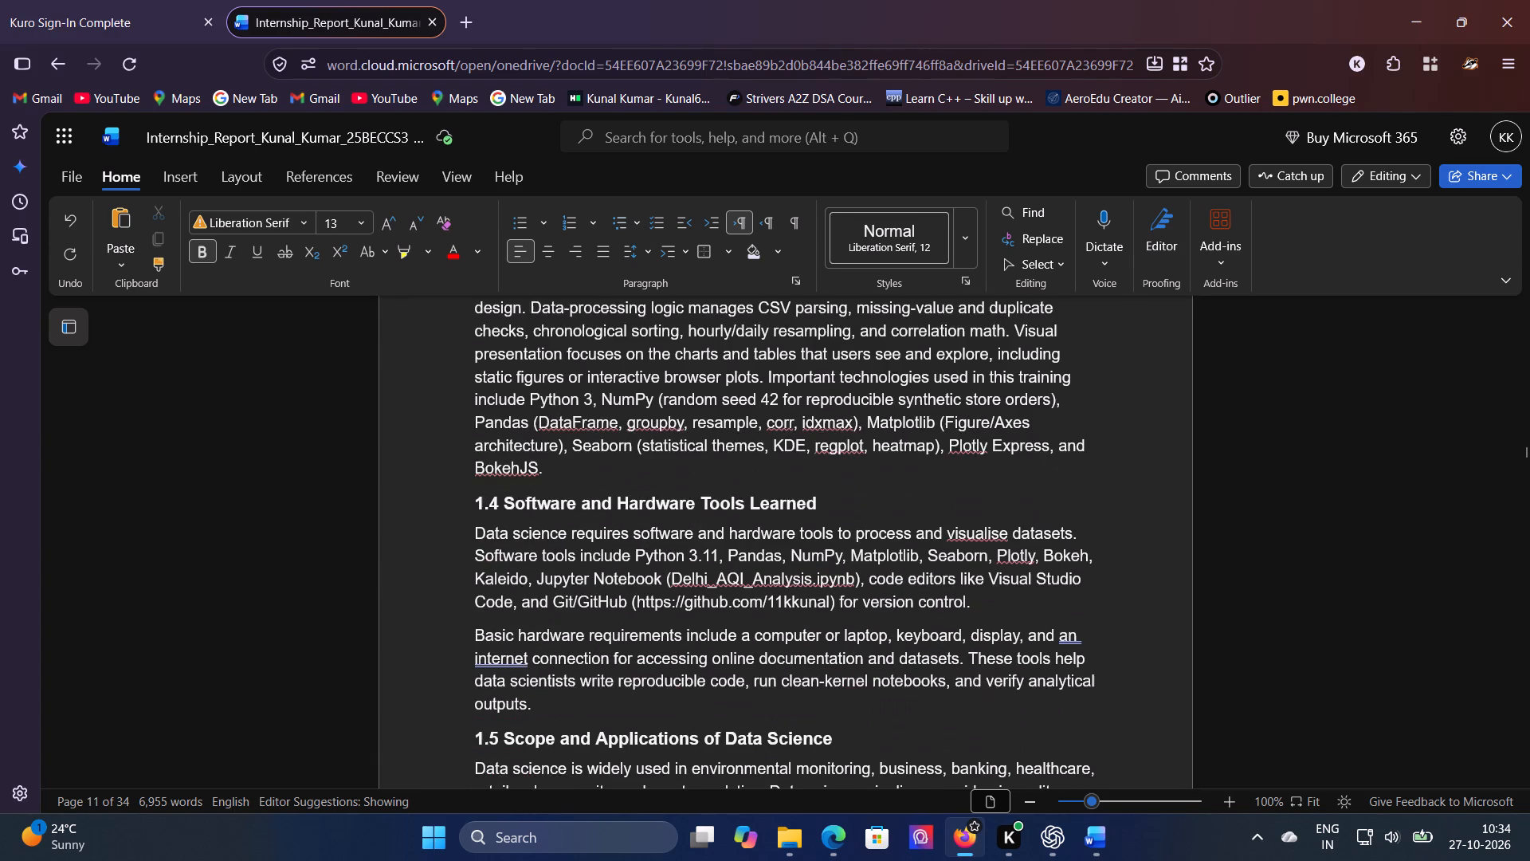
{"action": "scroll", "coordinate": [884, 576], "scroll_direction": "down", "scroll_amount": 10}
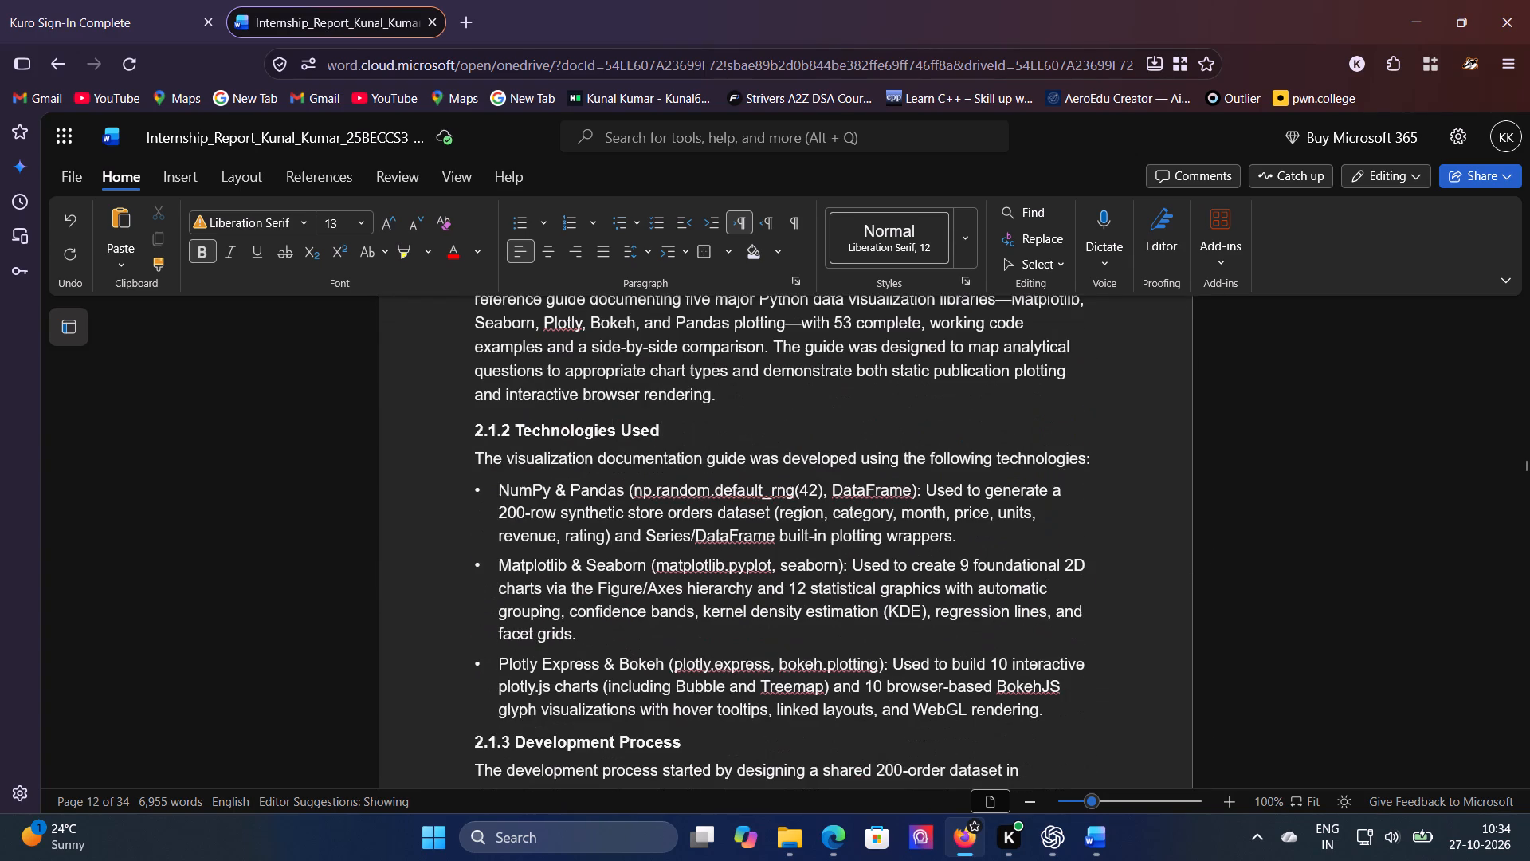
{"action": "scroll", "coordinate": [899, 568], "scroll_direction": "down", "scroll_amount": 4}
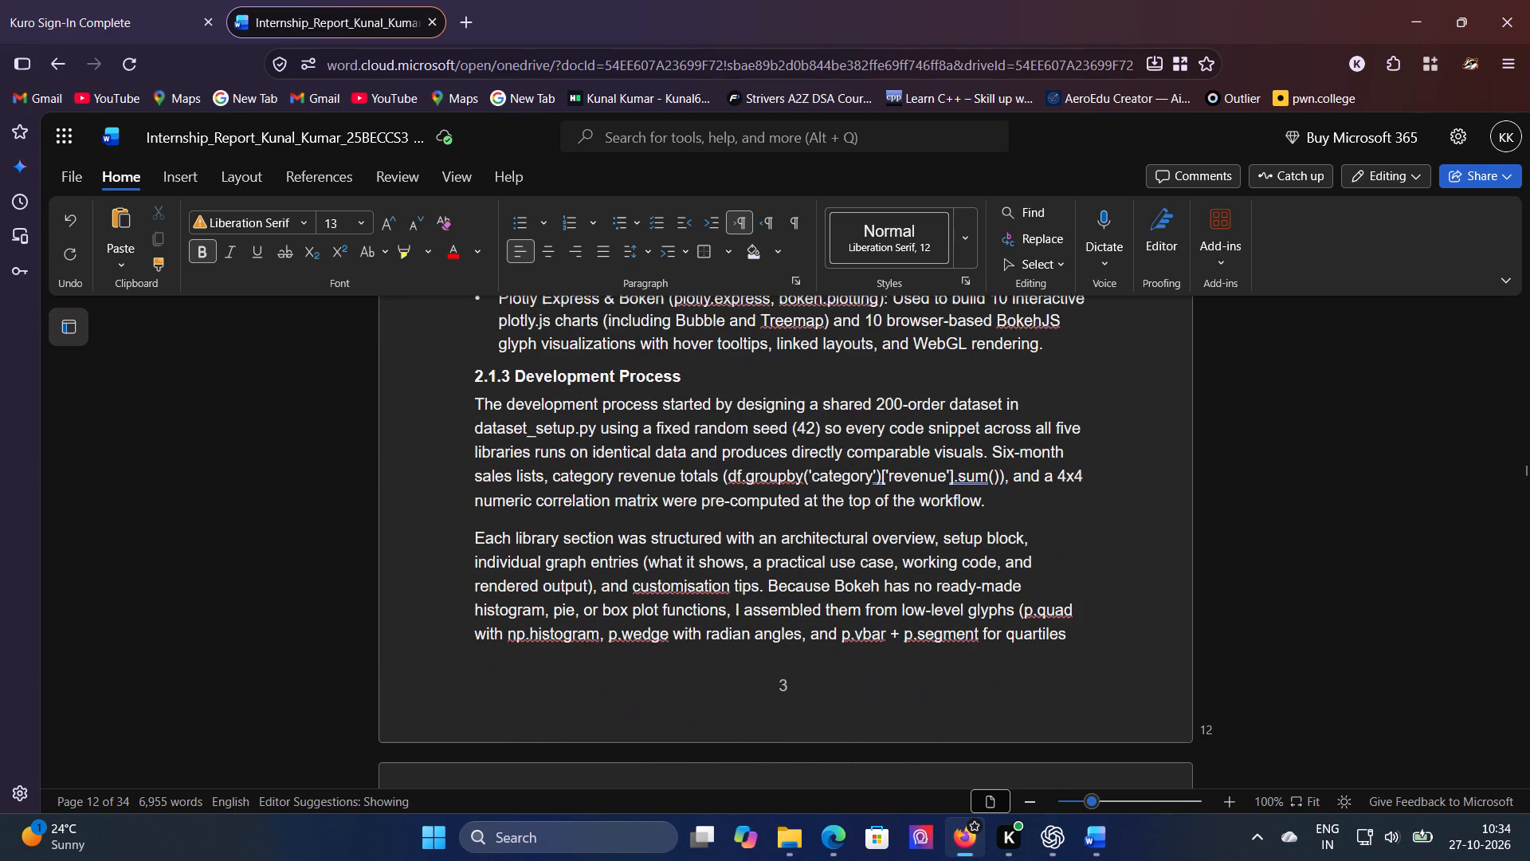
{"action": "scroll", "coordinate": [899, 568], "scroll_direction": "down", "scroll_amount": 6}
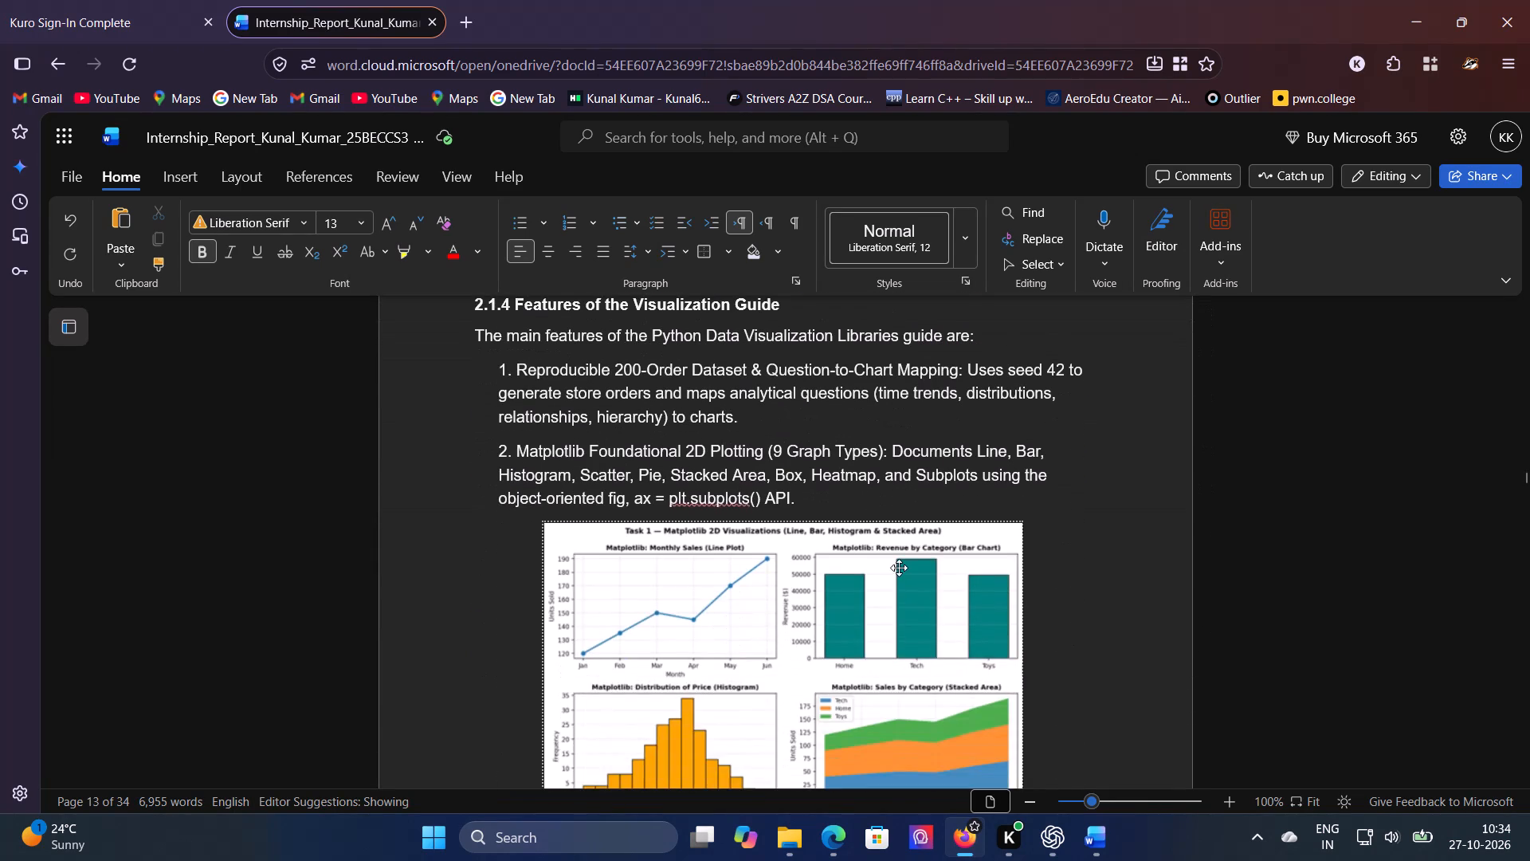
{"action": "scroll", "coordinate": [899, 568], "scroll_direction": "down", "scroll_amount": 8}
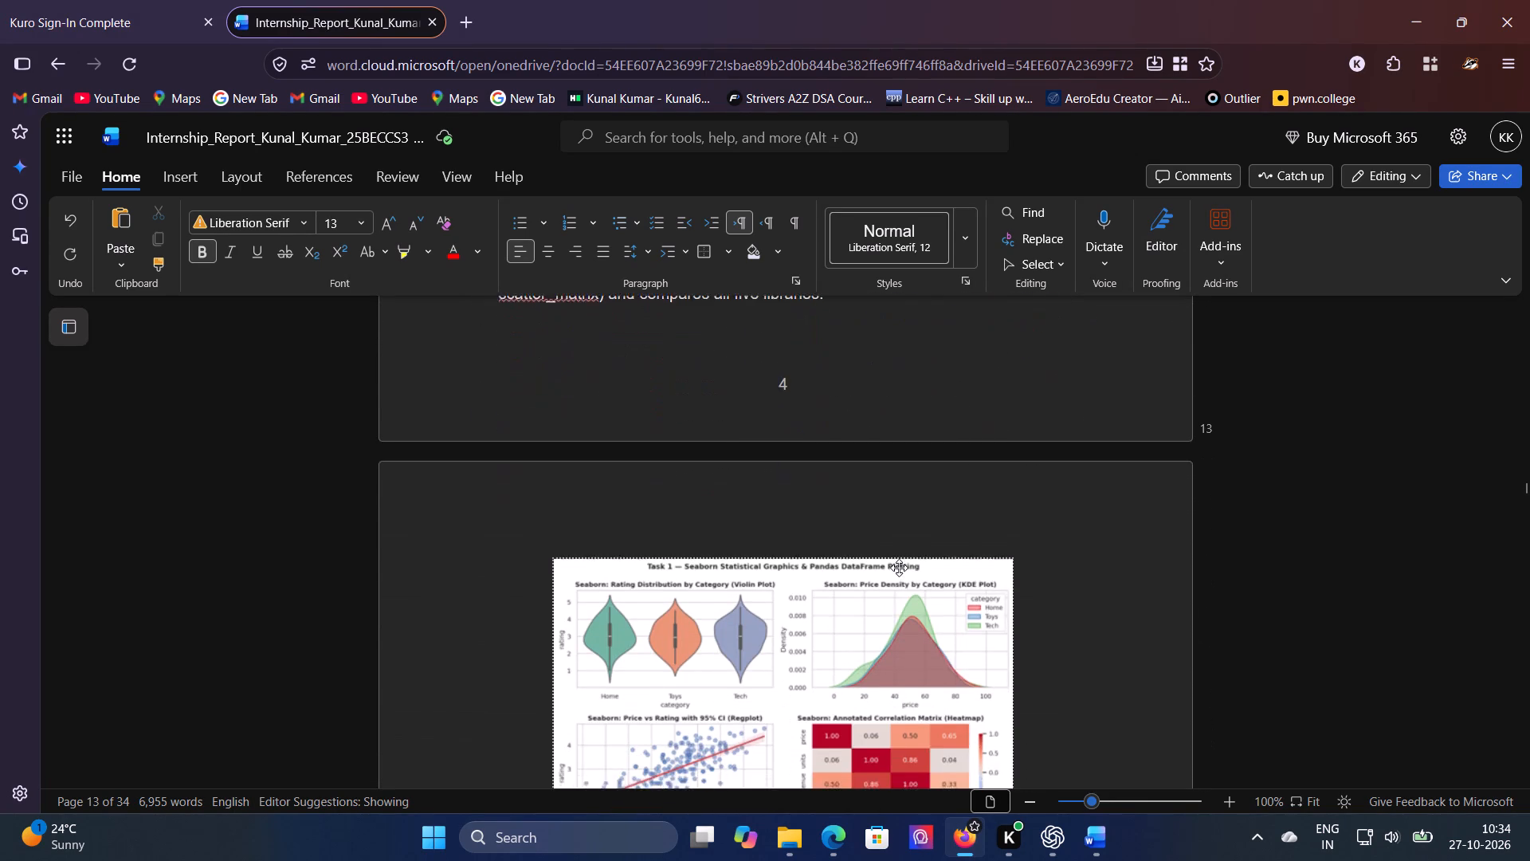
{"action": "scroll", "coordinate": [899, 568], "scroll_direction": "down", "scroll_amount": 6}
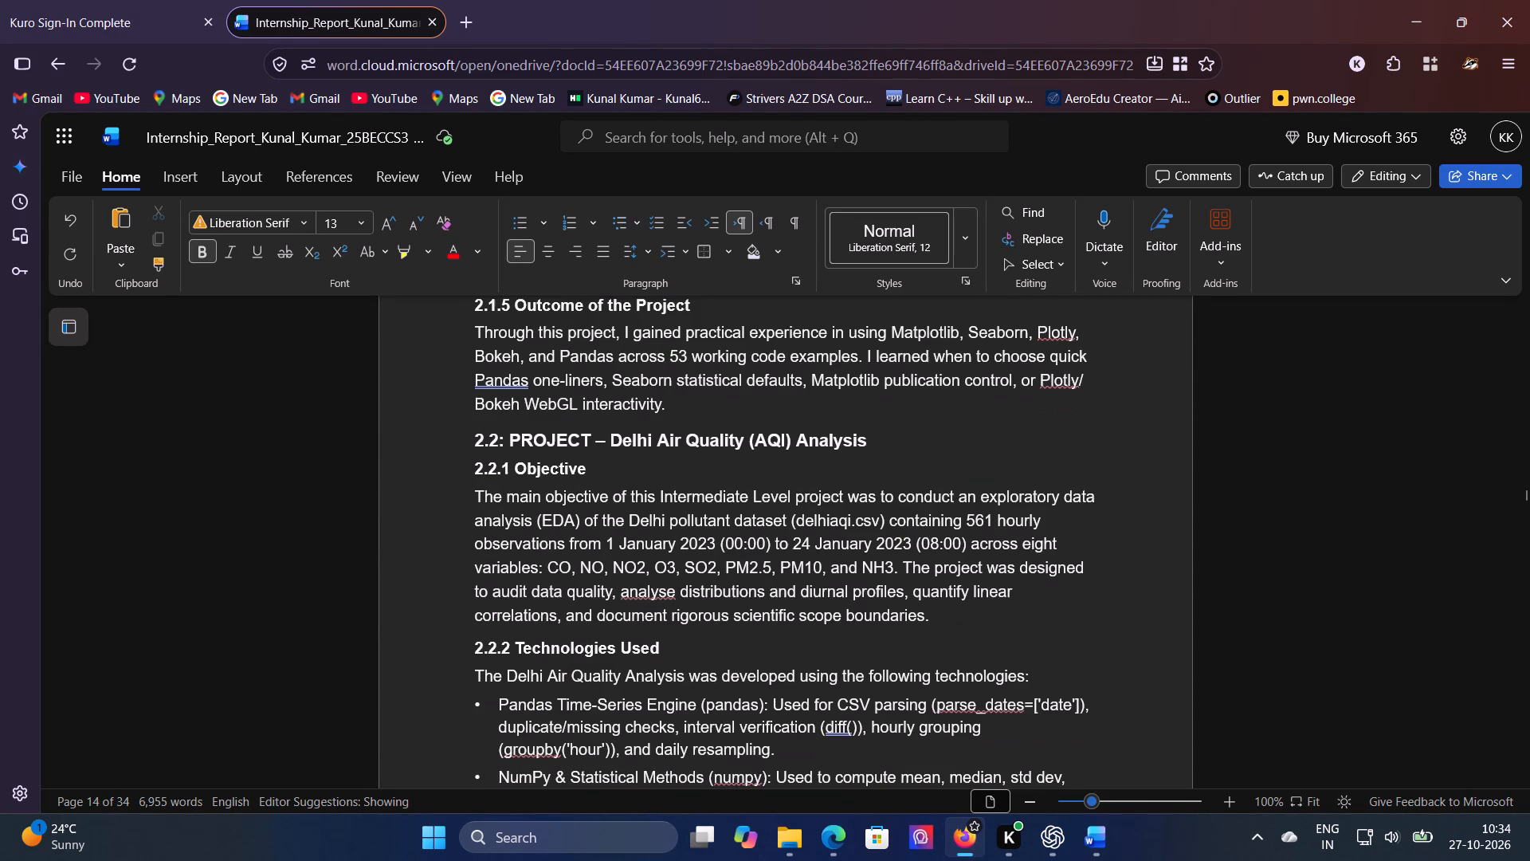
{"action": "scroll", "coordinate": [899, 568], "scroll_direction": "down", "scroll_amount": 9}
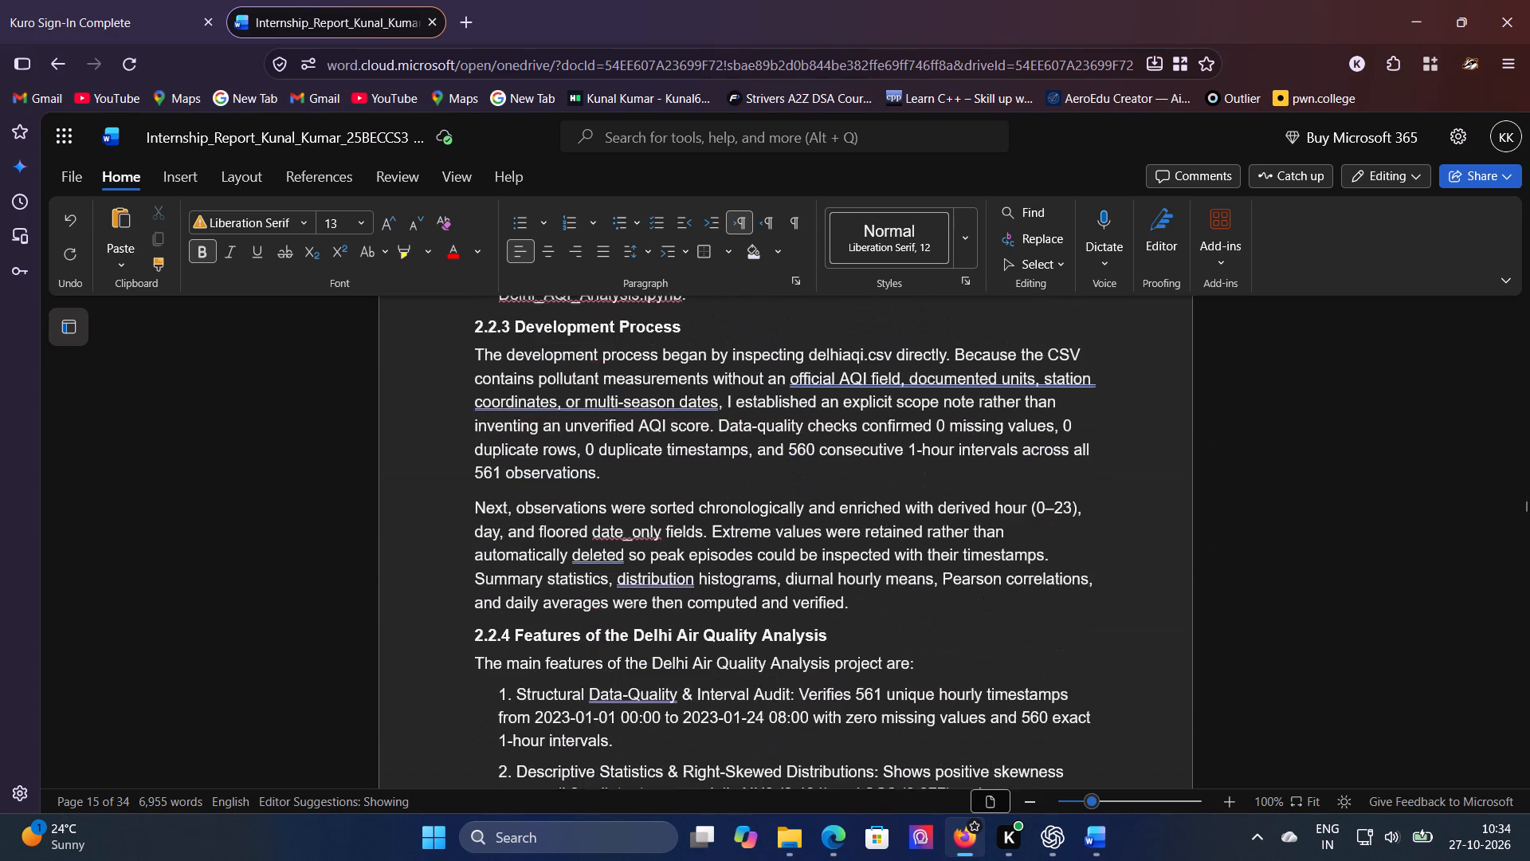
{"action": "scroll", "coordinate": [900, 568], "scroll_direction": "down", "scroll_amount": 6}
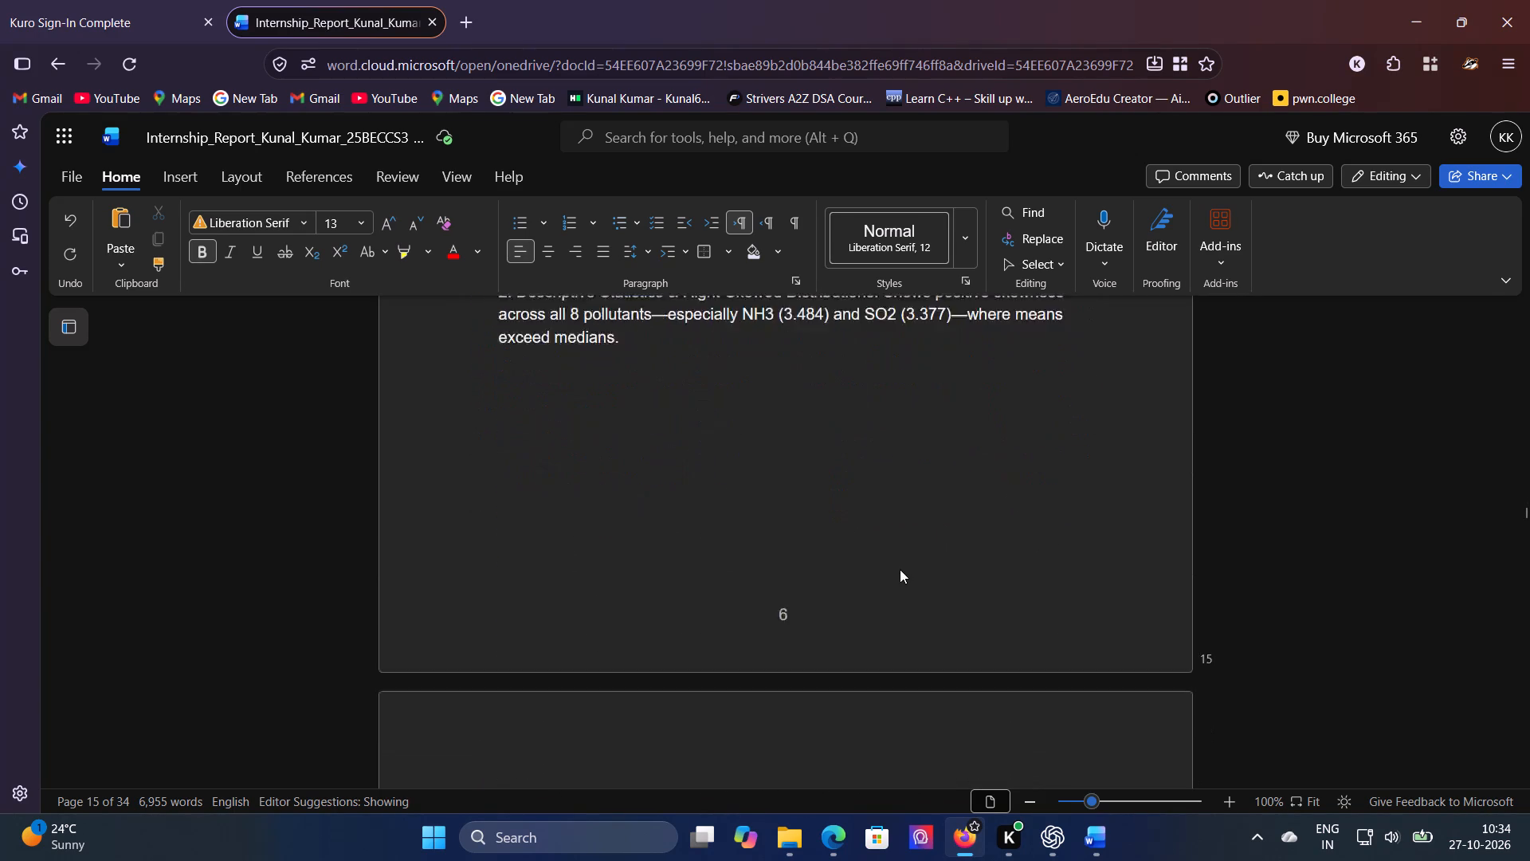
{"action": "scroll", "coordinate": [900, 569], "scroll_direction": "down", "scroll_amount": 6}
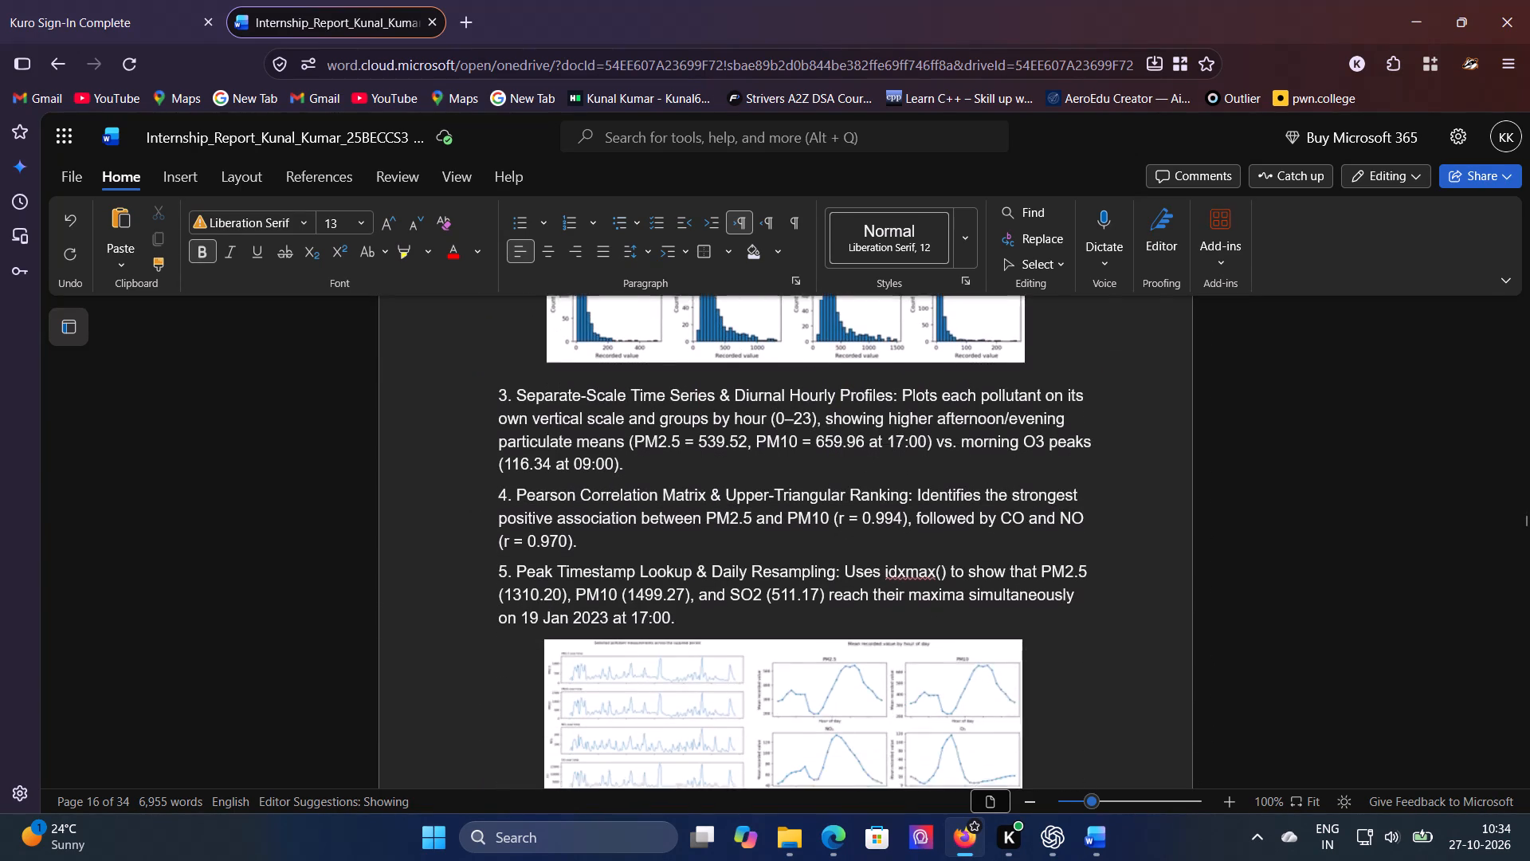
{"action": "scroll", "coordinate": [899, 570], "scroll_direction": "down", "scroll_amount": 7}
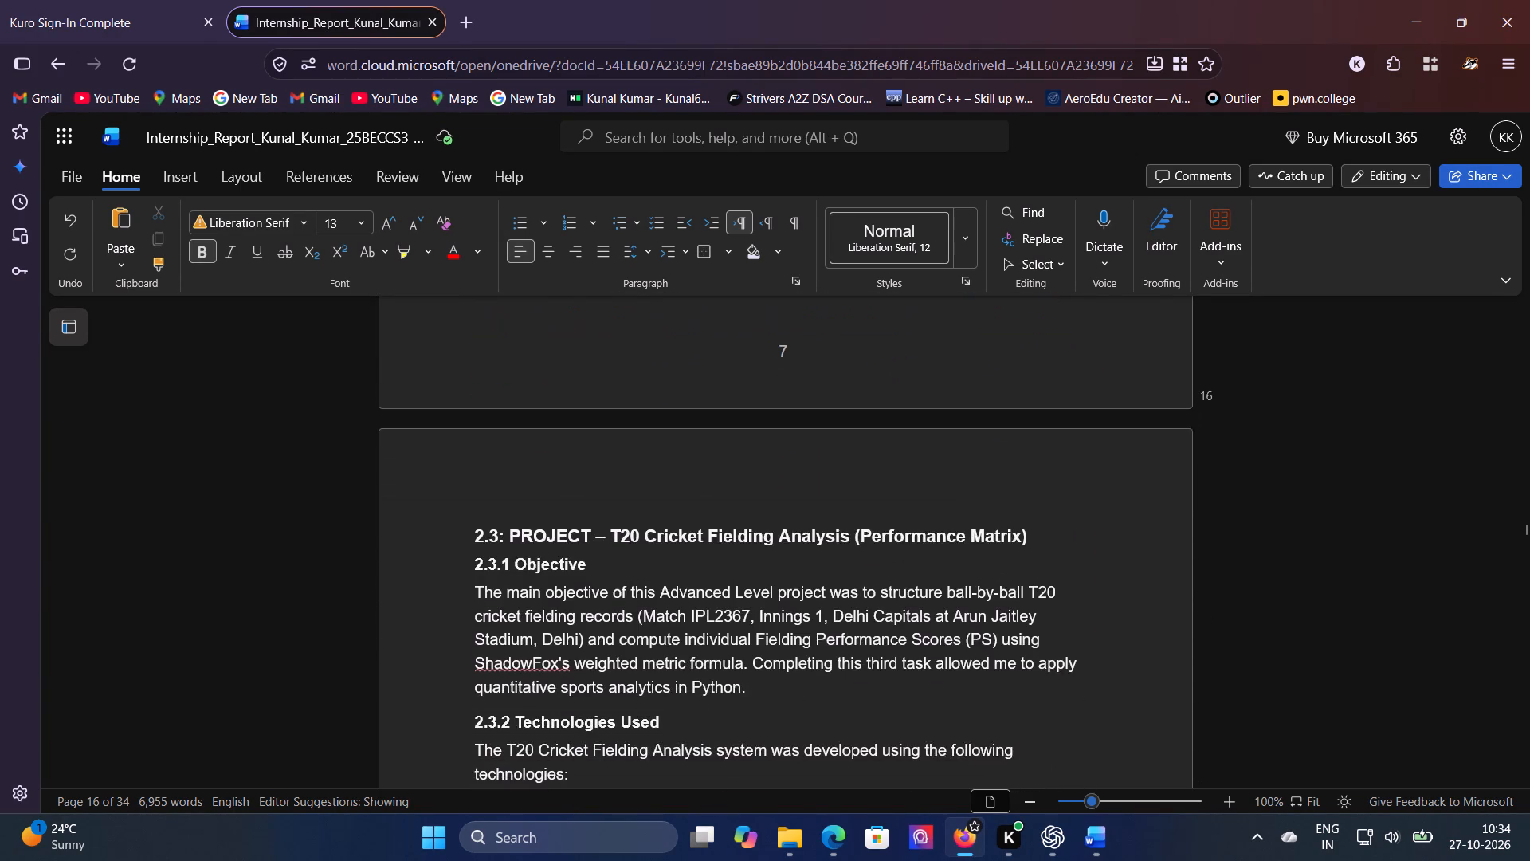
{"action": "scroll", "coordinate": [902, 572], "scroll_direction": "down", "scroll_amount": 1}
{"action": "scroll", "coordinate": [879, 688], "scroll_direction": "down", "scroll_amount": 4}
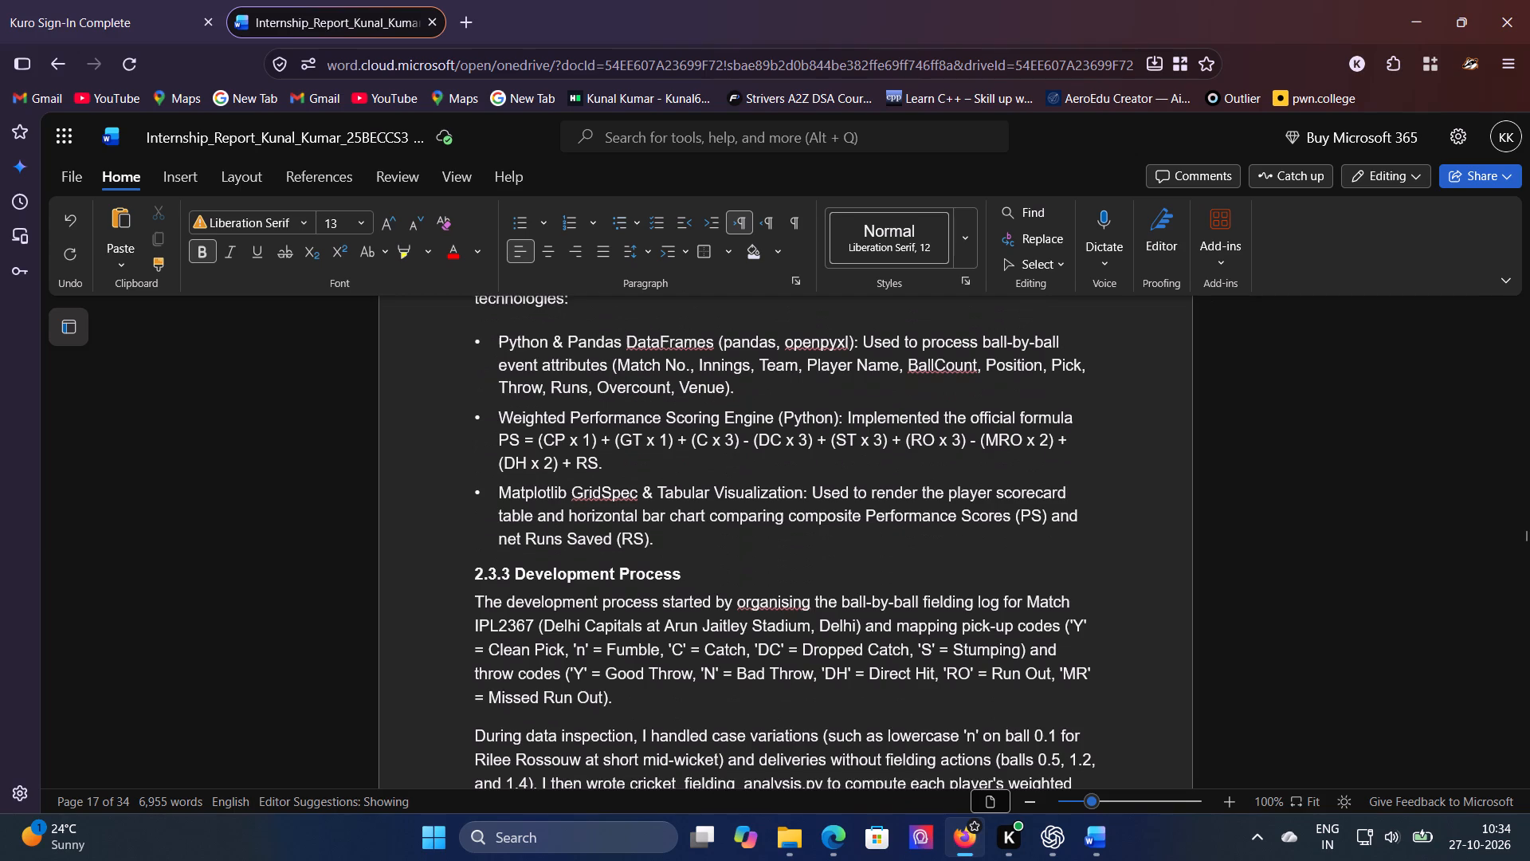
Delete the section 2.3 T20 Cricket Fielding Analysis project heading together with its 2.3.1 Objective heading and paragraph.
{"action": "scroll", "coordinate": [881, 677], "scroll_direction": "up", "scroll_amount": 3}
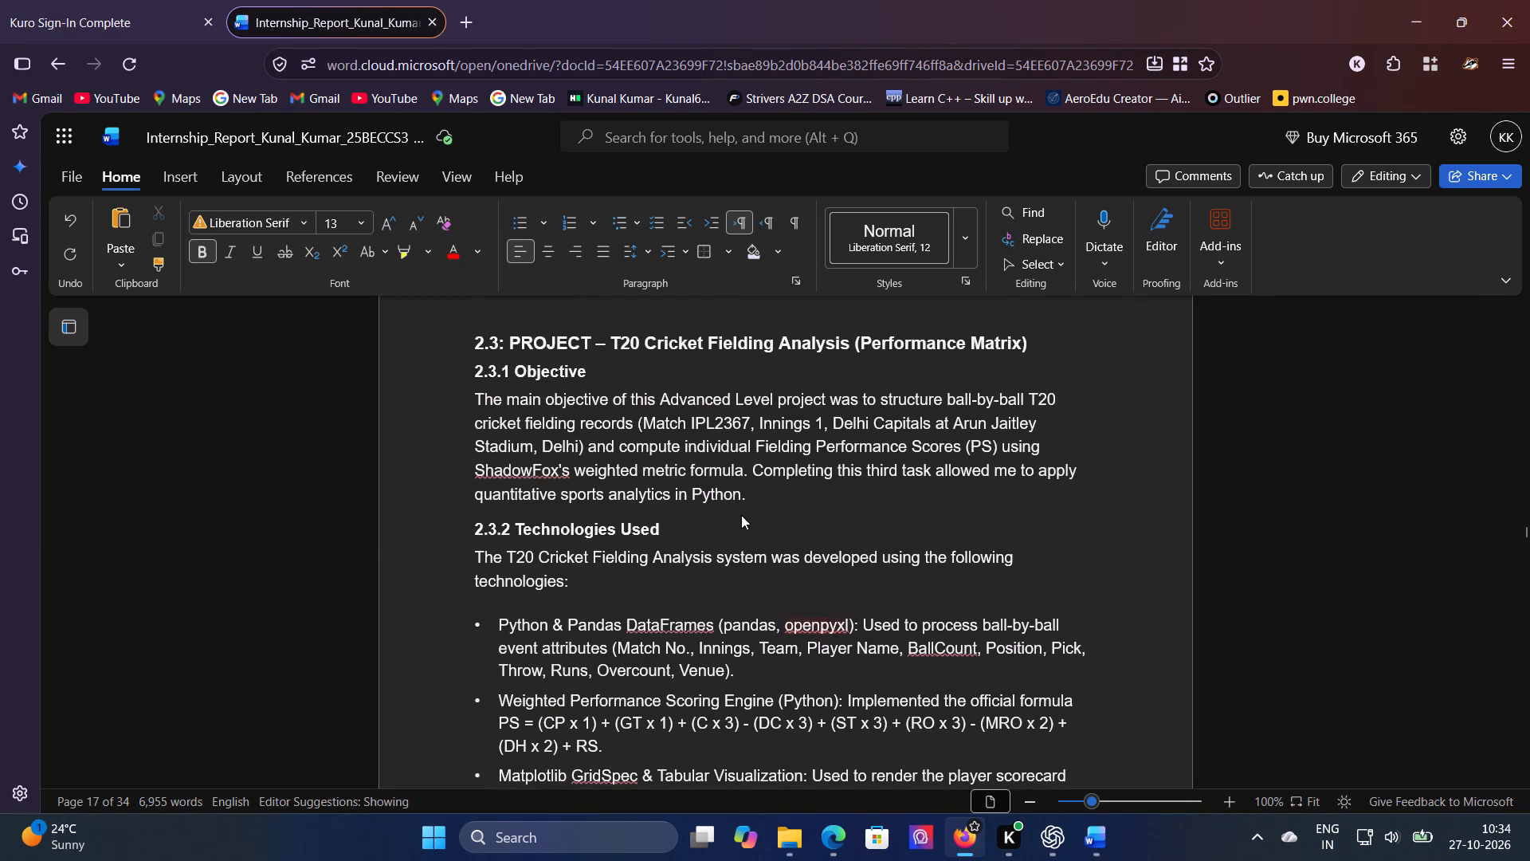
{"action": "left_click_drag", "start_coordinate": [756, 489], "coordinate": [465, 323]}
{"action": "key", "text": "BackSpace"}
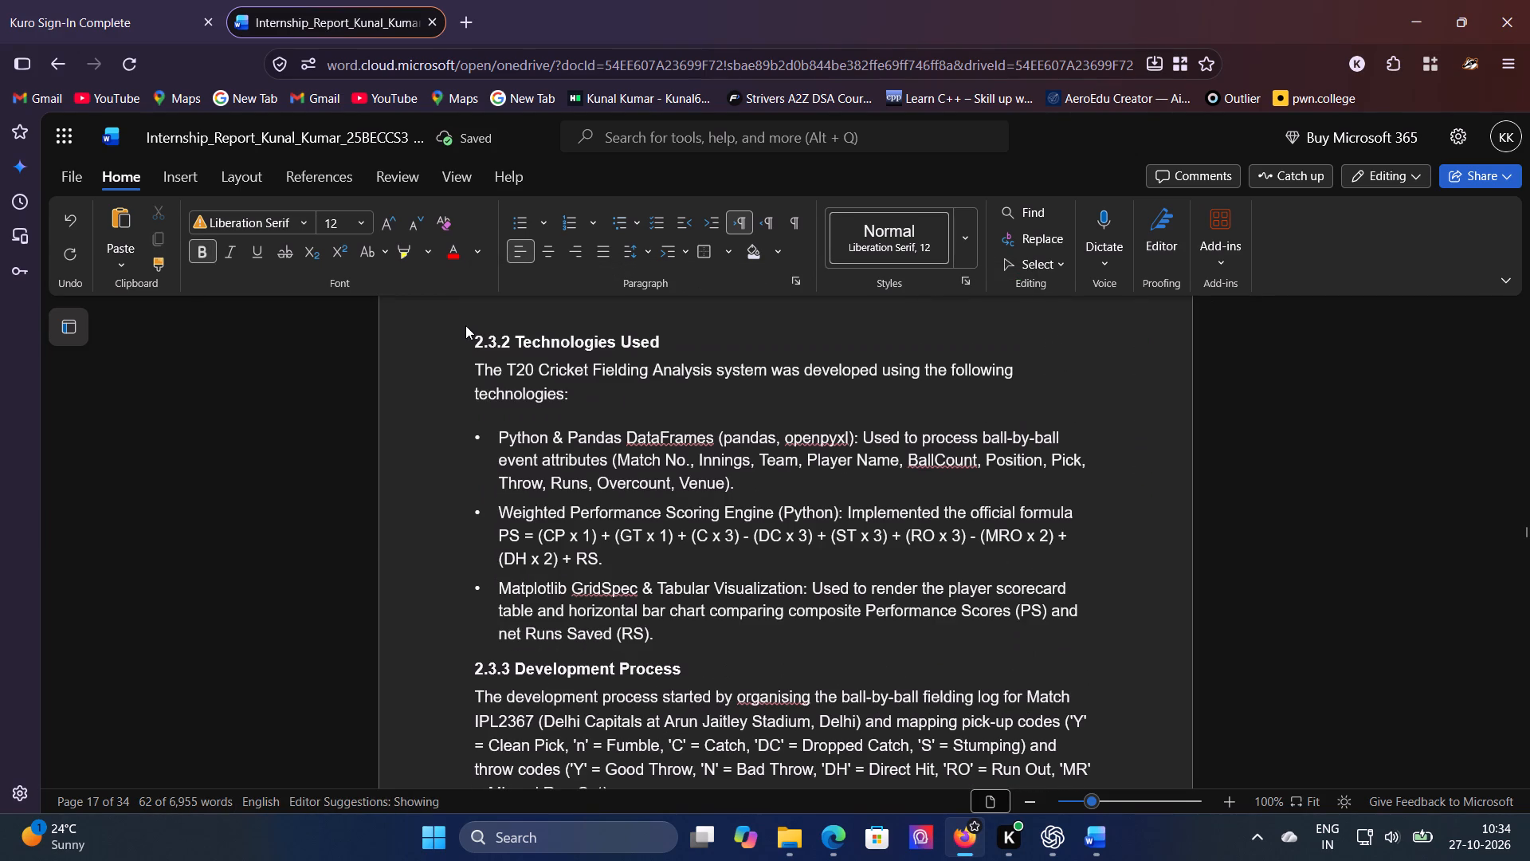
Delete the cricket project content from 2.3.2 Technologies Used through the 2.3.5 Outcome text ending "ball-by-ball event logs,", including its figures.
{"action": "scroll", "coordinate": [572, 485], "scroll_direction": "down", "scroll_amount": 7}
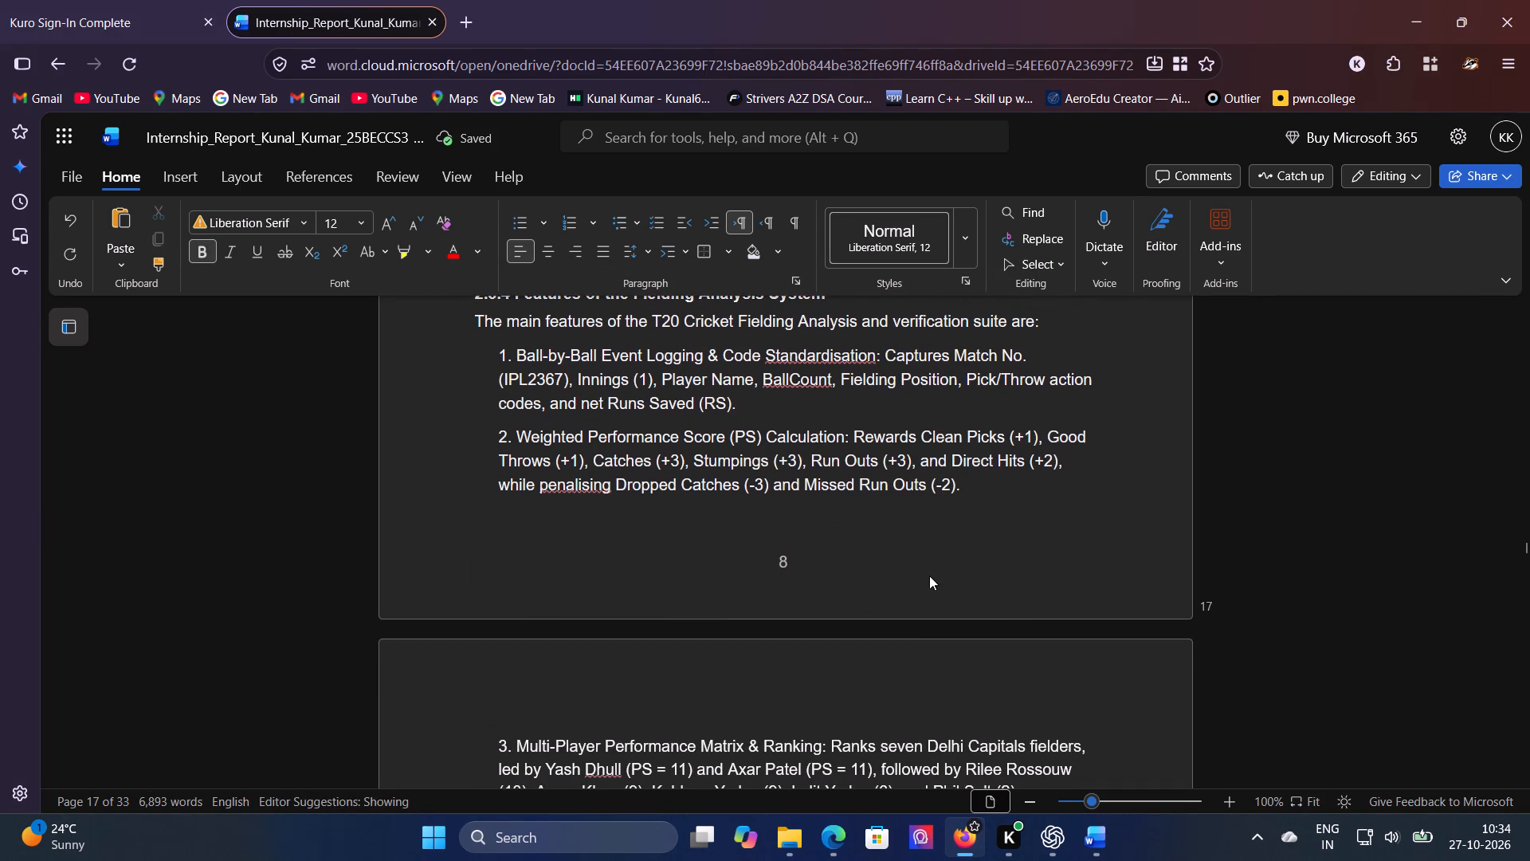
{"action": "scroll", "coordinate": [935, 575], "scroll_direction": "up", "scroll_amount": 2}
{"action": "scroll", "coordinate": [936, 575], "scroll_direction": "down", "scroll_amount": 5}
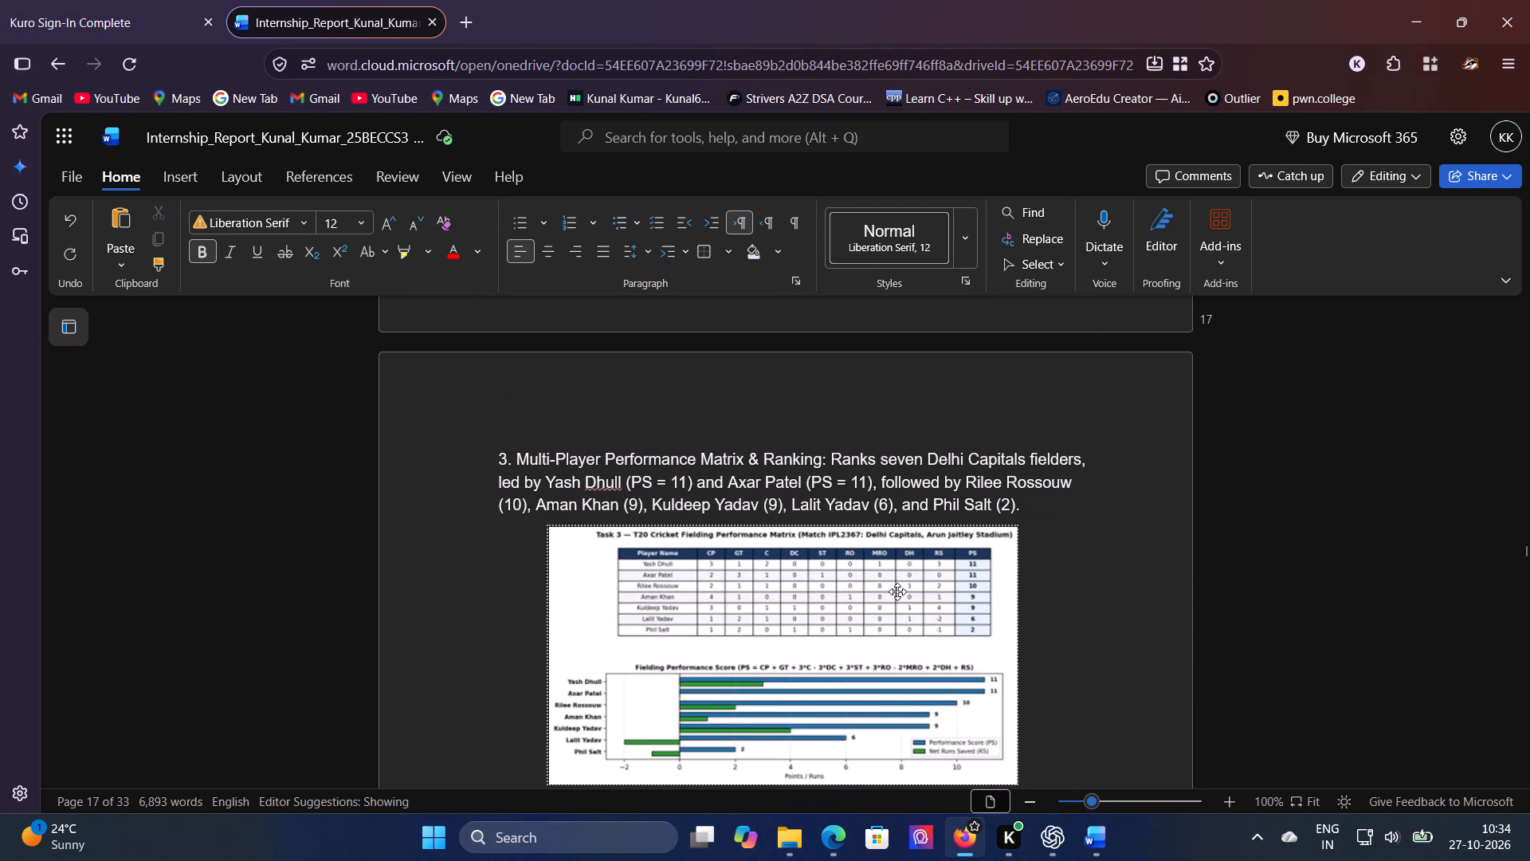
{"action": "scroll", "coordinate": [895, 595], "scroll_direction": "down", "scroll_amount": 6}
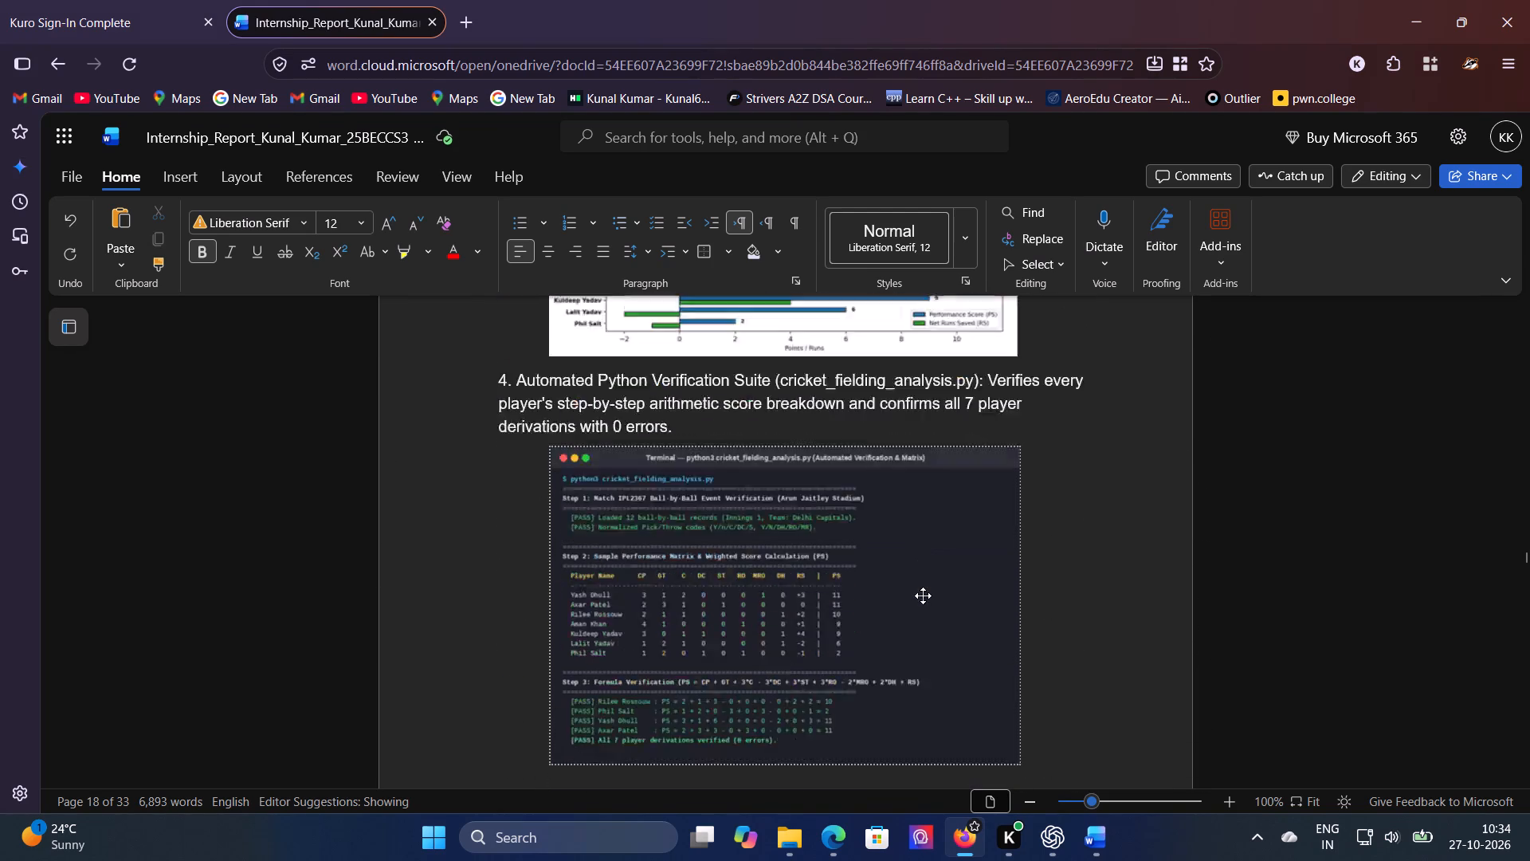
{"action": "scroll", "coordinate": [928, 596], "scroll_direction": "down", "scroll_amount": 2}
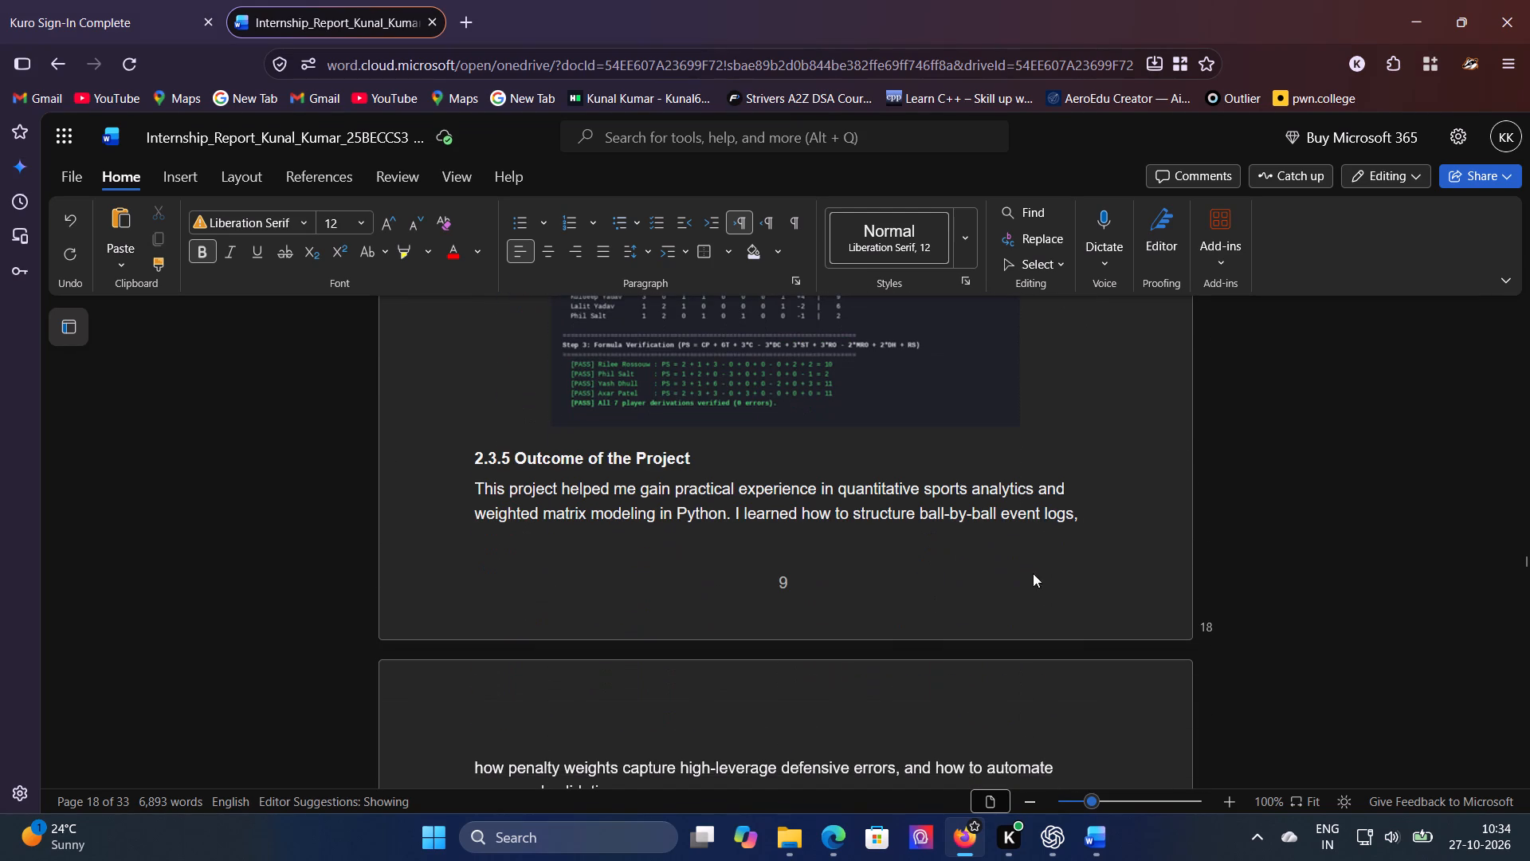
{"action": "left_click_drag", "start_coordinate": [1094, 518], "coordinate": [563, 324]}
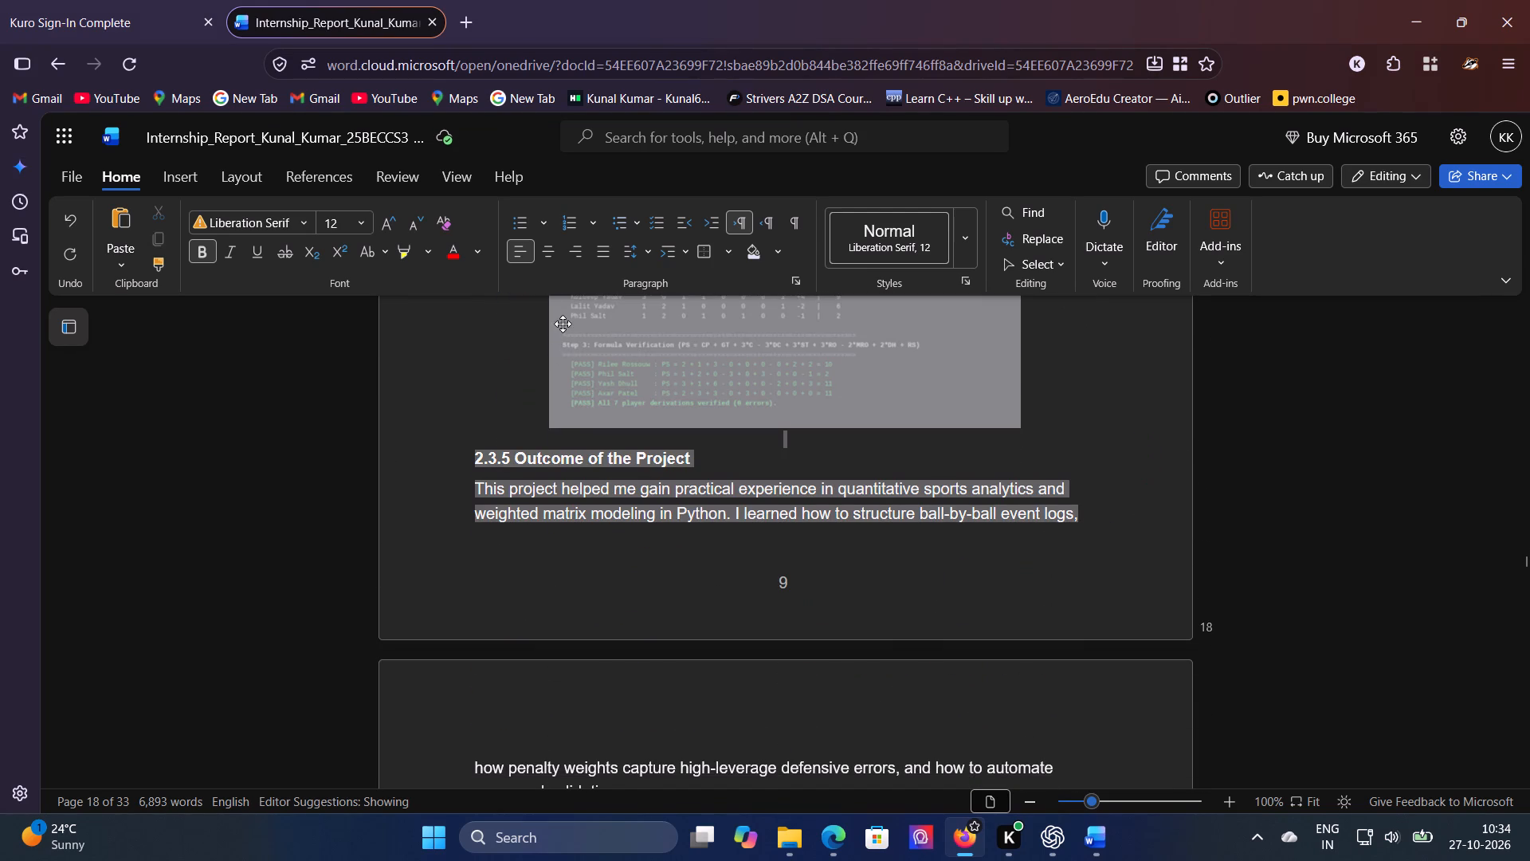
{"action": "left_click_drag", "start_coordinate": [563, 324], "coordinate": [583, 268]}
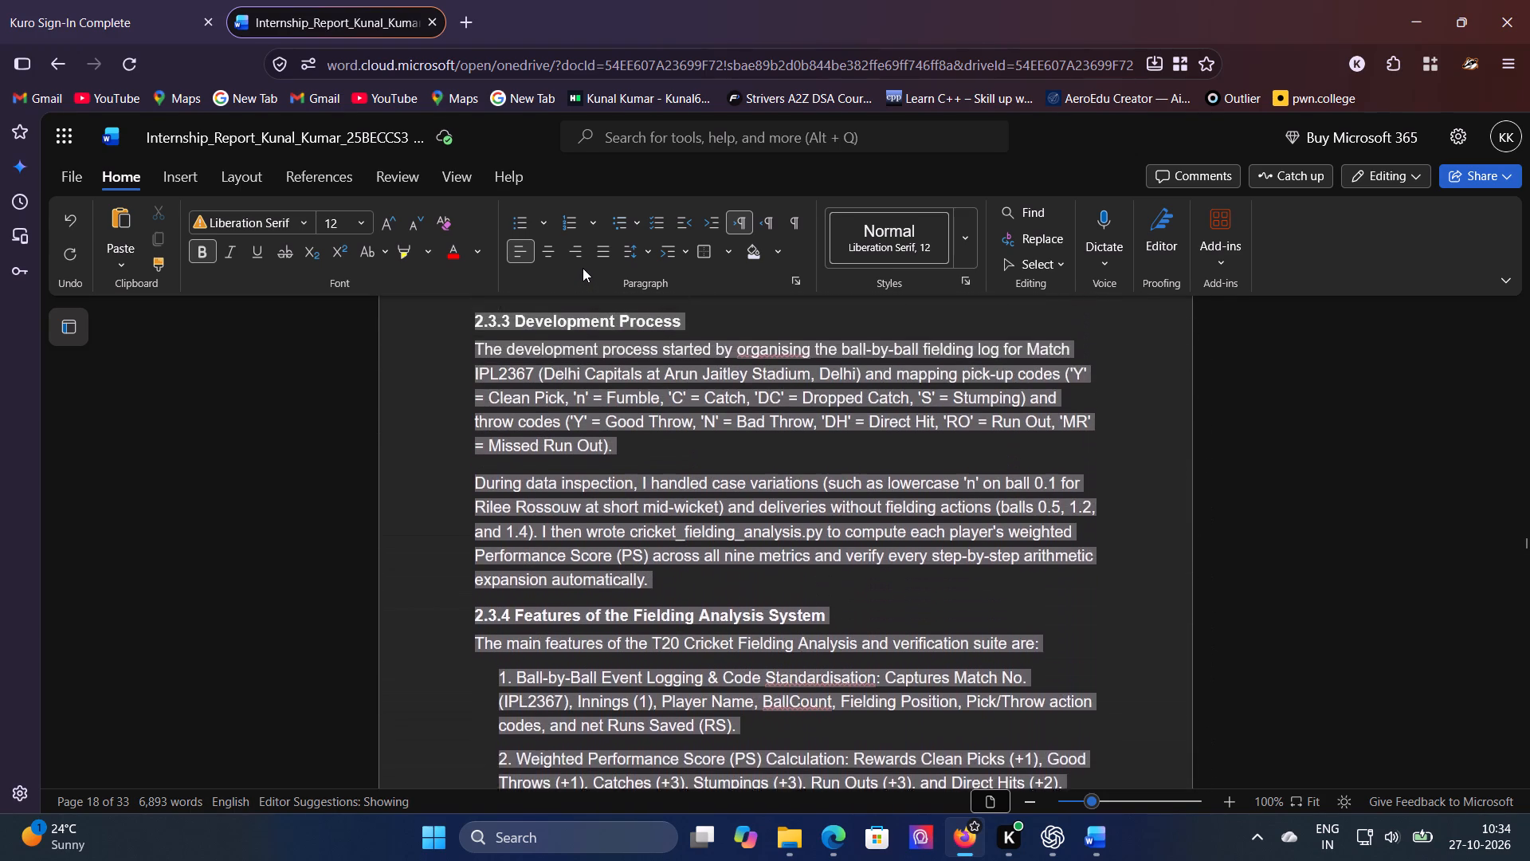
{"action": "left_click_drag", "start_coordinate": [583, 268], "coordinate": [555, 301]}
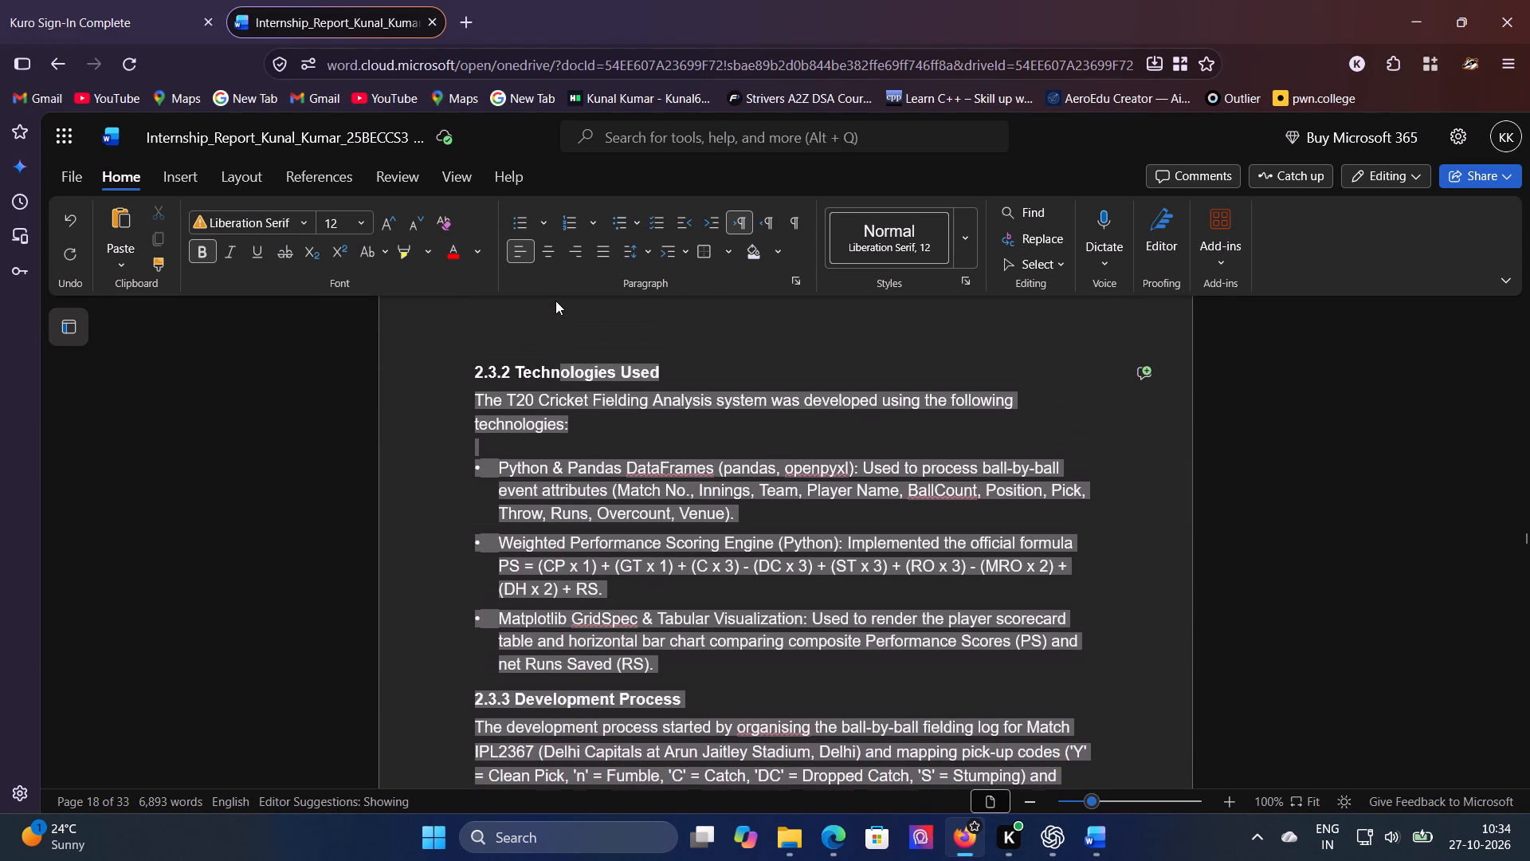
{"action": "left_click_drag", "start_coordinate": [555, 301], "coordinate": [467, 362]}
{"action": "key", "text": "BackSpace"}
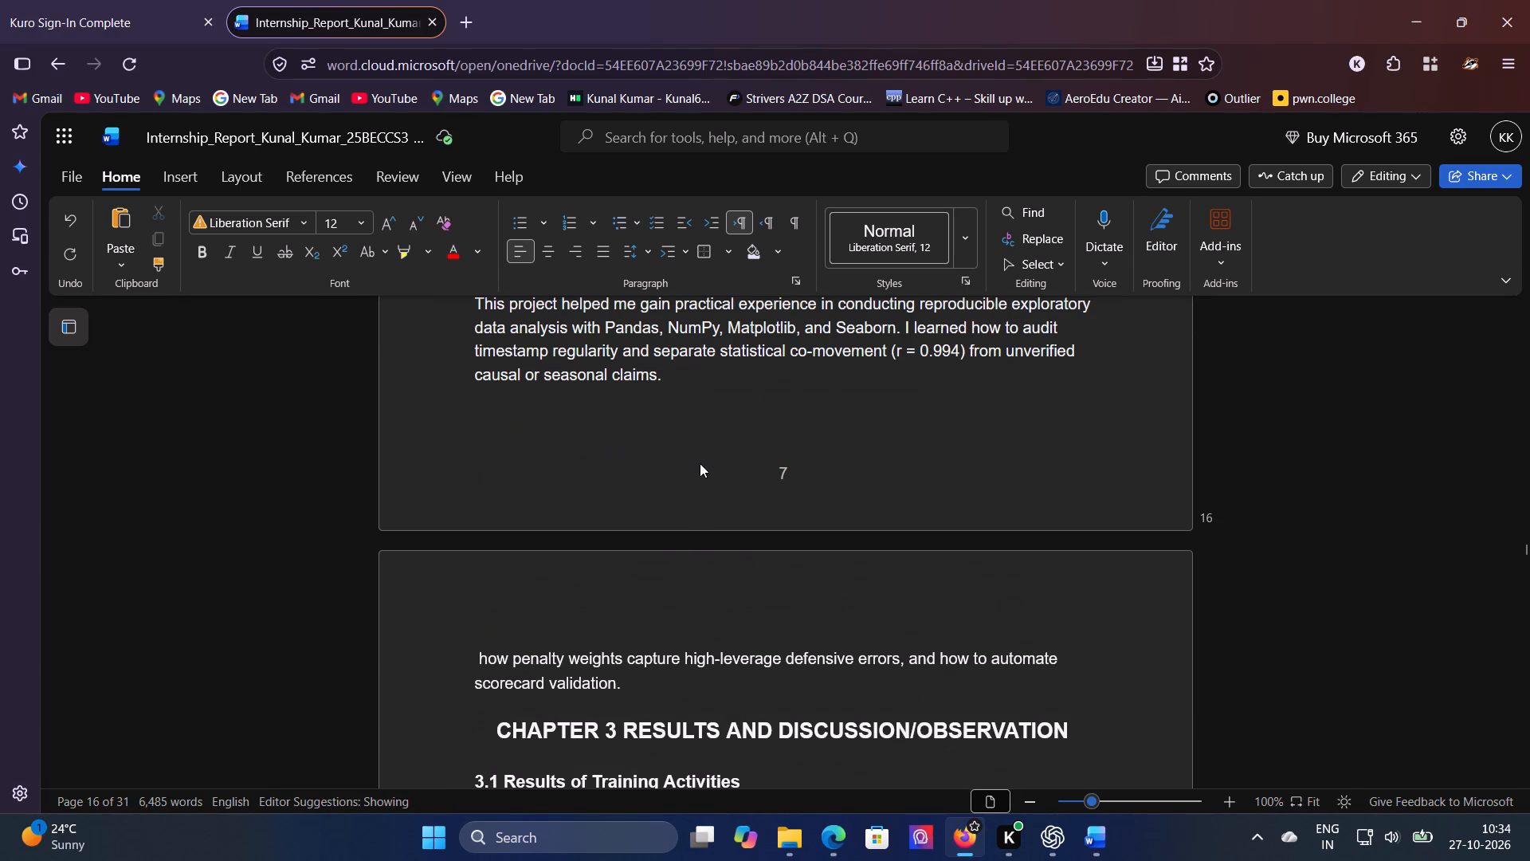
Delete the leftover cricket outcome text "how penalty weights capture… scorecard validation." and its empty line above the Chapter 3 heading.
{"action": "scroll", "coordinate": [702, 463], "scroll_direction": "up", "scroll_amount": 3}
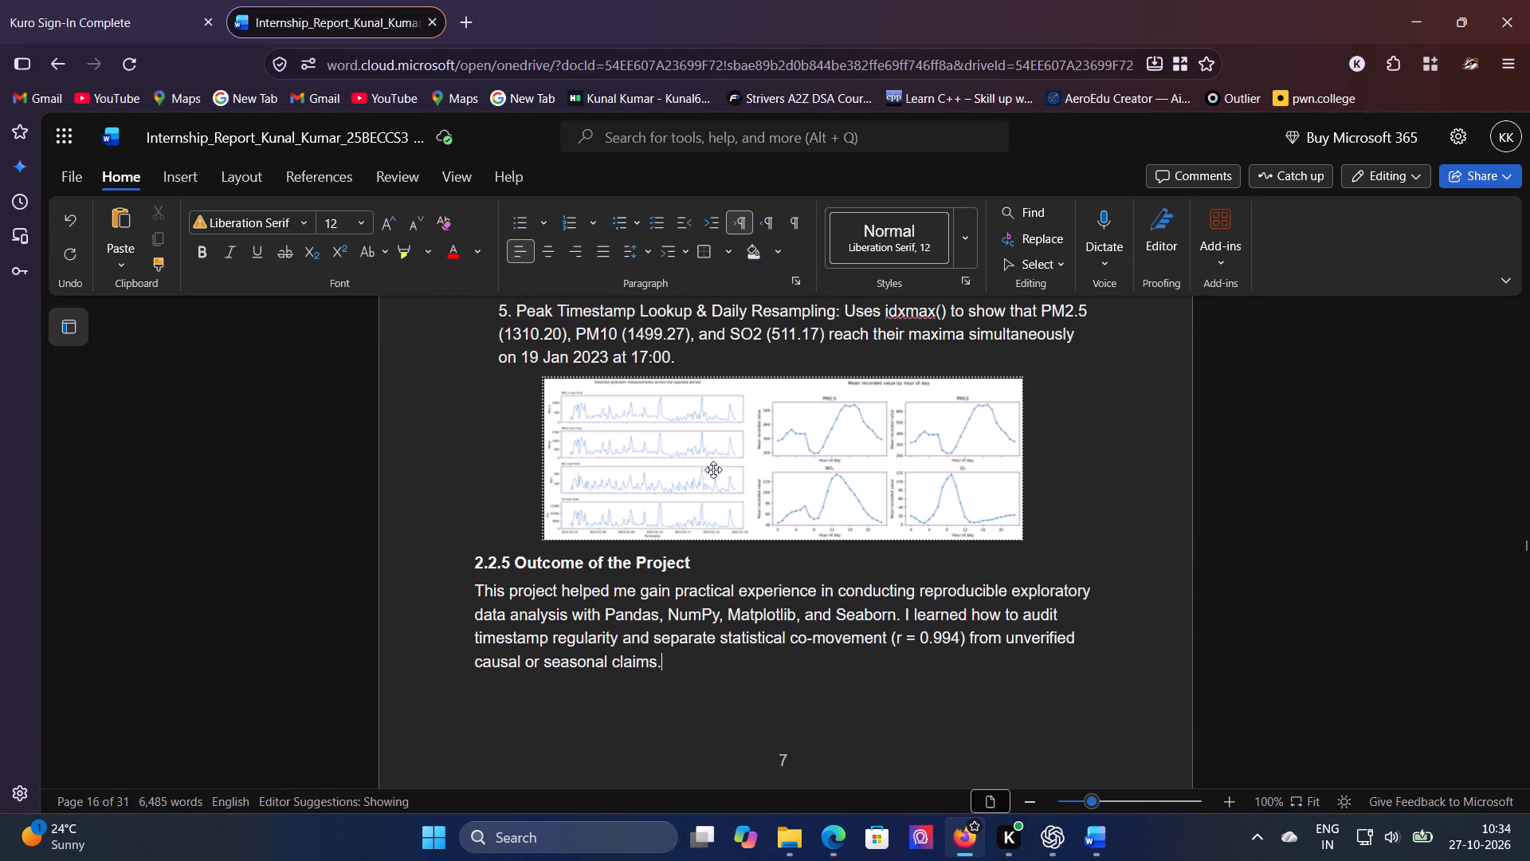
{"action": "scroll", "coordinate": [713, 470], "scroll_direction": "down", "scroll_amount": 6}
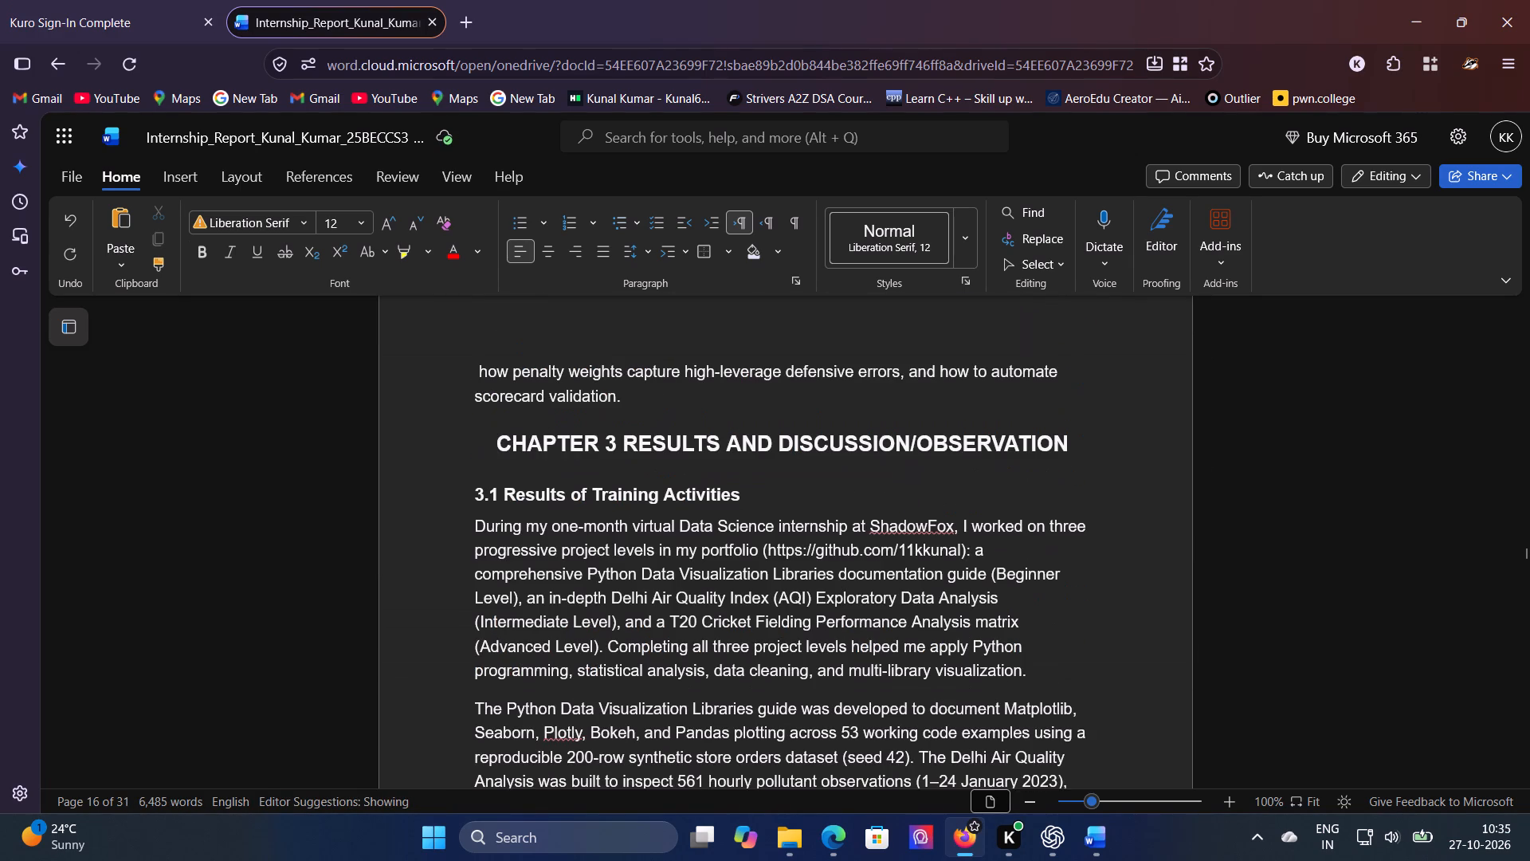
{"action": "left_click", "coordinate": [643, 398]}
{"action": "key", "text": "BackSpace"}
{"action": "key", "text": "BackSpace"}
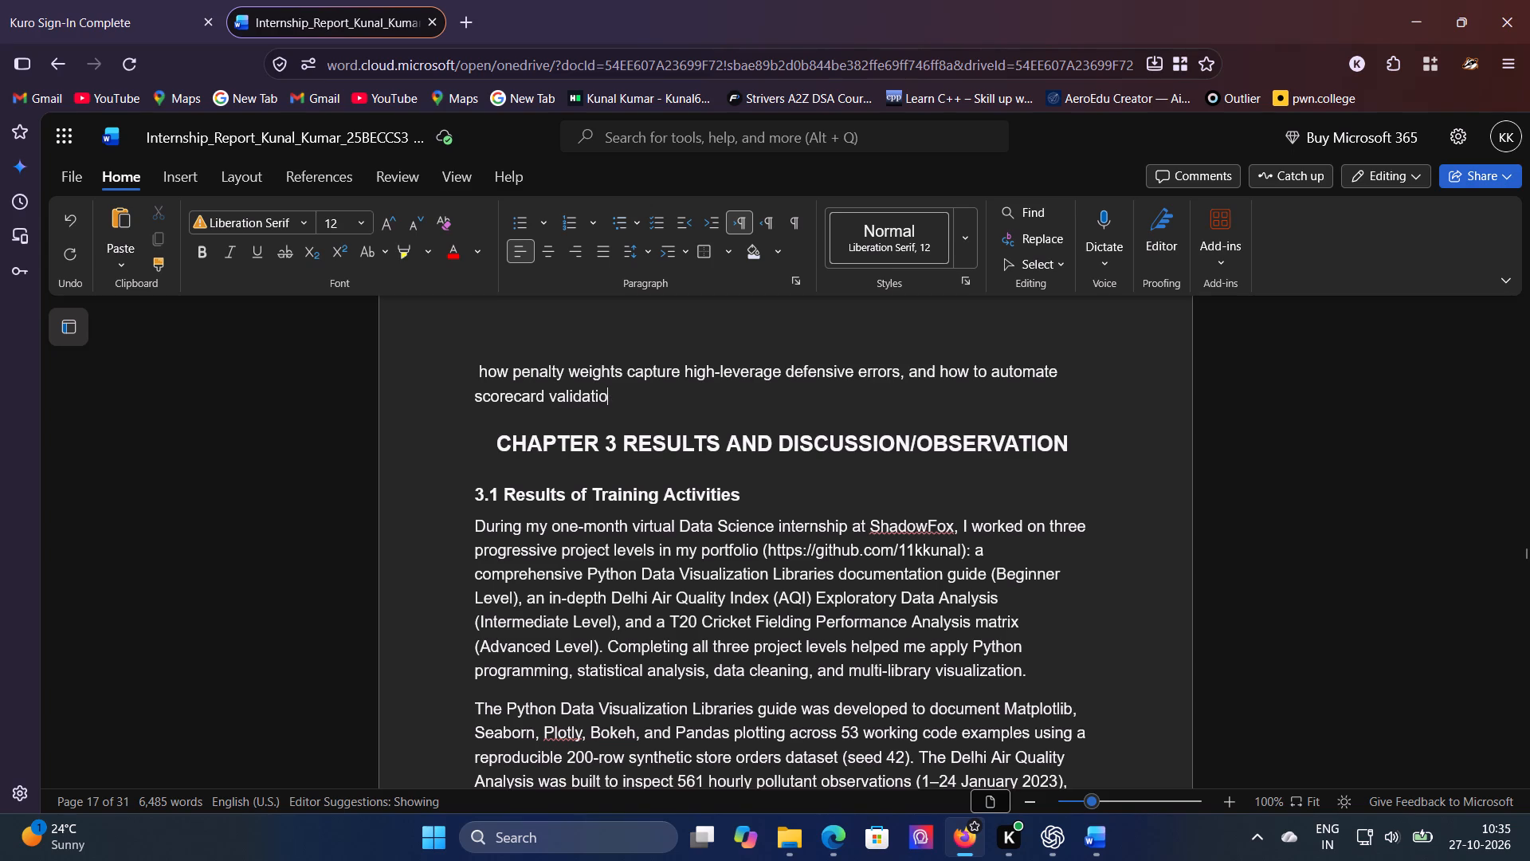
{"action": "key", "text": "BackSpace"}
{"action": "key", "text": "BackSpace"}
{"action": "key", "text": "BackSpace"}
{"action": "key", "text": "BackSpace"}
{"action": "key", "text": "BackSpace"}
{"action": "key", "text": "BackSpace"}
{"action": "key", "text": "BackSpace"}
{"action": "key", "text": "BackSpace"}
{"action": "key", "text": "BackSpace"}
{"action": "key", "text": "BackSpace"}
{"action": "key", "text": "BackSpace"}
{"action": "key", "text": "BackSpace"}
{"action": "key", "text": "BackSpace"}
{"action": "key", "text": "BackSpace"}
{"action": "key", "text": "BackSpace"}
{"action": "key", "text": "BackSpace"}
{"action": "key", "text": "BackSpace"}
{"action": "key", "text": "BackSpace"}
{"action": "key", "text": "BackSpace"}
{"action": "key", "text": "BackSpace"}
{"action": "key", "text": "BackSpace"}
{"action": "key", "text": "BackSpace"}
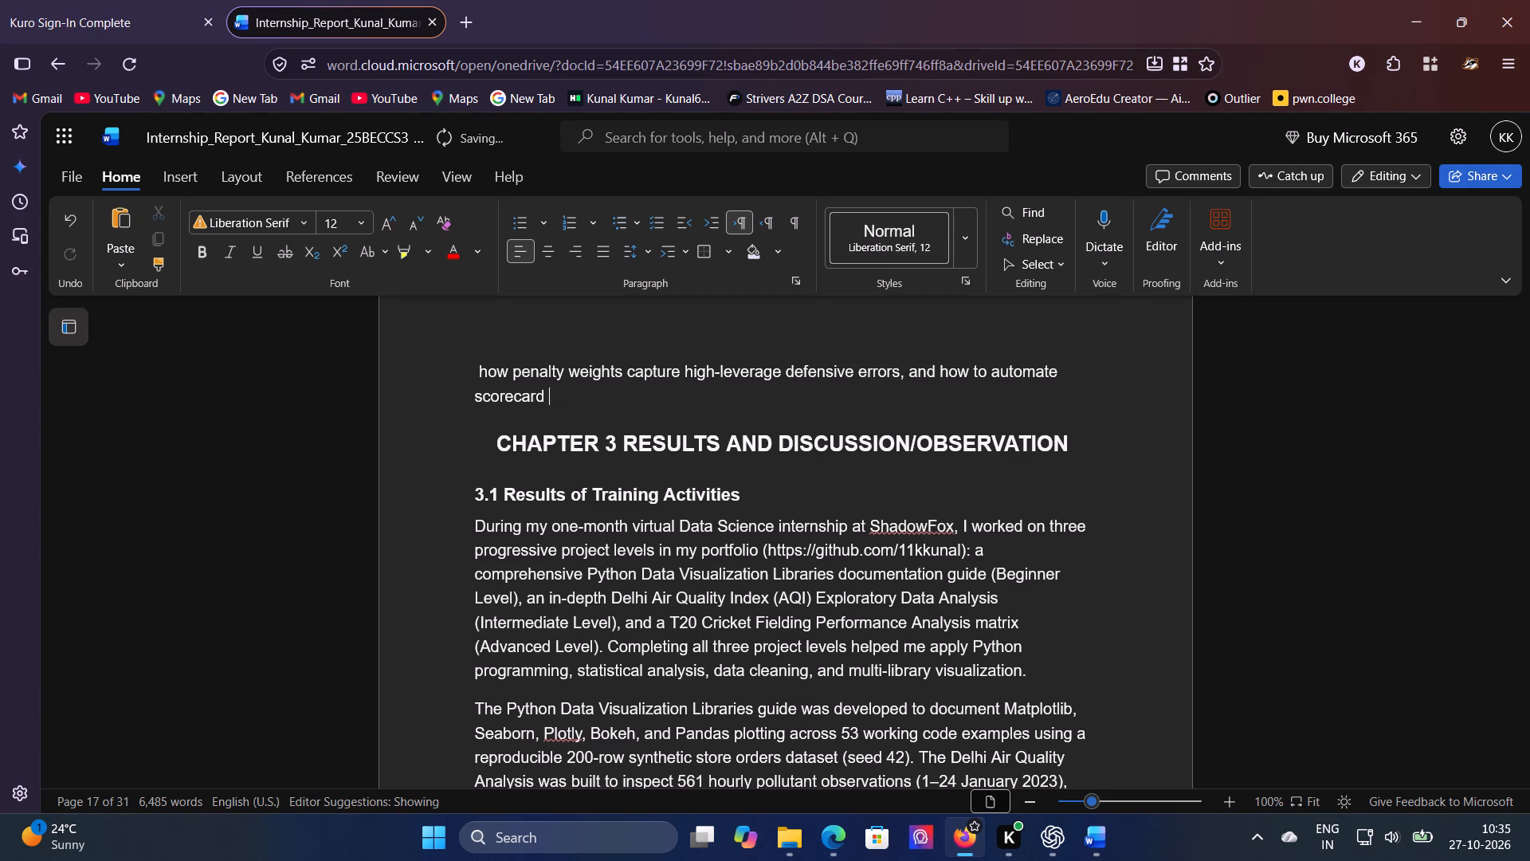
{"action": "key", "text": "BackSpace"}
{"action": "key", "text": "BackSpace"}
{"action": "key", "text": "BackSpace"}
{"action": "key", "text": "BackSpace"}
{"action": "key", "text": "BackSpace"}
{"action": "key", "text": "BackSpace"}
{"action": "key", "text": "BackSpace"}
{"action": "key", "text": "BackSpace"}
{"action": "key", "text": "BackSpace"}
{"action": "key", "text": "BackSpace"}
{"action": "key", "text": "BackSpace"}
{"action": "key", "text": "BackSpace"}
{"action": "key", "text": "BackSpace"}
{"action": "key", "text": "BackSpace"}
{"action": "key", "text": "BackSpace"}
{"action": "key", "text": "BackSpace"}
{"action": "key", "text": "BackSpace"}
{"action": "key", "text": "BackSpace"}
{"action": "key", "text": "BackSpace"}
{"action": "key", "text": "BackSpace"}
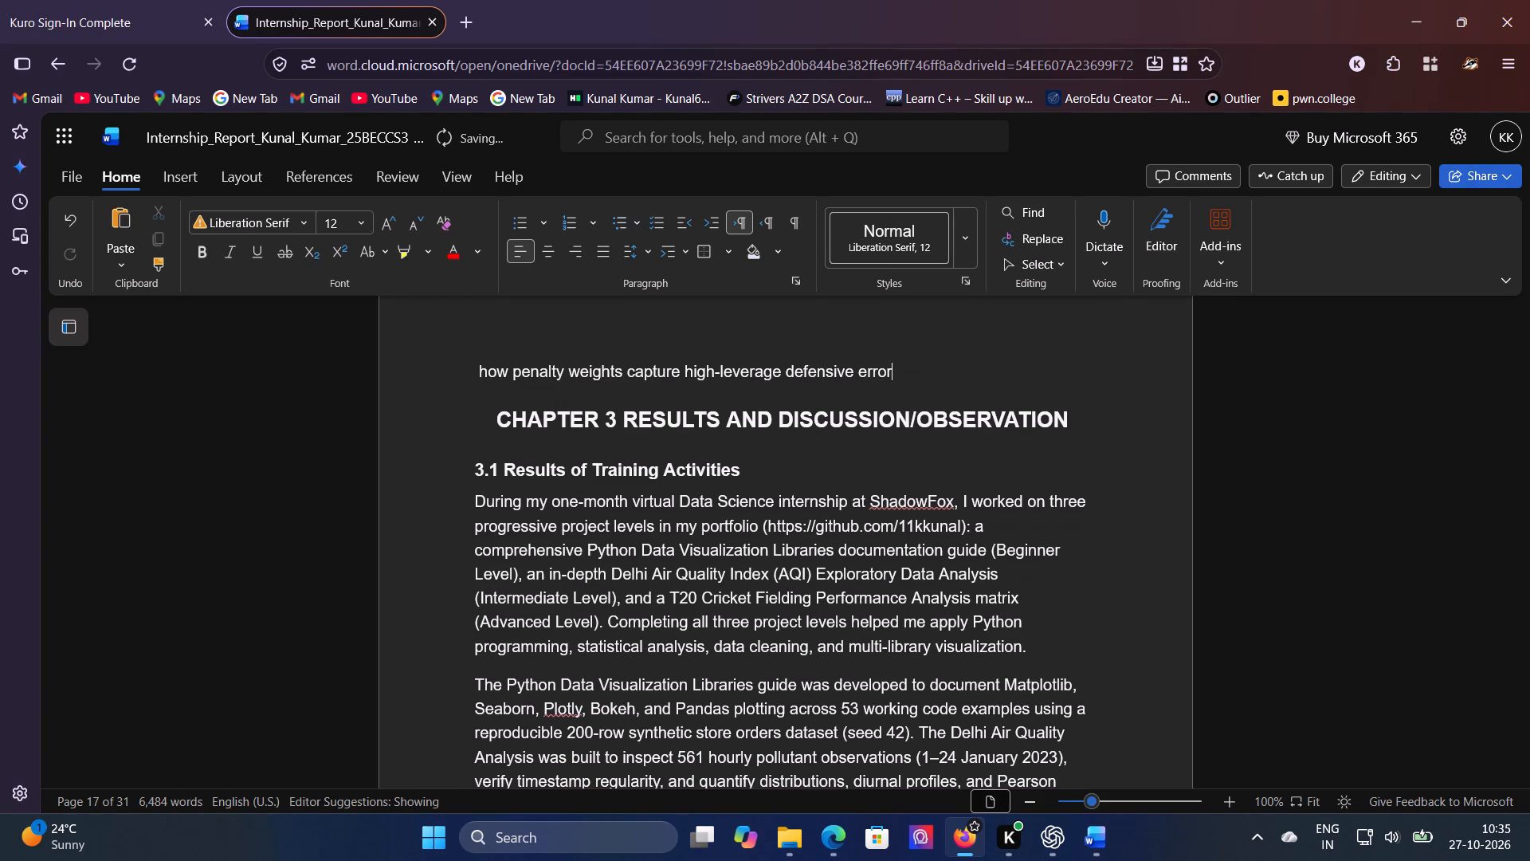
{"action": "key", "text": "BackSpace"}
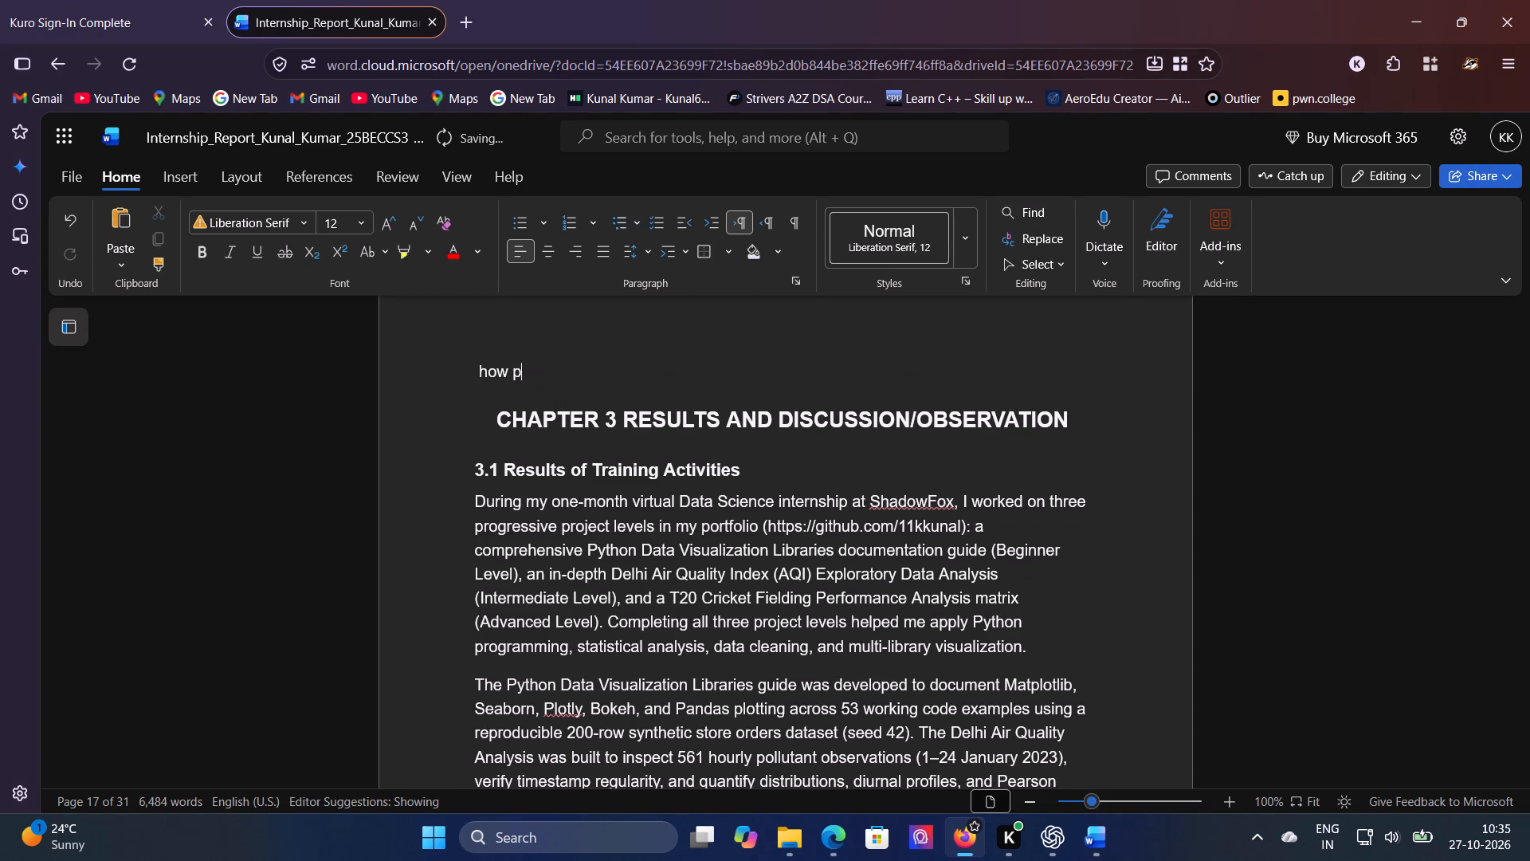
{"action": "key", "text": "BackSpace"}
{"action": "key", "text": "BackSpace"}
{"action": "key", "text": "BackSpace"}
{"action": "key", "text": "BackSpace"}
{"action": "key", "text": "BackSpace"}
{"action": "key", "text": "BackSpace"}
{"action": "key", "text": "BackSpace"}
{"action": "key", "text": "BackSpace"}
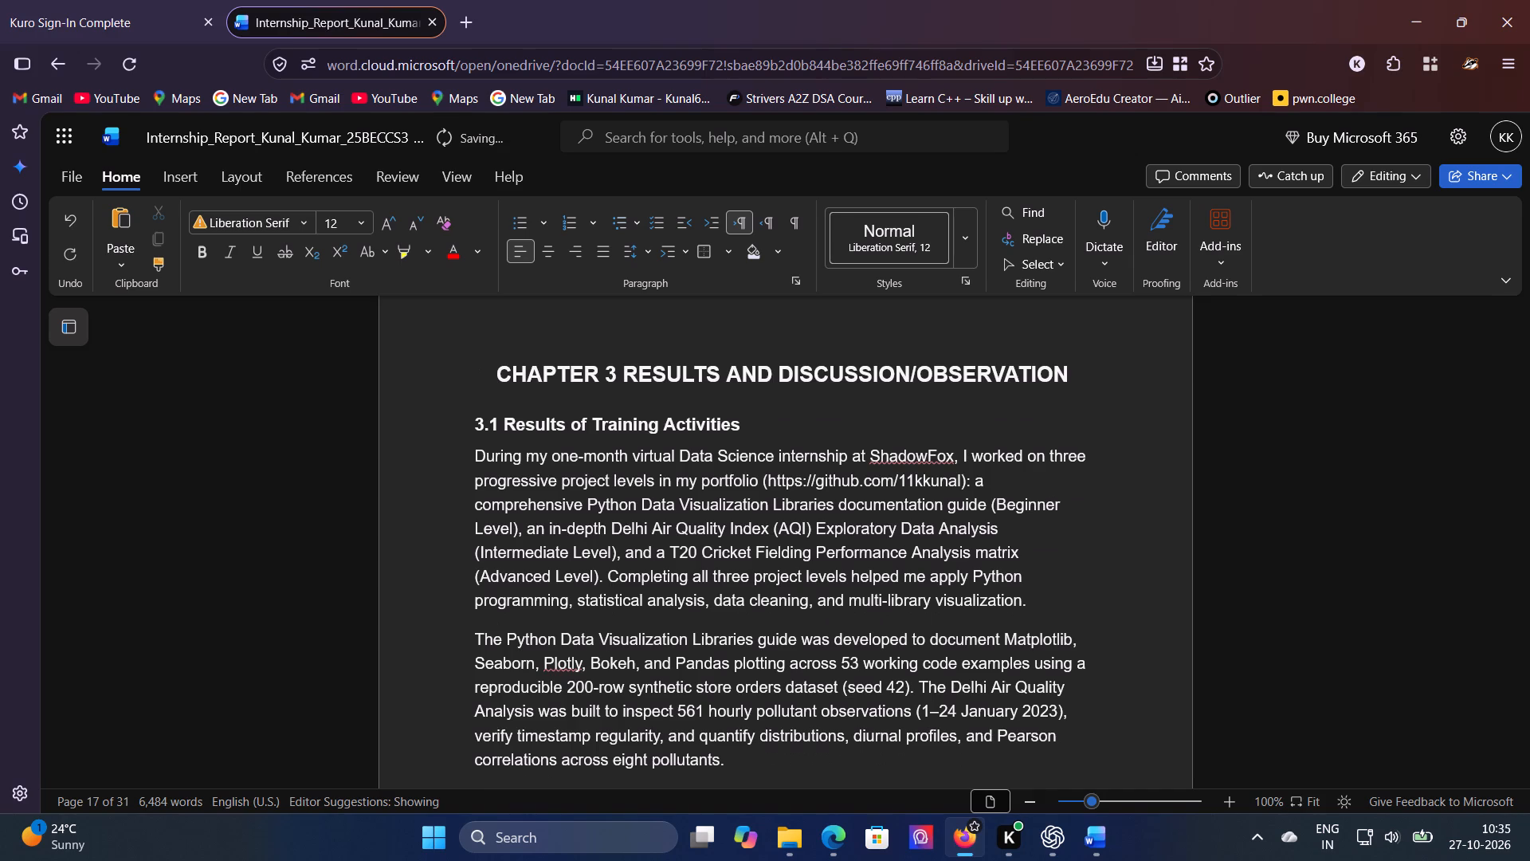
{"action": "scroll", "coordinate": [973, 644], "scroll_direction": "up", "scroll_amount": 2}
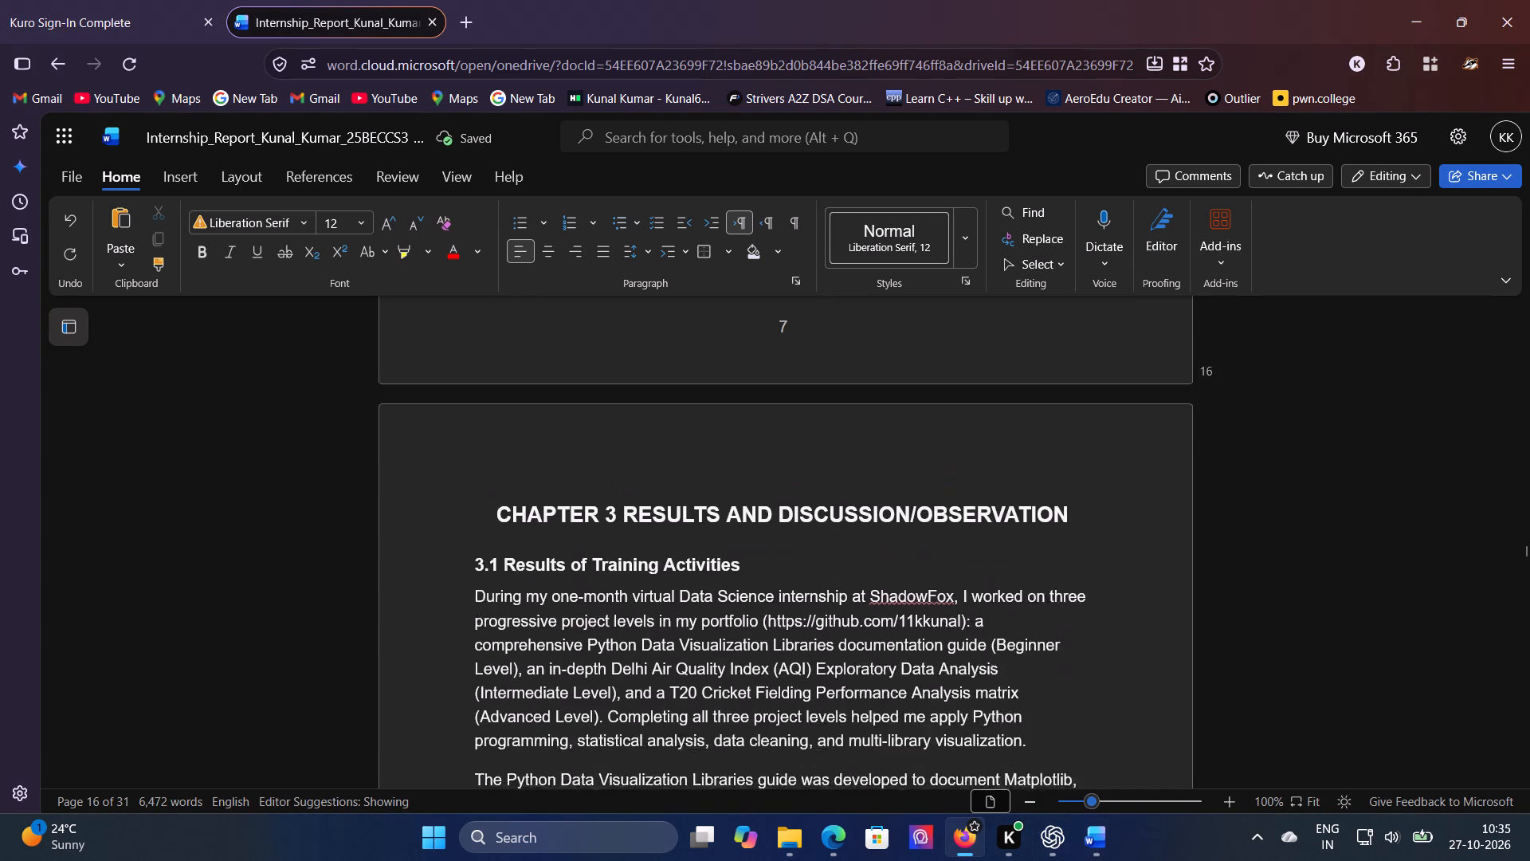
Replace the paragraph break between the 2.2.5 Outcome text and the Chapter 3 heading with a new one.
{"action": "scroll", "coordinate": [971, 662], "scroll_direction": "up", "scroll_amount": 2}
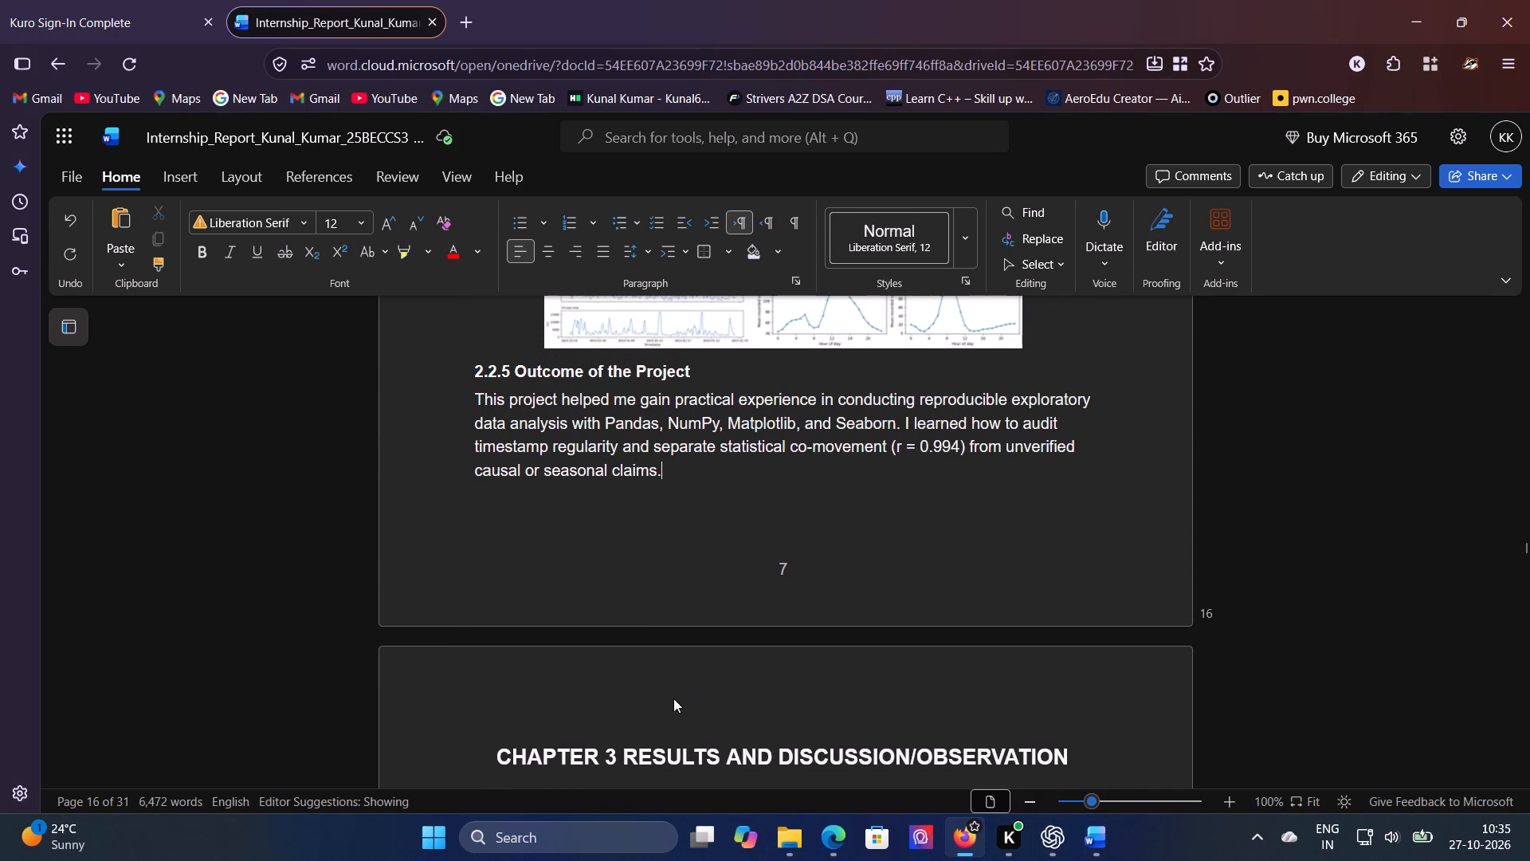
{"action": "key", "text": "Right"}
{"action": "key", "text": "Right"}
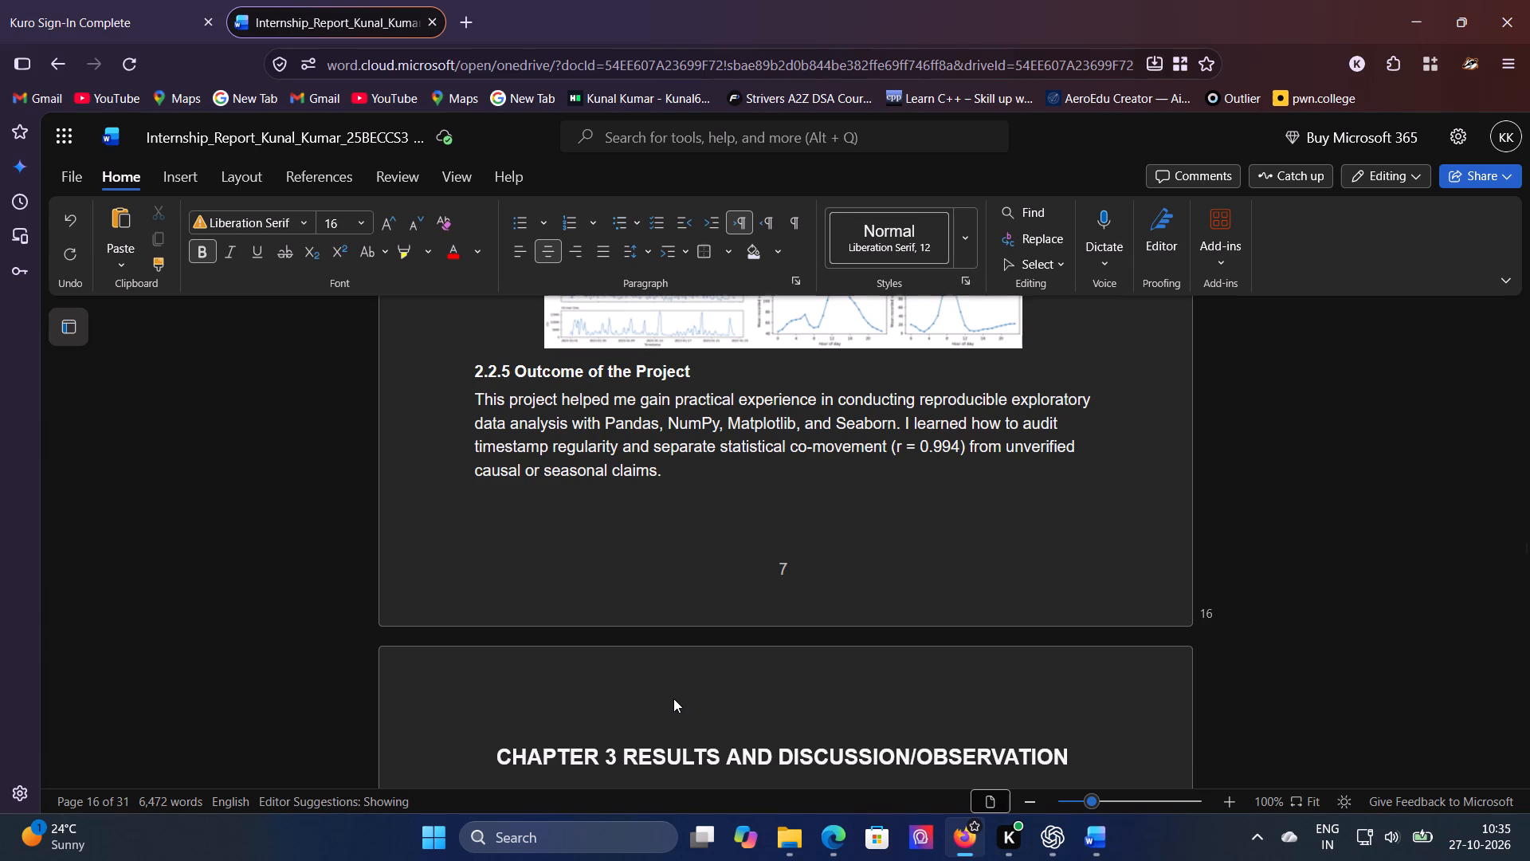
{"action": "key", "text": "BackSpace"}
{"action": "key", "text": "Return"}
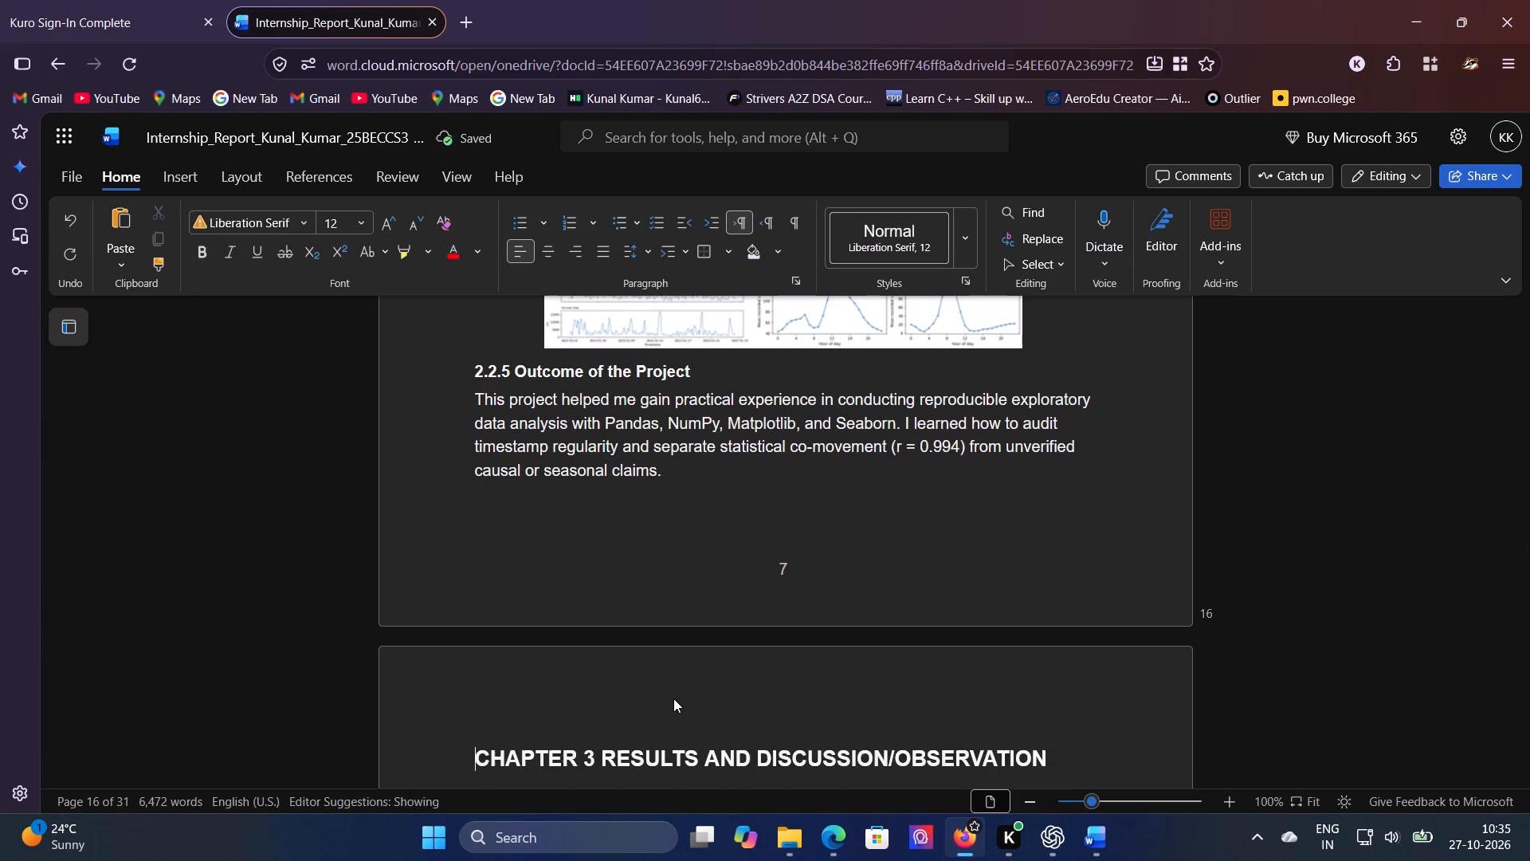
Delete section 3.2.3 T20 Cricket Fielding Analysis (Matrix), including its text and the Figure 3.5 and 3.6 captions.
{"action": "scroll", "coordinate": [692, 702], "scroll_direction": "down", "scroll_amount": 3}
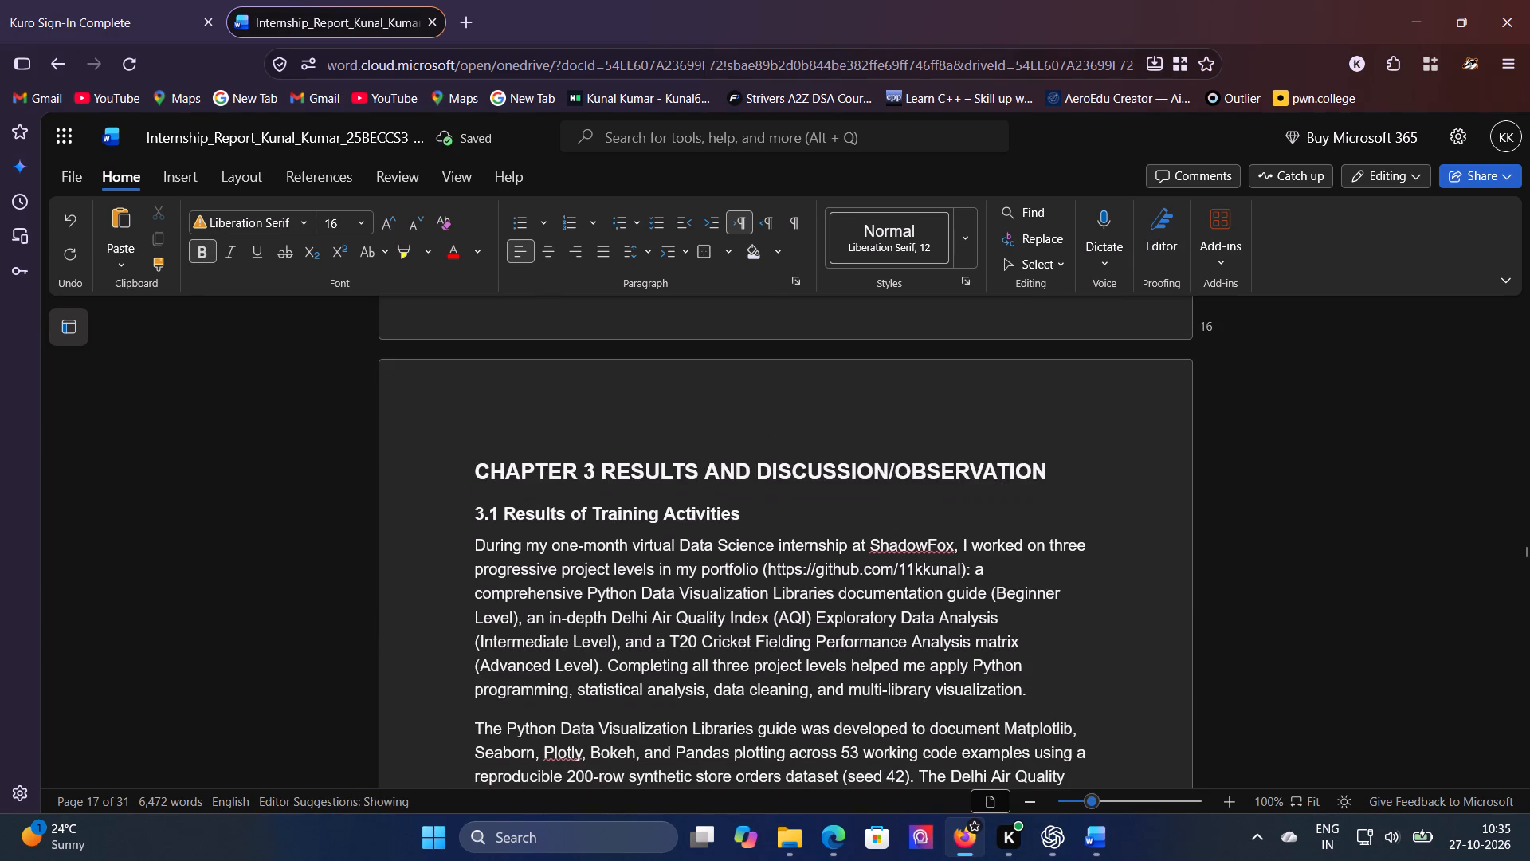
{"action": "scroll", "coordinate": [754, 560], "scroll_direction": "down", "scroll_amount": 3}
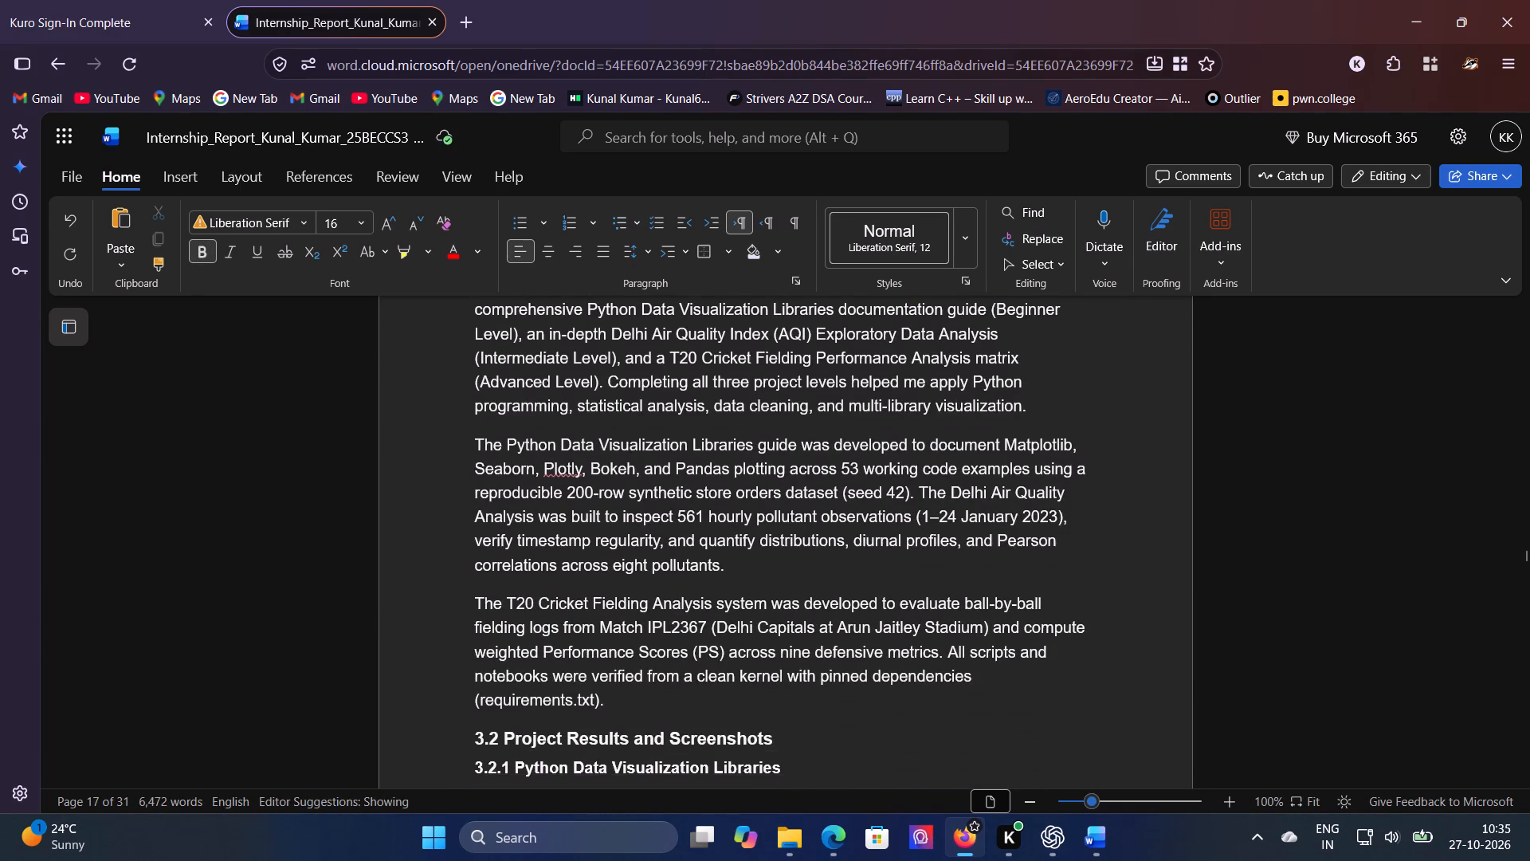
{"action": "scroll", "coordinate": [592, 486], "scroll_direction": "down", "scroll_amount": 1}
{"action": "scroll", "coordinate": [590, 554], "scroll_direction": "down", "scroll_amount": 3}
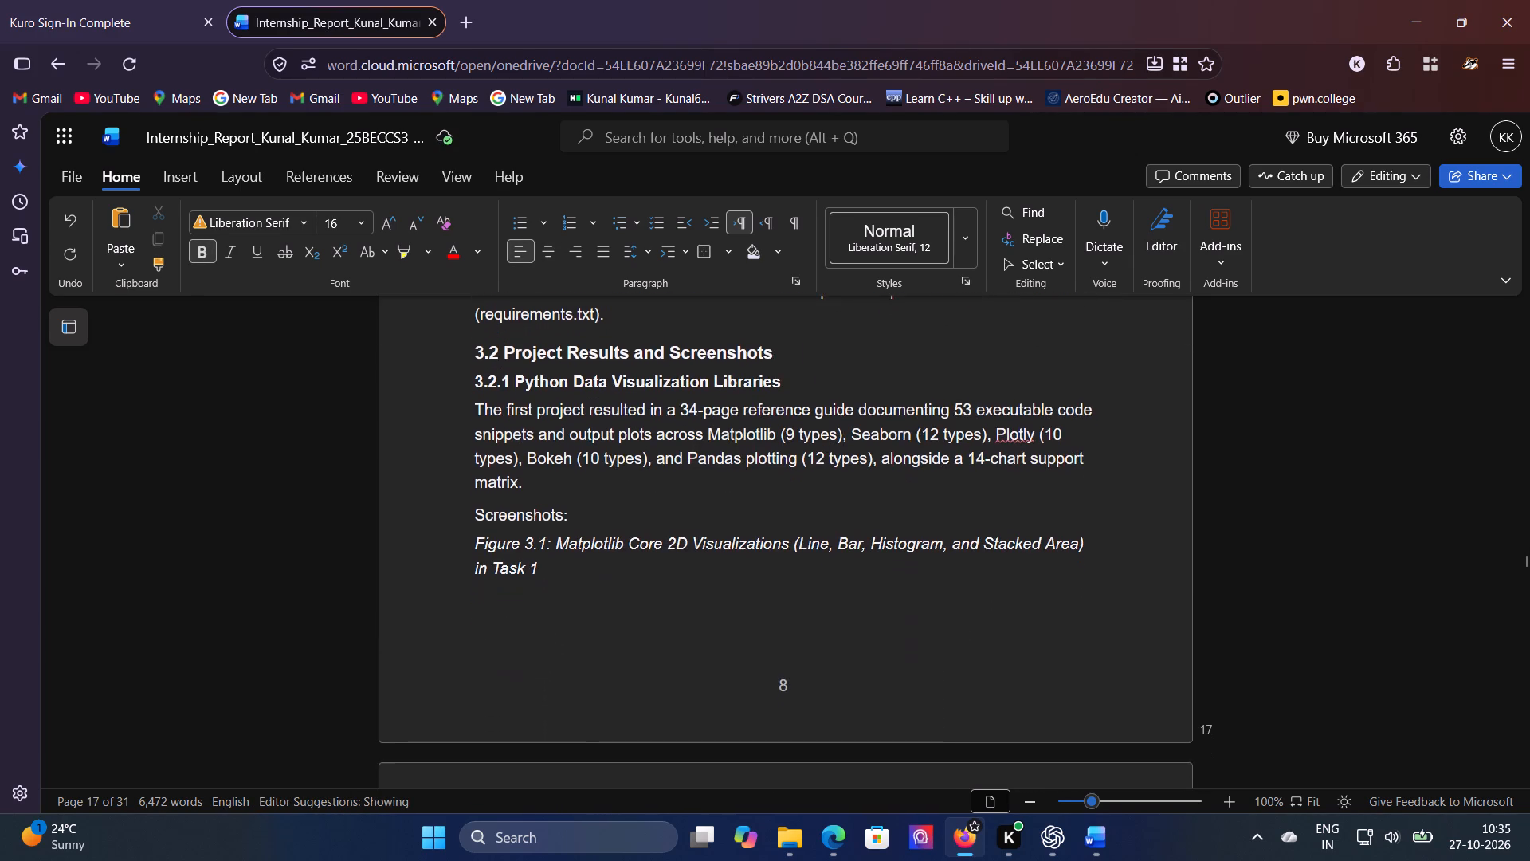
{"action": "scroll", "coordinate": [585, 560], "scroll_direction": "down", "scroll_amount": 7}
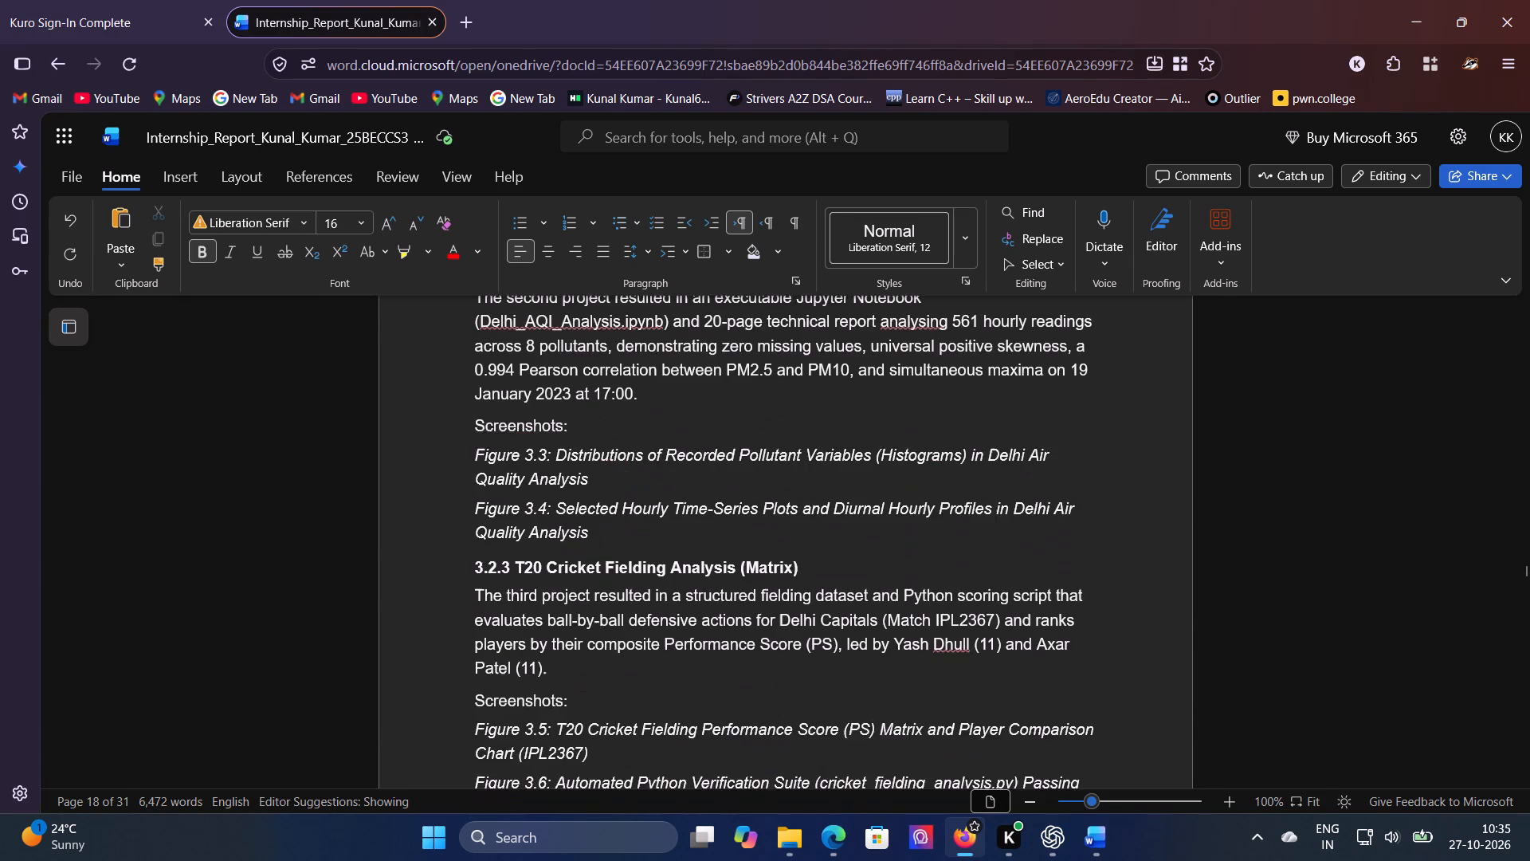
{"action": "scroll", "coordinate": [593, 562], "scroll_direction": "down", "scroll_amount": 2}
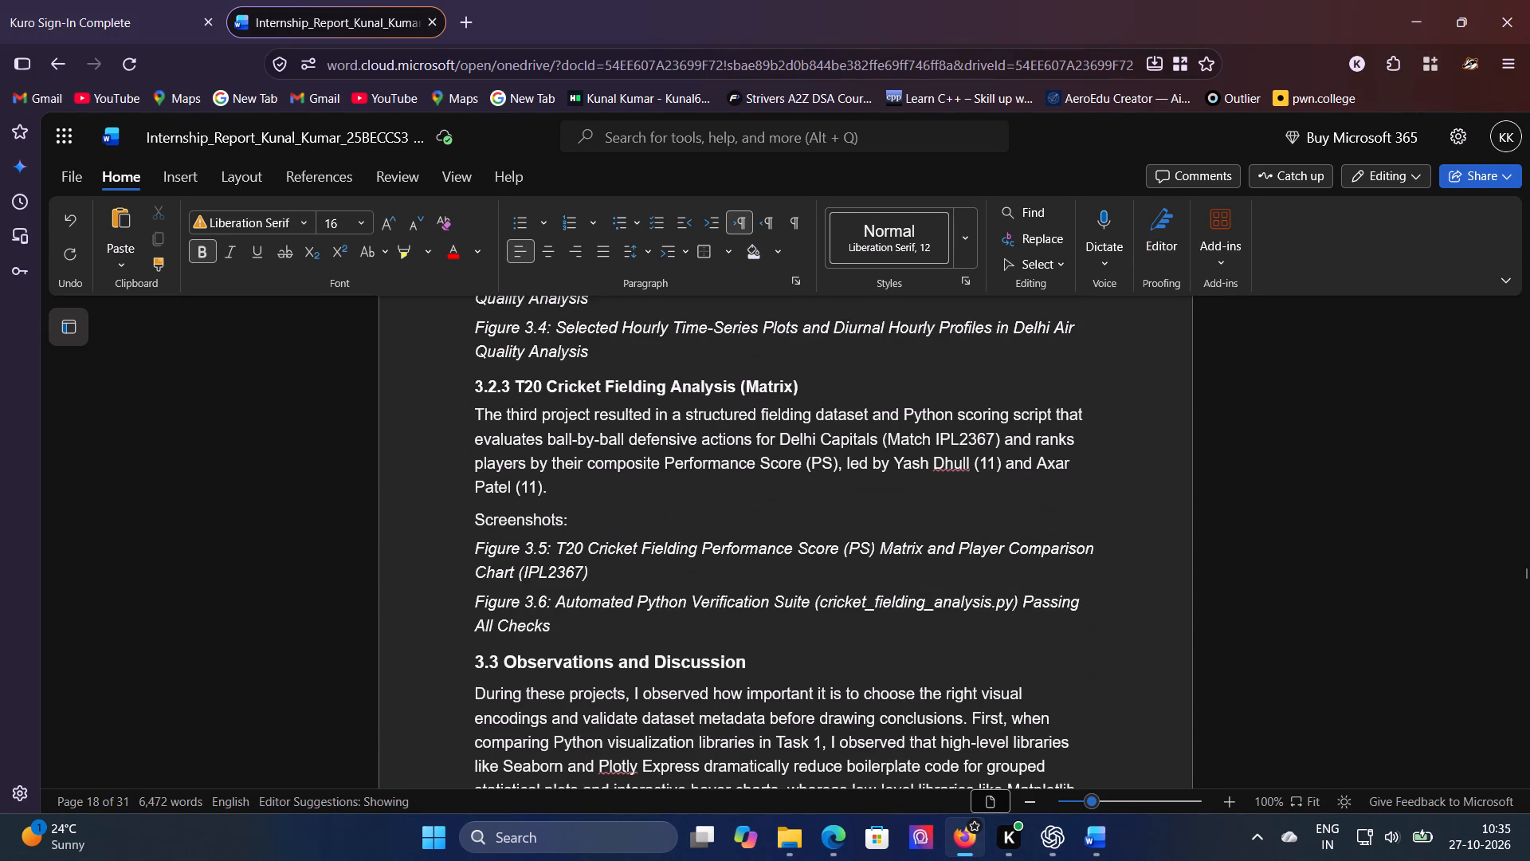
{"action": "left_click_drag", "start_coordinate": [569, 619], "coordinate": [466, 363]}
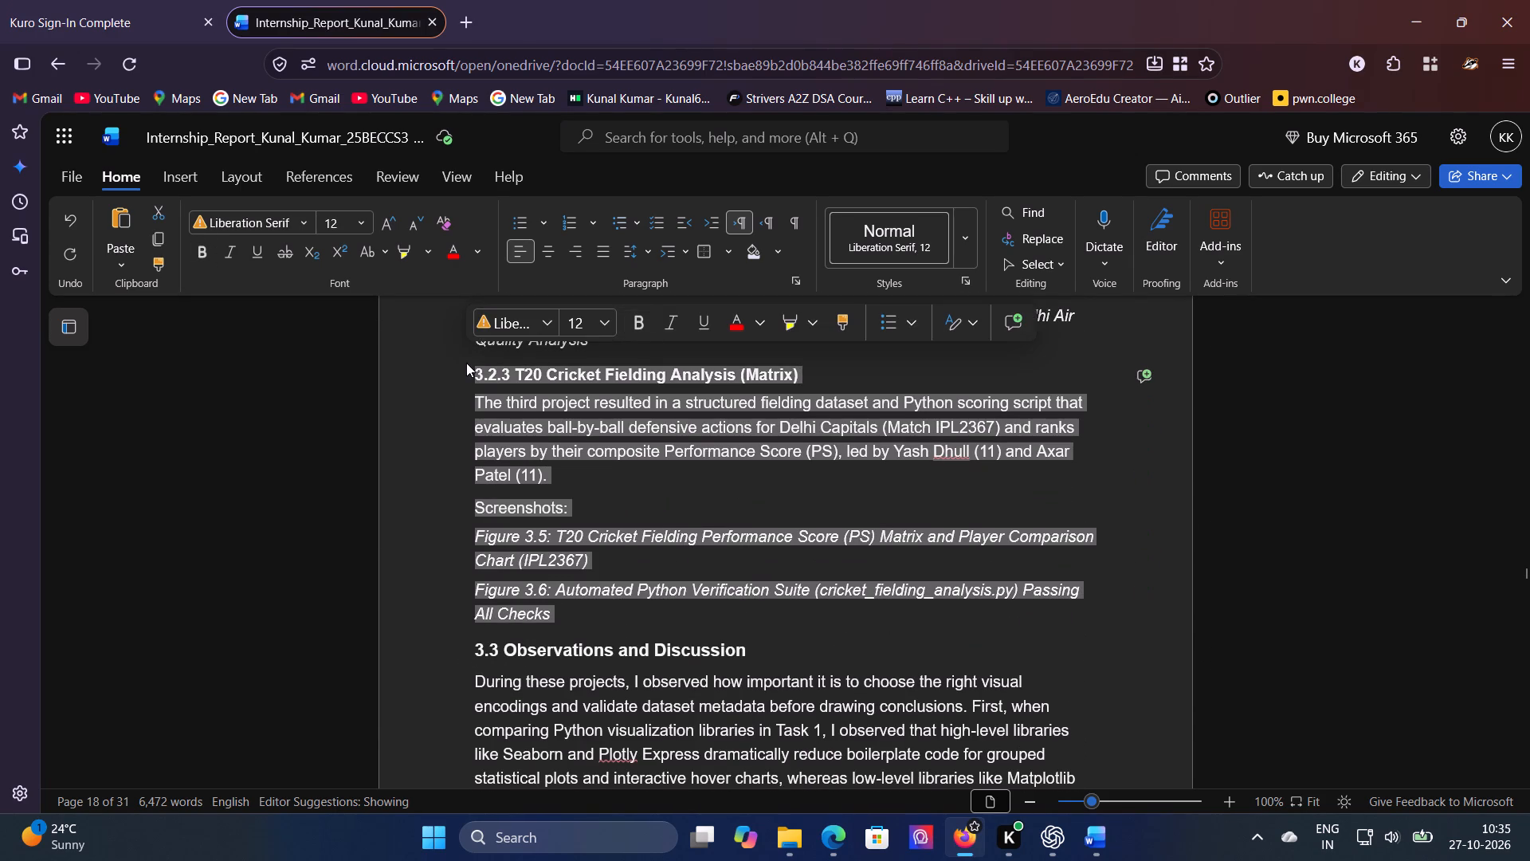
{"action": "key", "text": "BackSpace"}
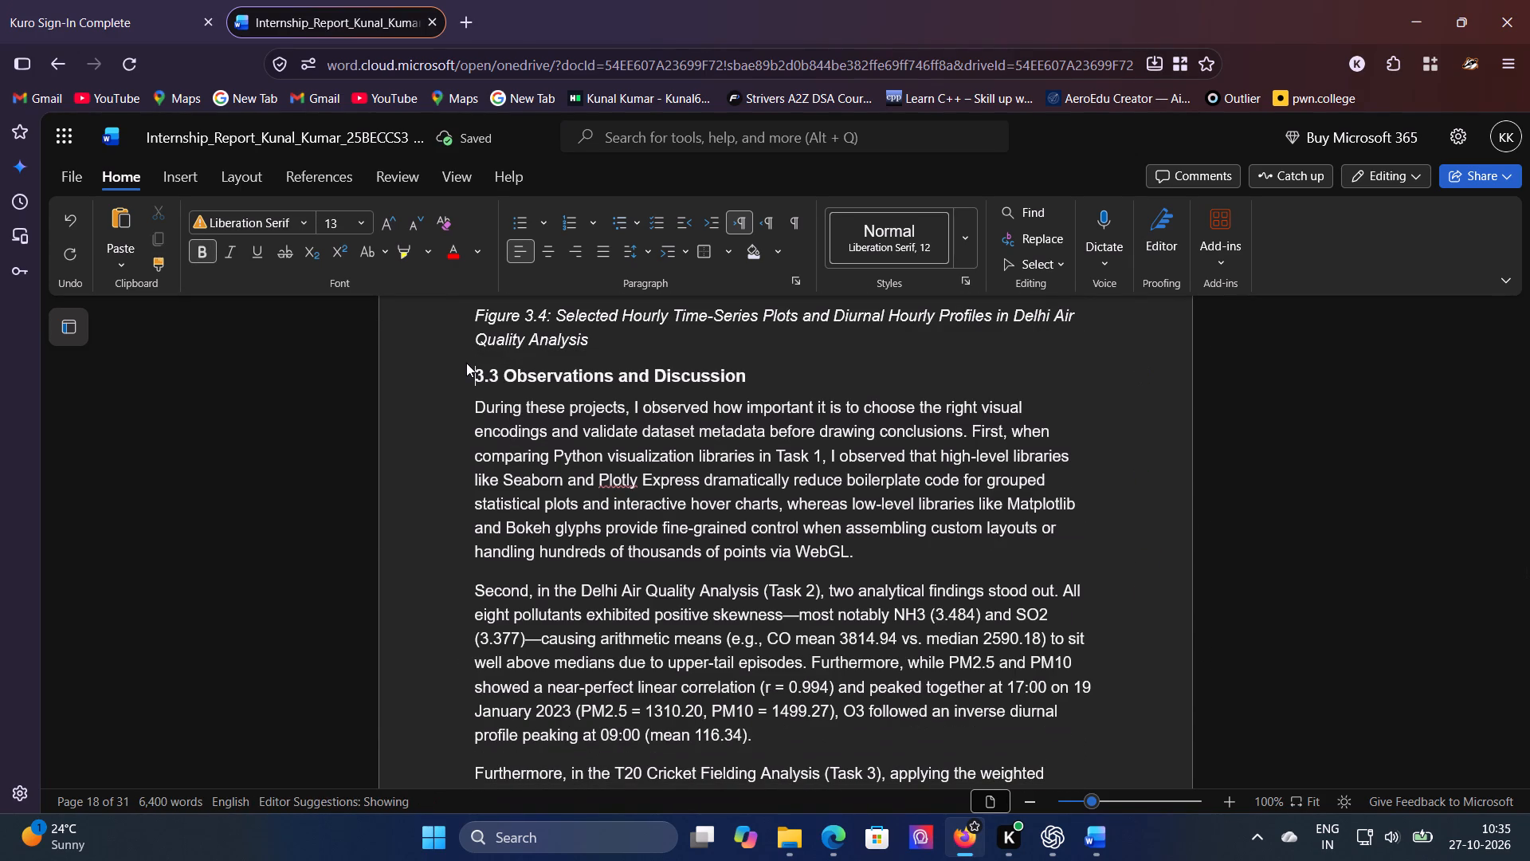
Delete the closing paragraph of section 3.3 that begins "Furthermore, in the T20 Cricket Fielding Analysis (Task 3)", through "larger analytical systems.".
{"action": "scroll", "coordinate": [833, 445], "scroll_direction": "up", "scroll_amount": 2}
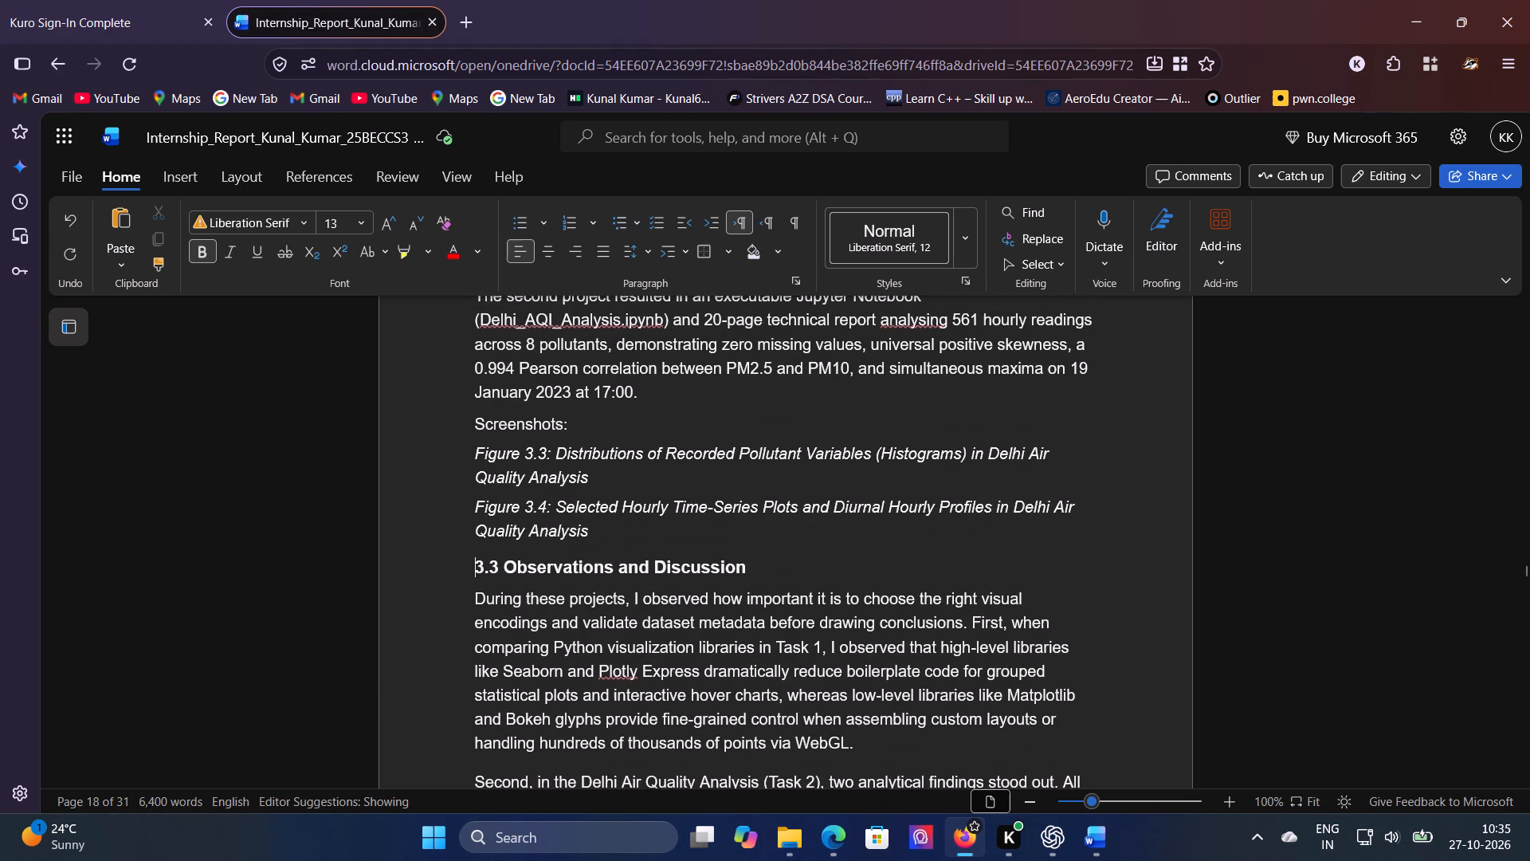
{"action": "scroll", "coordinate": [779, 537], "scroll_direction": "down", "scroll_amount": 4}
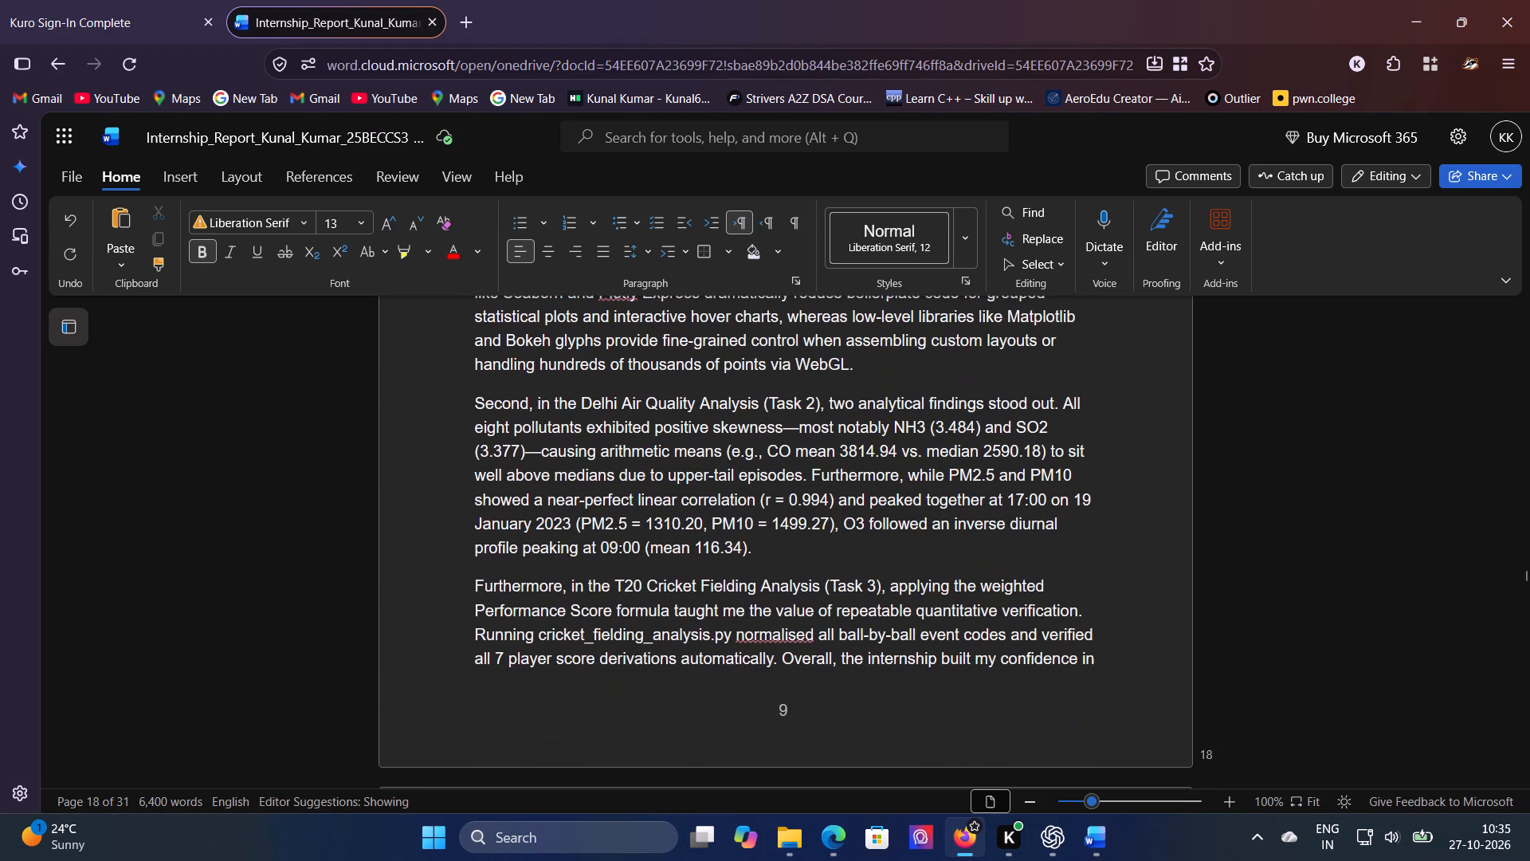
{"action": "scroll", "coordinate": [773, 556], "scroll_direction": "down", "scroll_amount": 1}
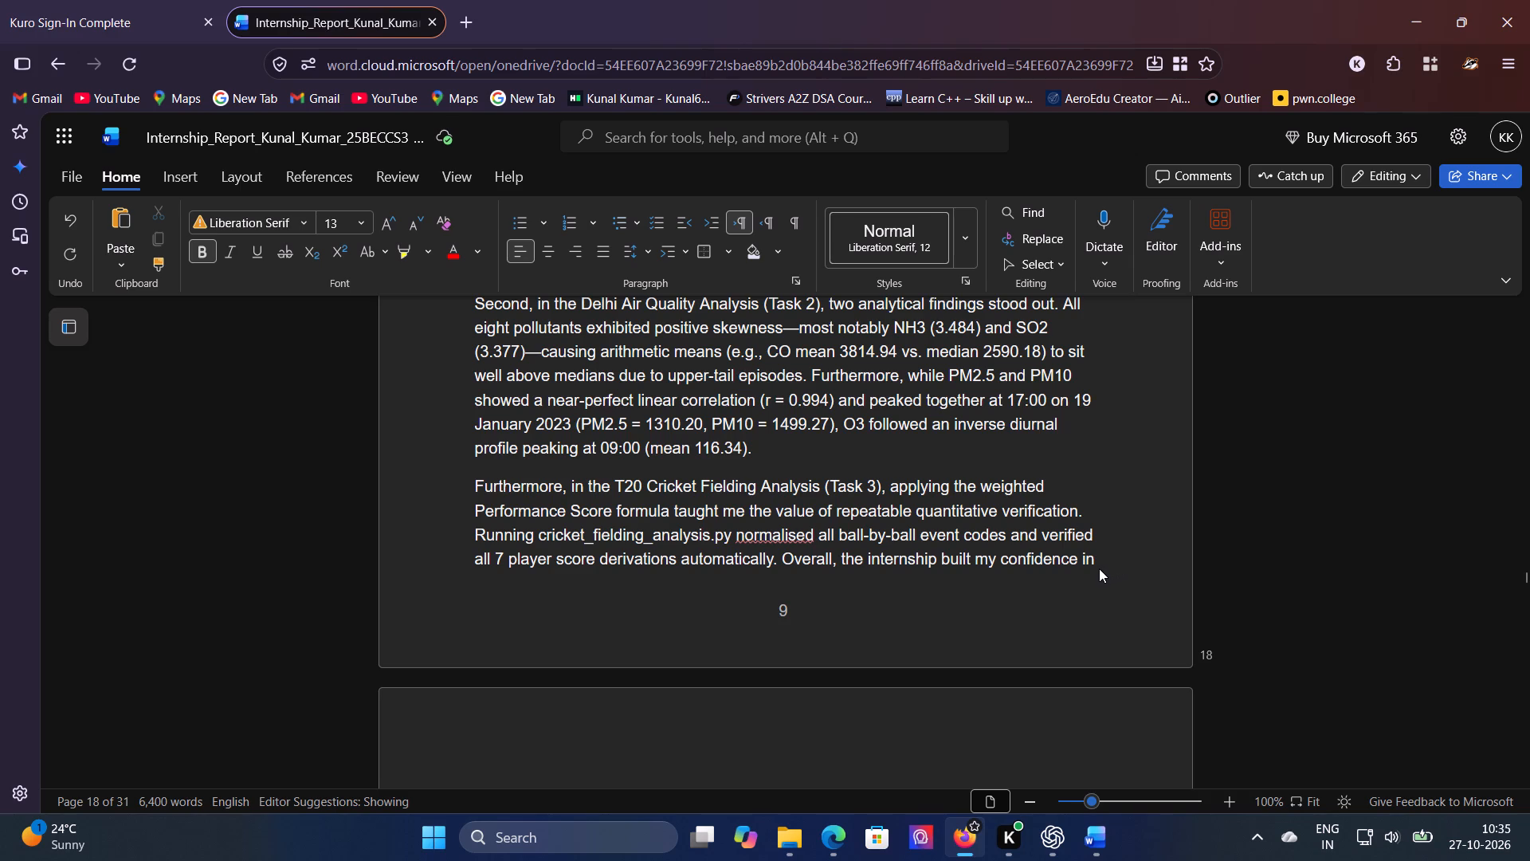
{"action": "left_click_drag", "start_coordinate": [1101, 559], "coordinate": [468, 483]}
{"action": "key", "text": "BackSpace"}
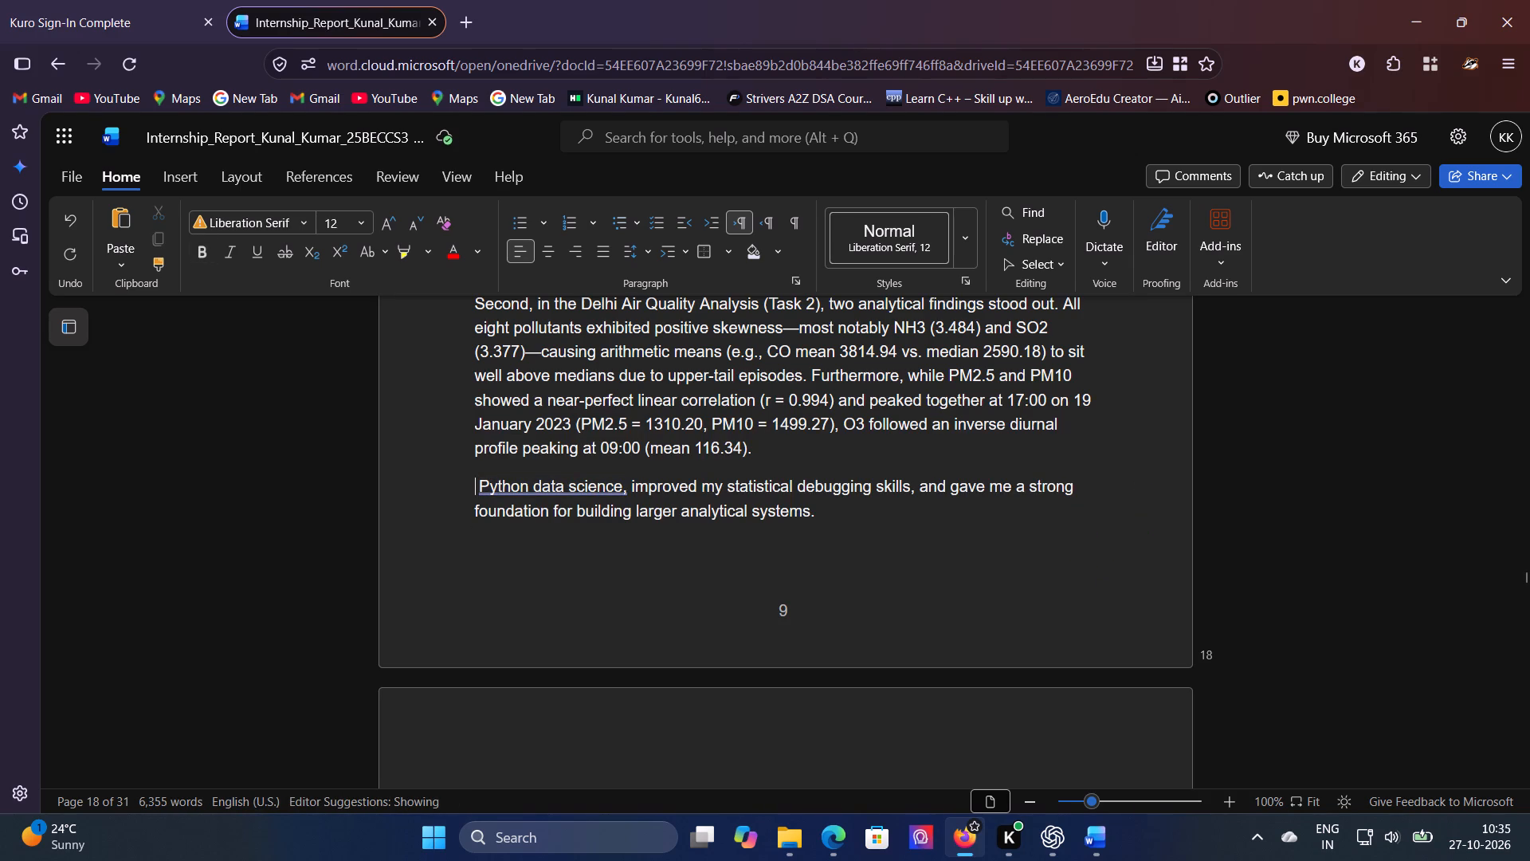
{"action": "left_click_drag", "start_coordinate": [834, 520], "coordinate": [463, 487]}
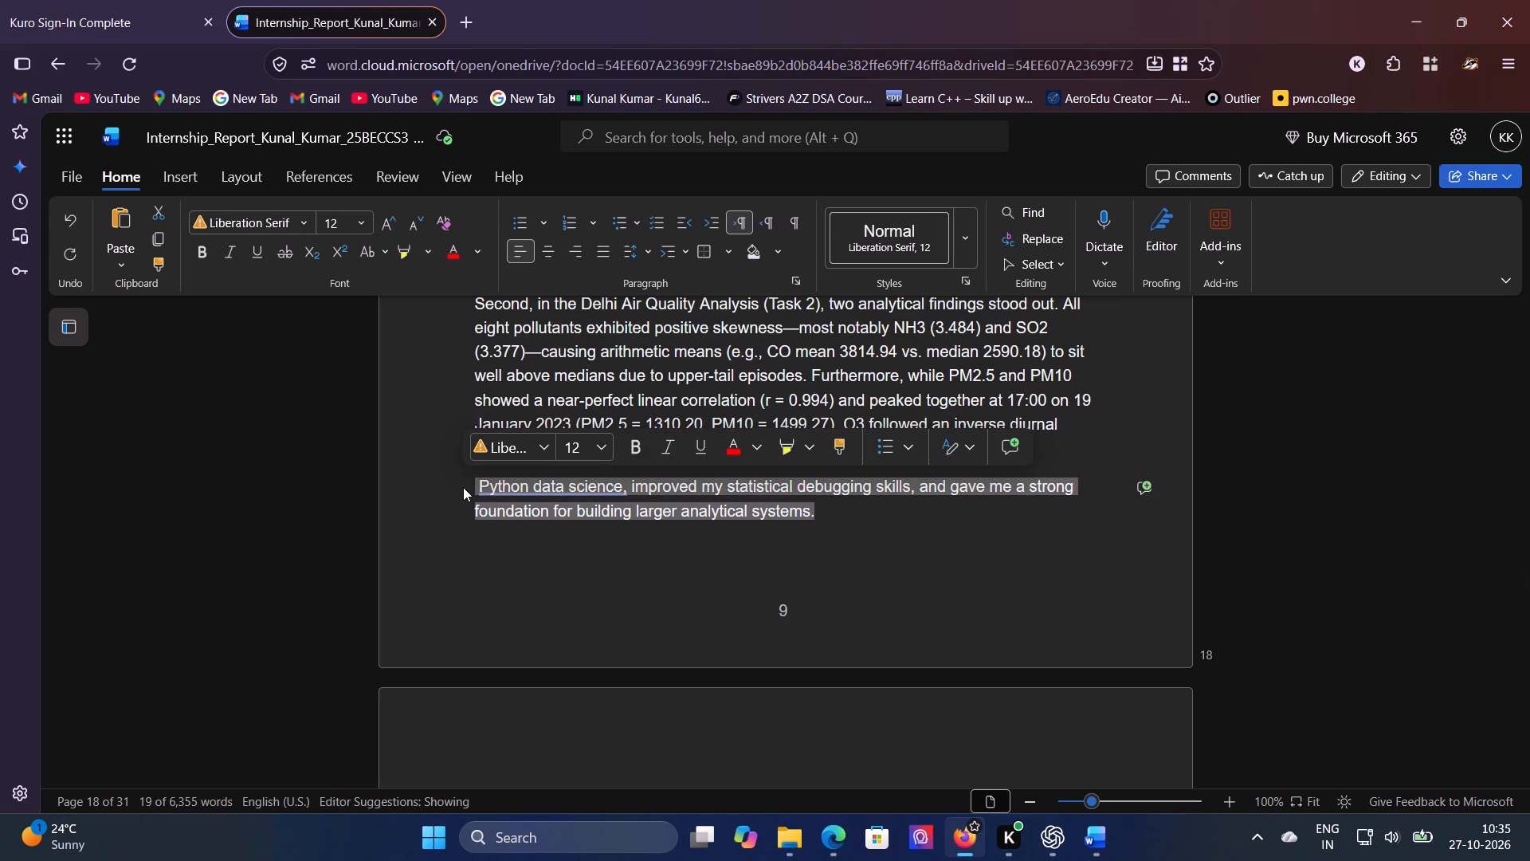
{"action": "key", "text": "BackSpace"}
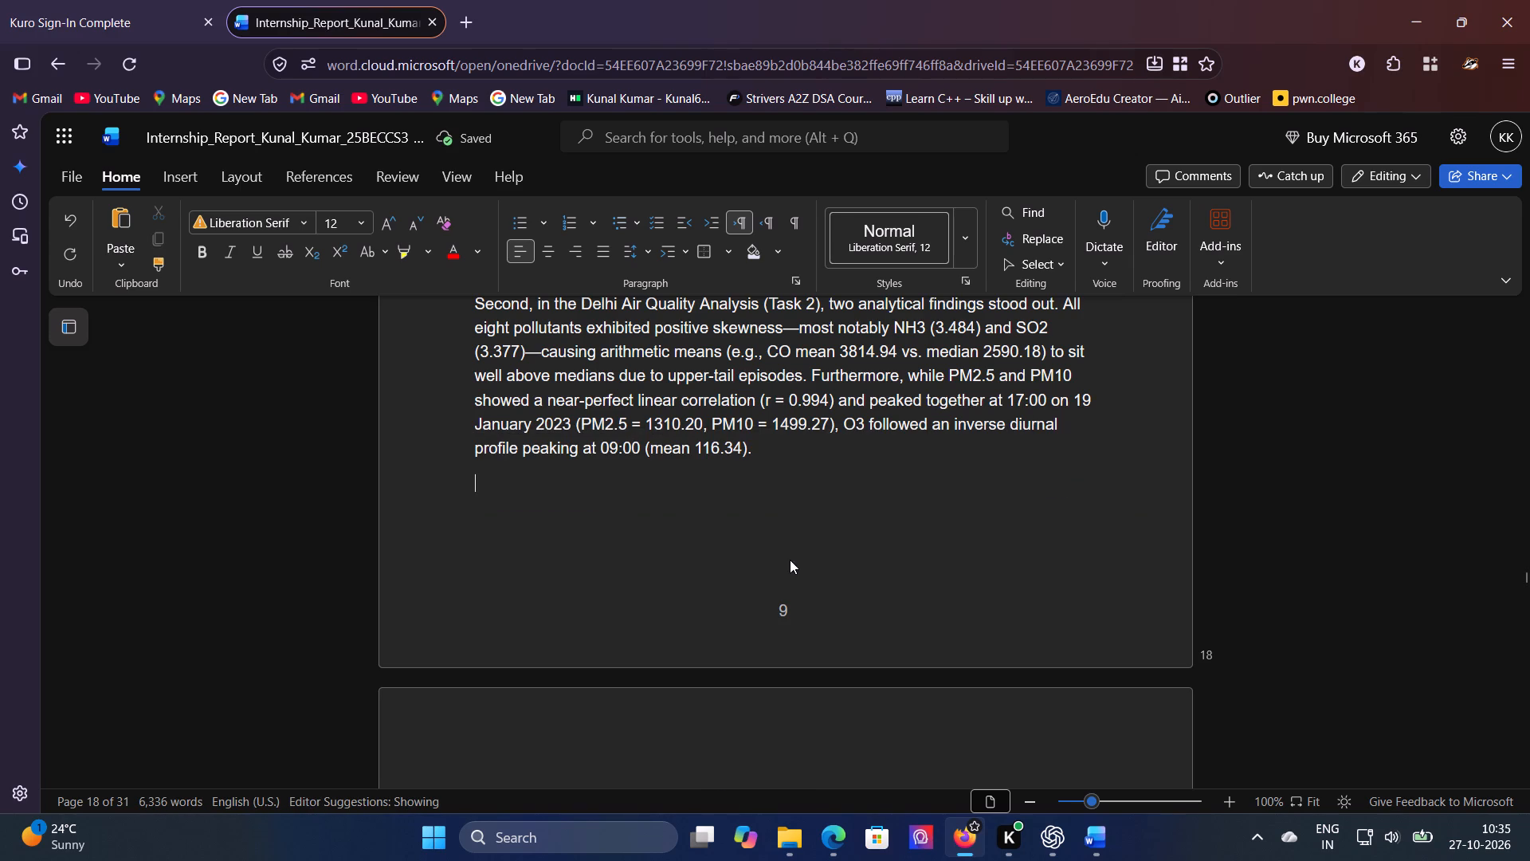
Read through the end of section 3.3 and the Chapter 4 Conclusion paragraphs, checking how they describe the projects.
{"action": "scroll", "coordinate": [790, 560], "scroll_direction": "down", "scroll_amount": 4}
{"action": "scroll", "coordinate": [805, 562], "scroll_direction": "up", "scroll_amount": 5}
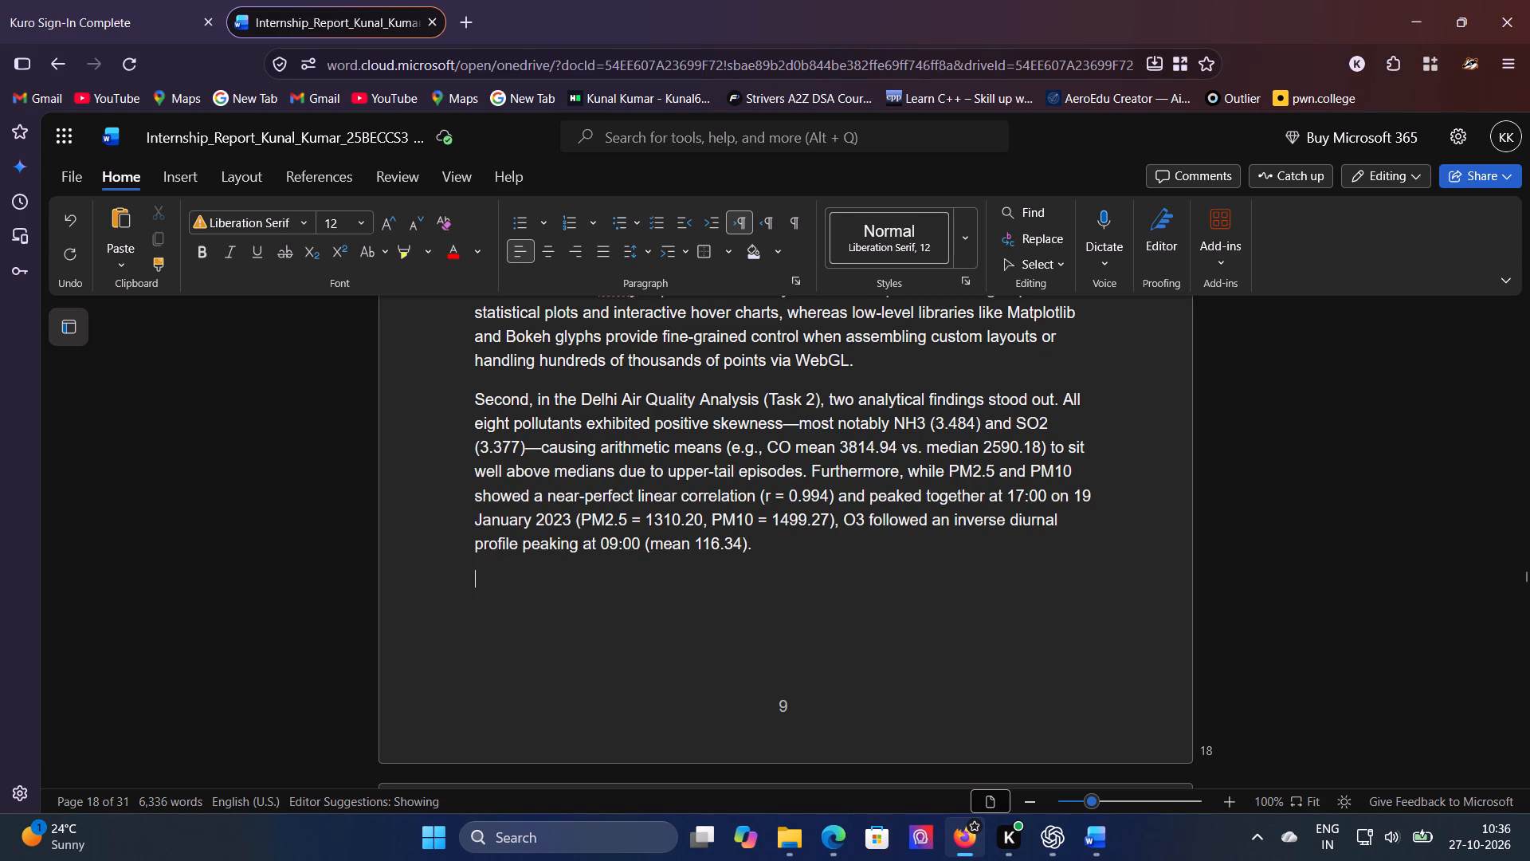
{"action": "scroll", "coordinate": [975, 512], "scroll_direction": "down", "scroll_amount": 3}
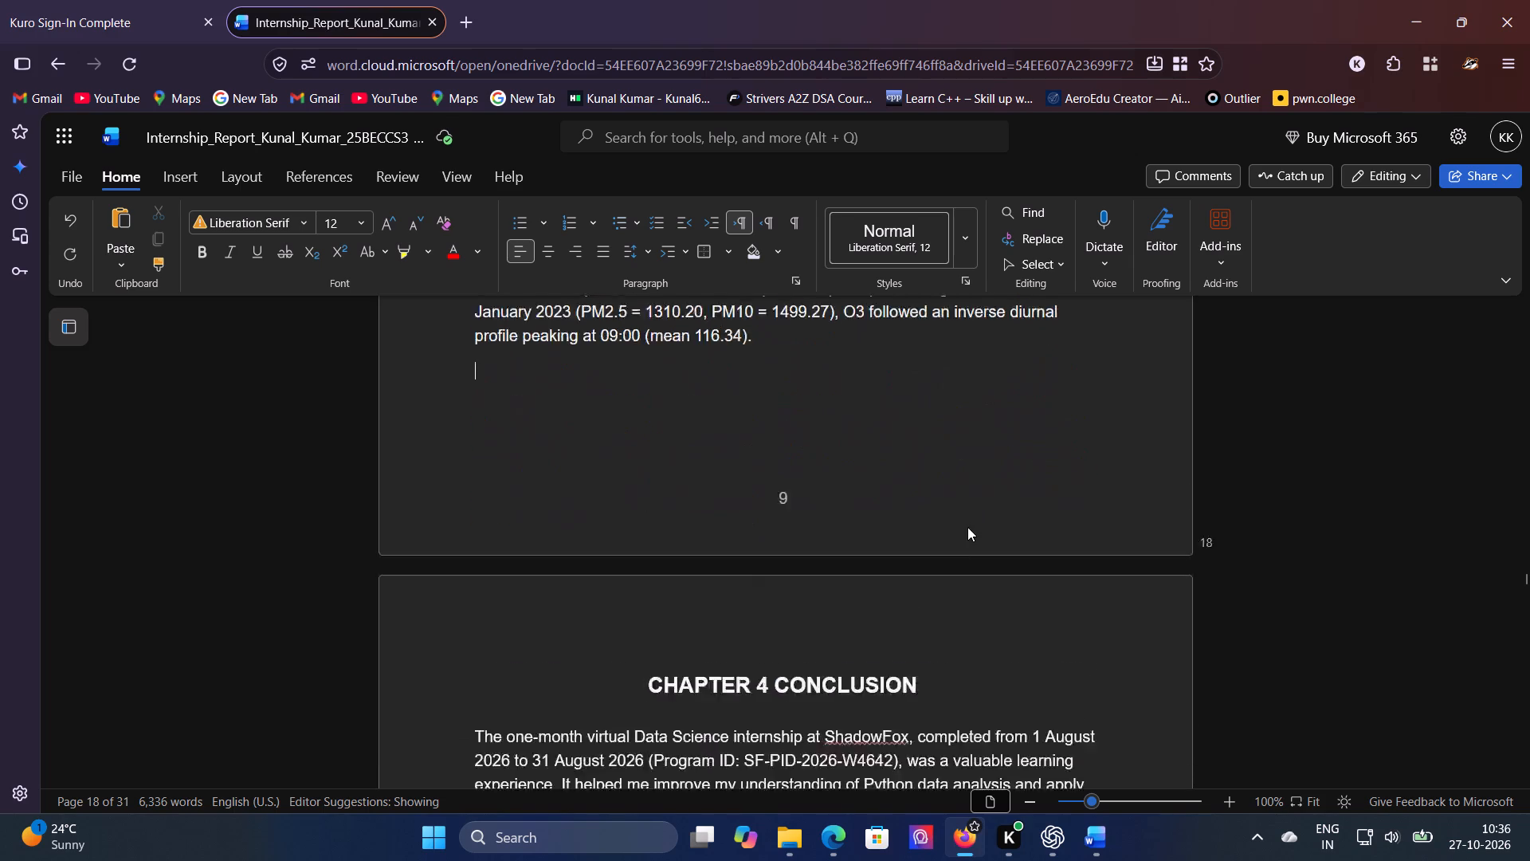
{"action": "scroll", "coordinate": [943, 534], "scroll_direction": "down", "scroll_amount": 5}
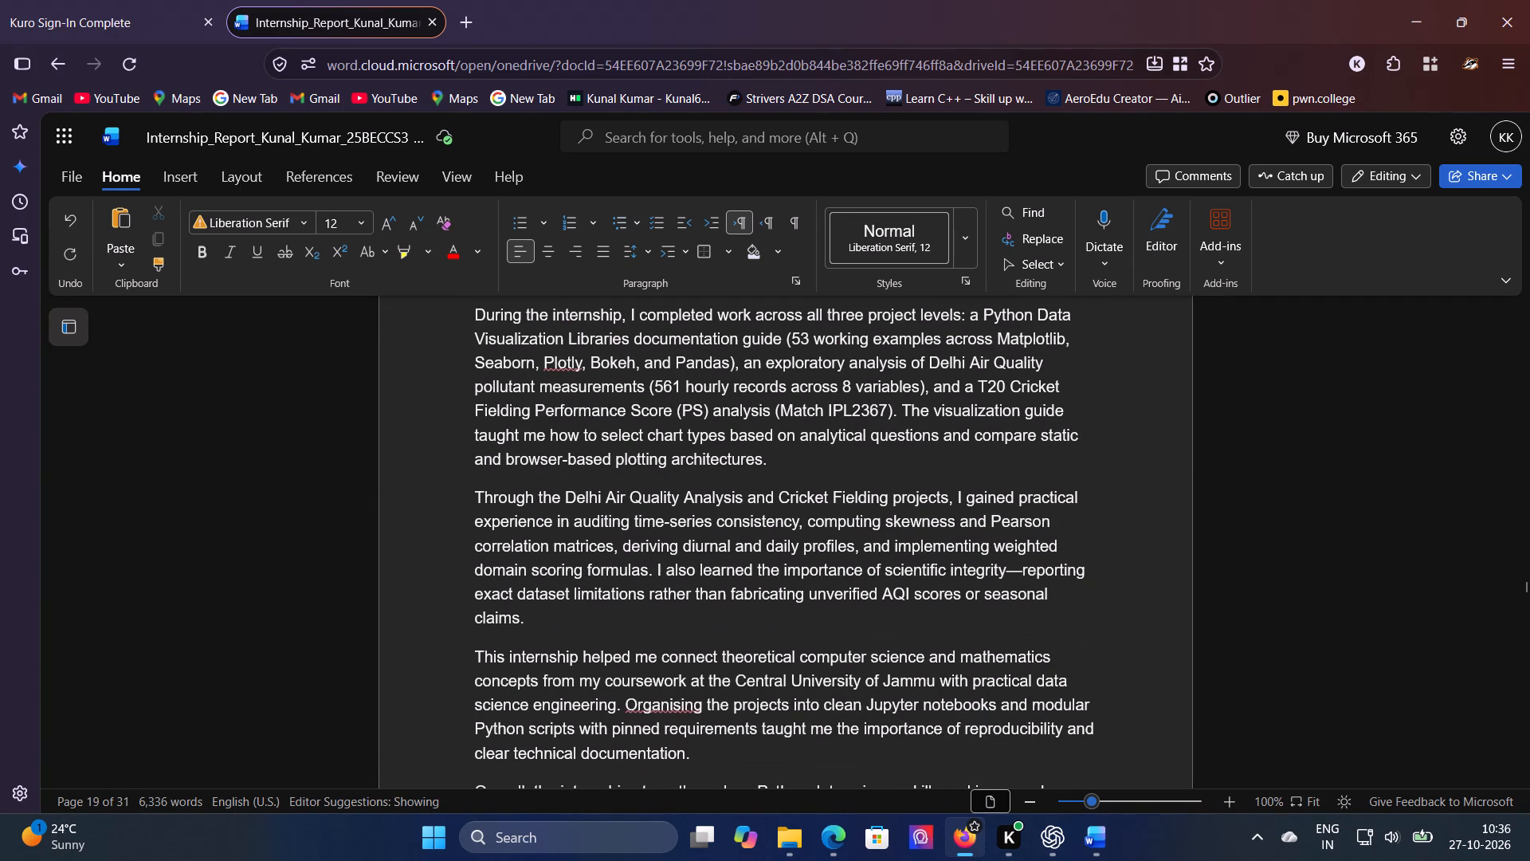
{"action": "scroll", "coordinate": [713, 532], "scroll_direction": "down", "scroll_amount": 2}
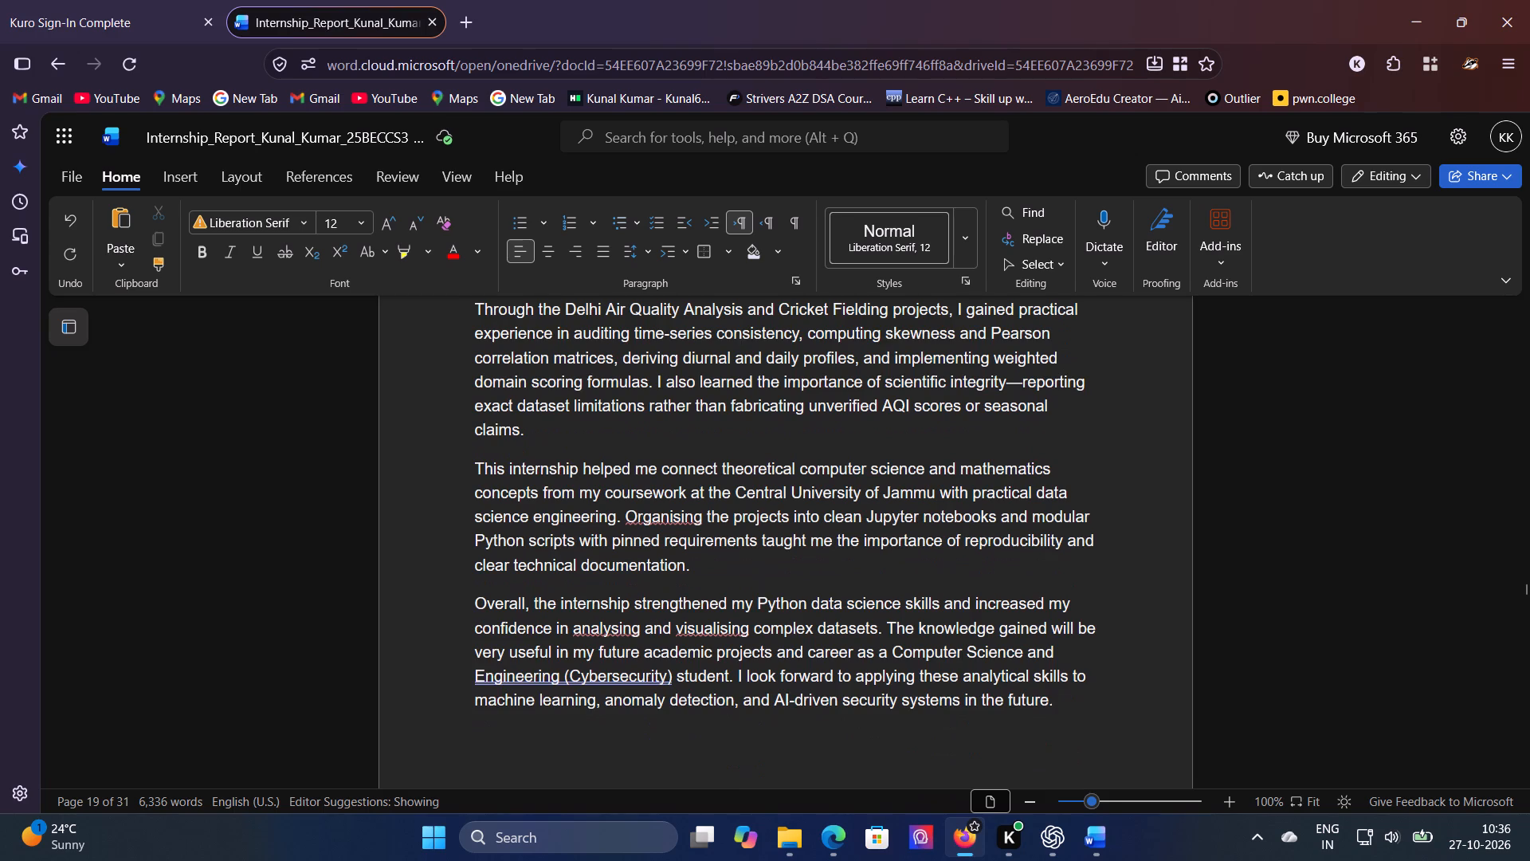
{"action": "scroll", "coordinate": [712, 534], "scroll_direction": "up", "scroll_amount": 2}
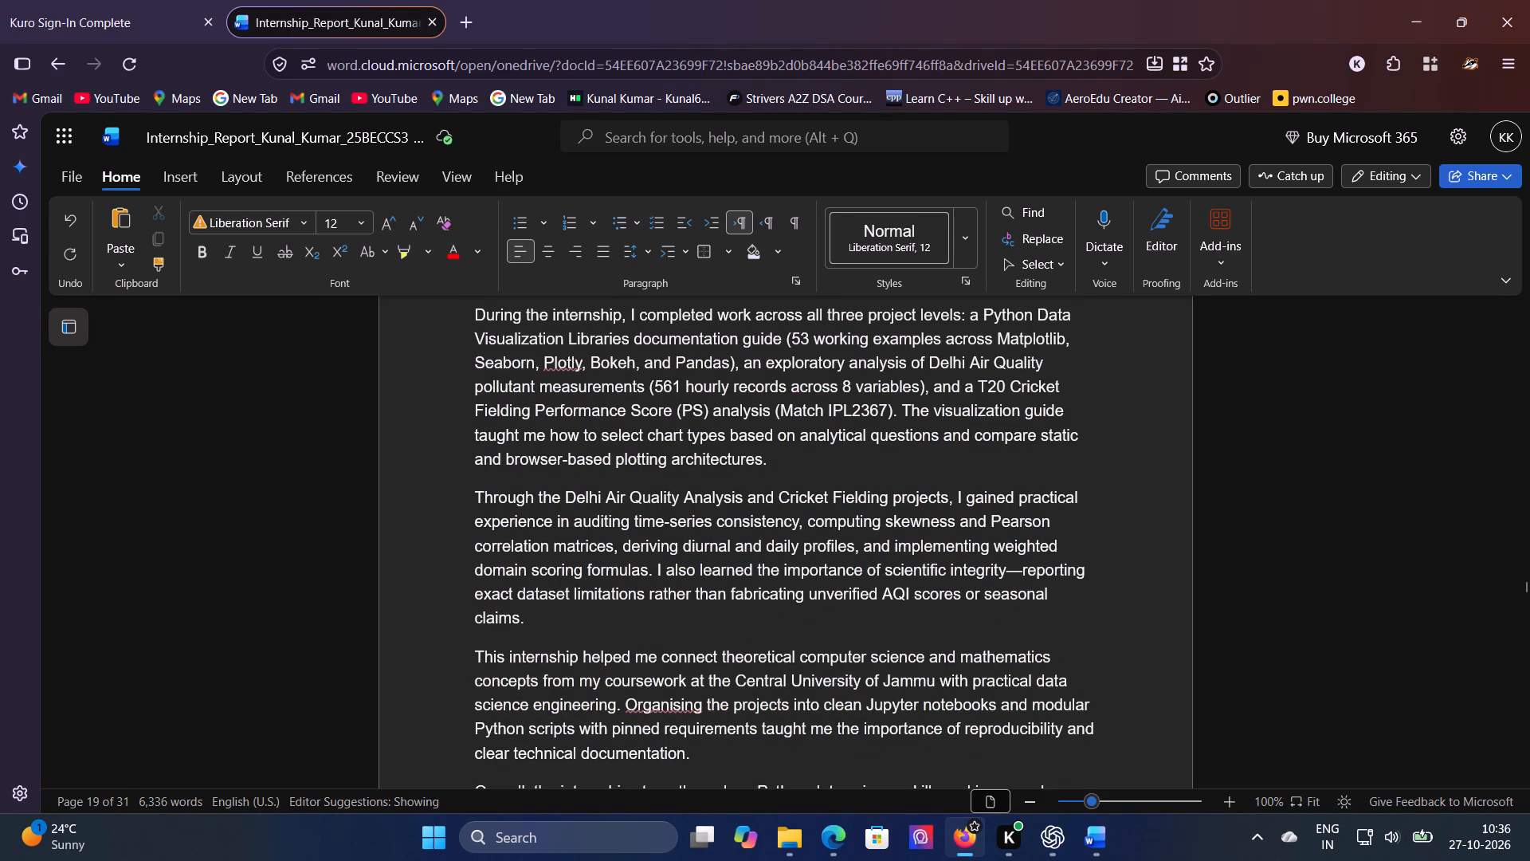
{"action": "scroll", "coordinate": [720, 614], "scroll_direction": "down", "scroll_amount": 1}
{"action": "scroll", "coordinate": [806, 611], "scroll_direction": "down", "scroll_amount": 1}
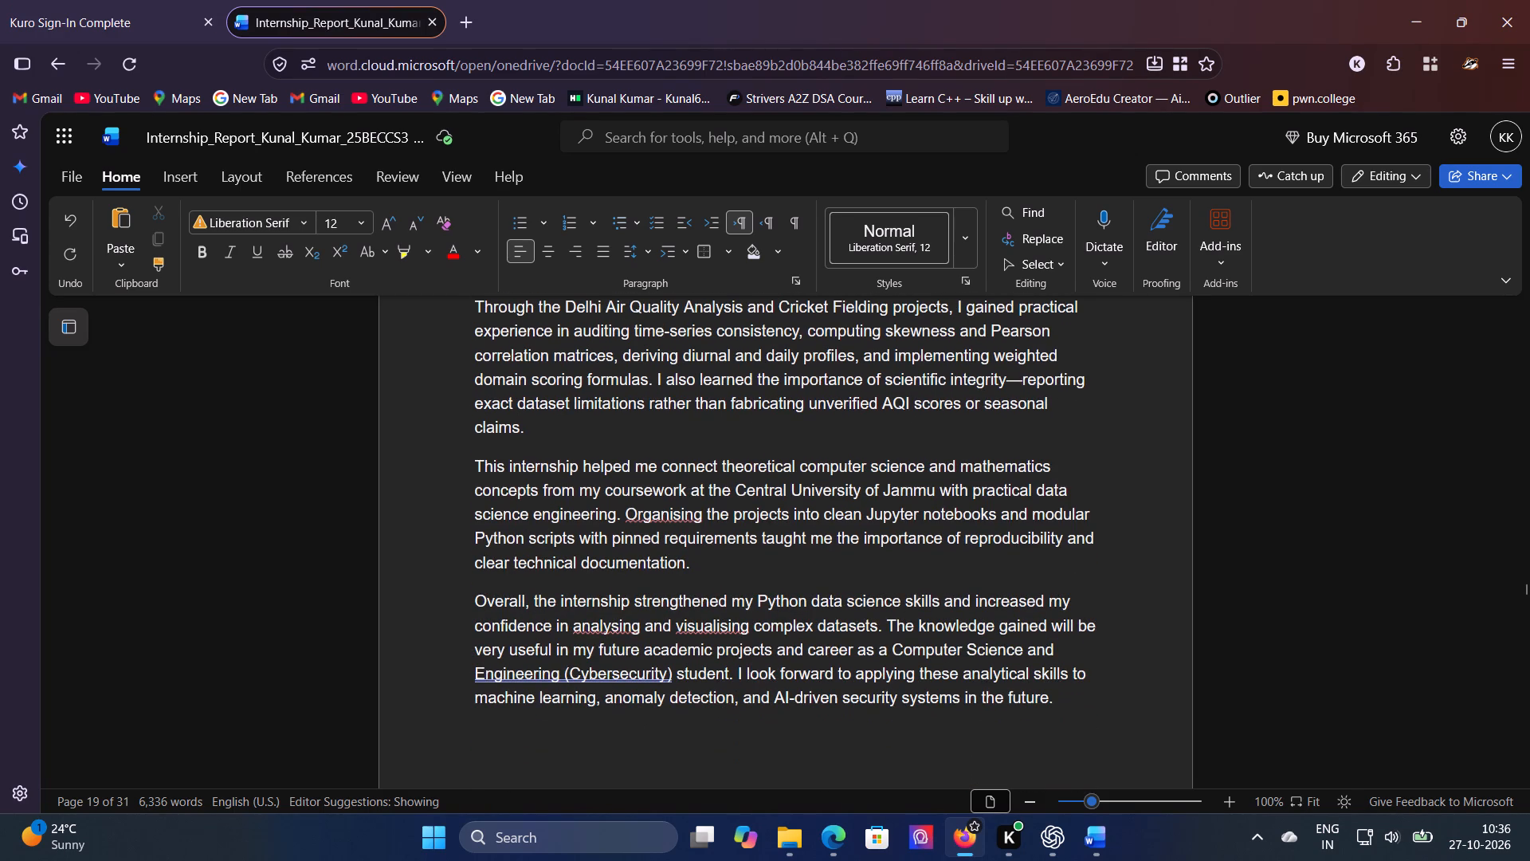
{"action": "scroll", "coordinate": [721, 597], "scroll_direction": "down", "scroll_amount": 1}
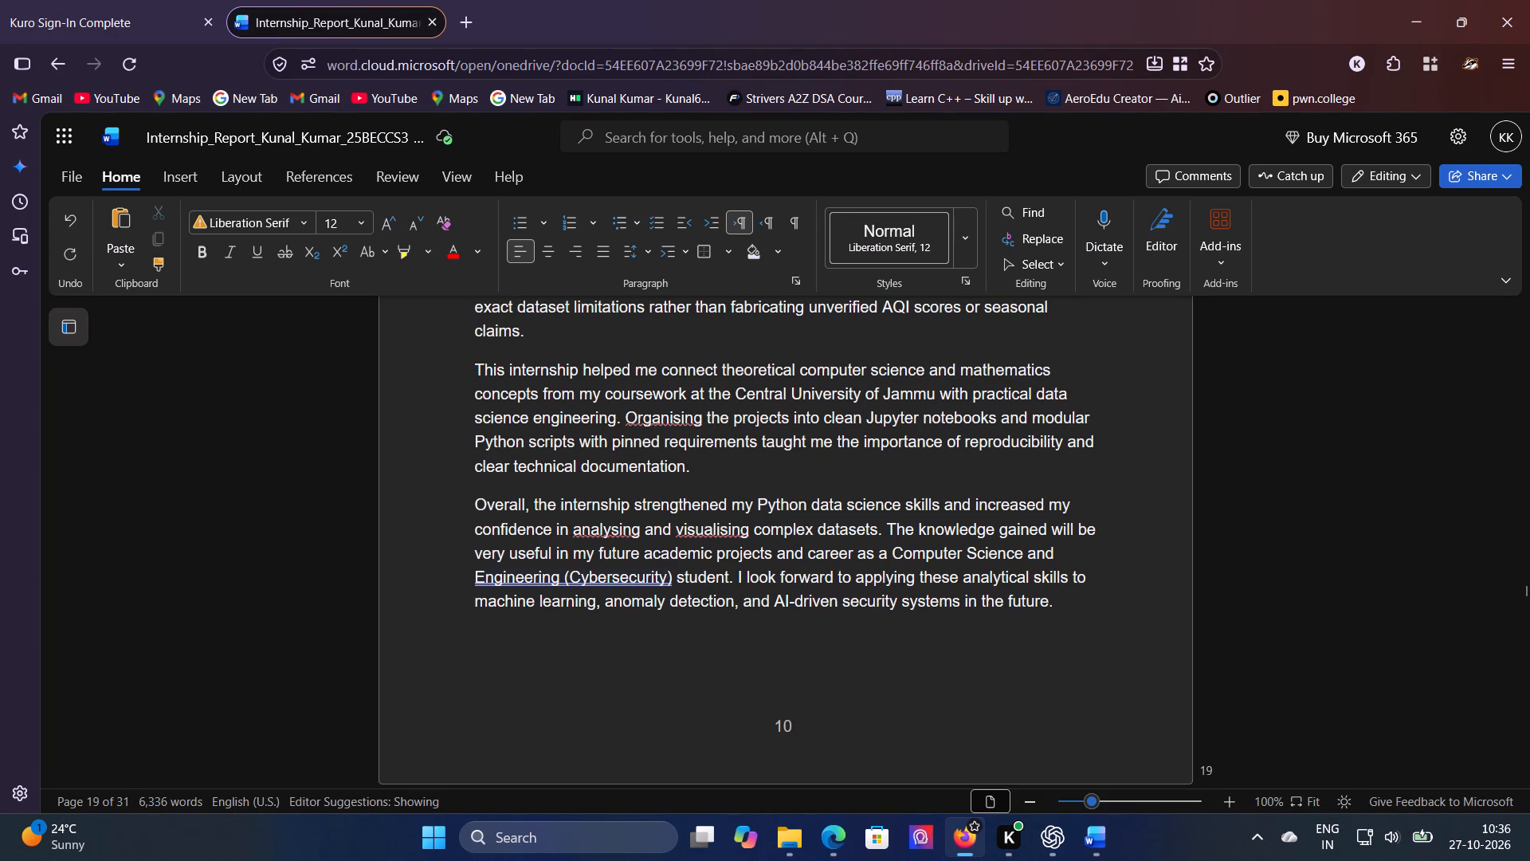
Review the References list from entry [1] to [7] and the opening of the Appendix.
{"action": "scroll", "coordinate": [1124, 618], "scroll_direction": "down", "scroll_amount": 8}
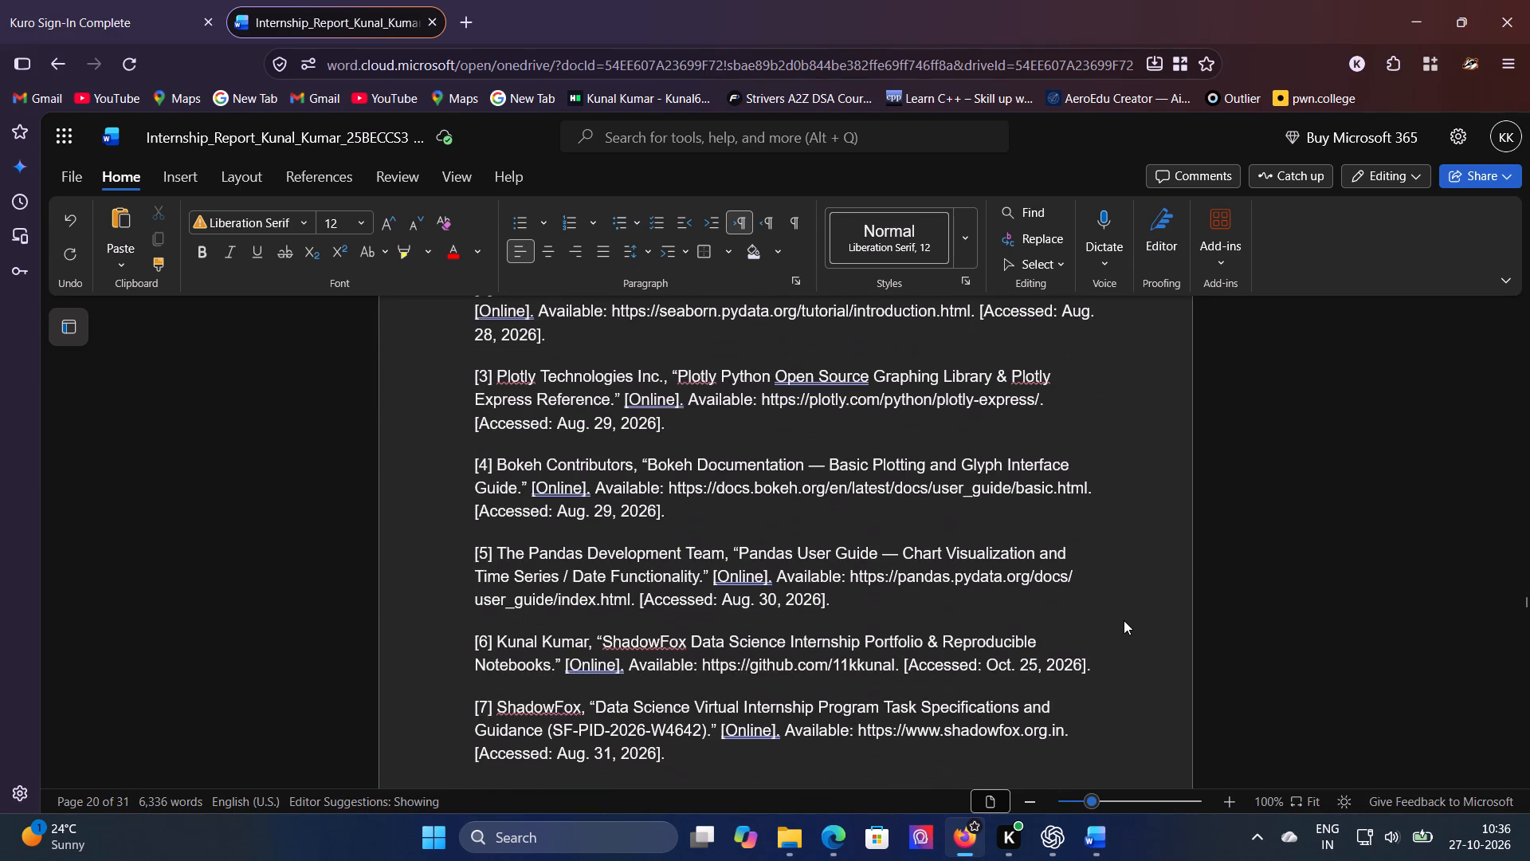
{"action": "scroll", "coordinate": [1124, 620], "scroll_direction": "down", "scroll_amount": 1}
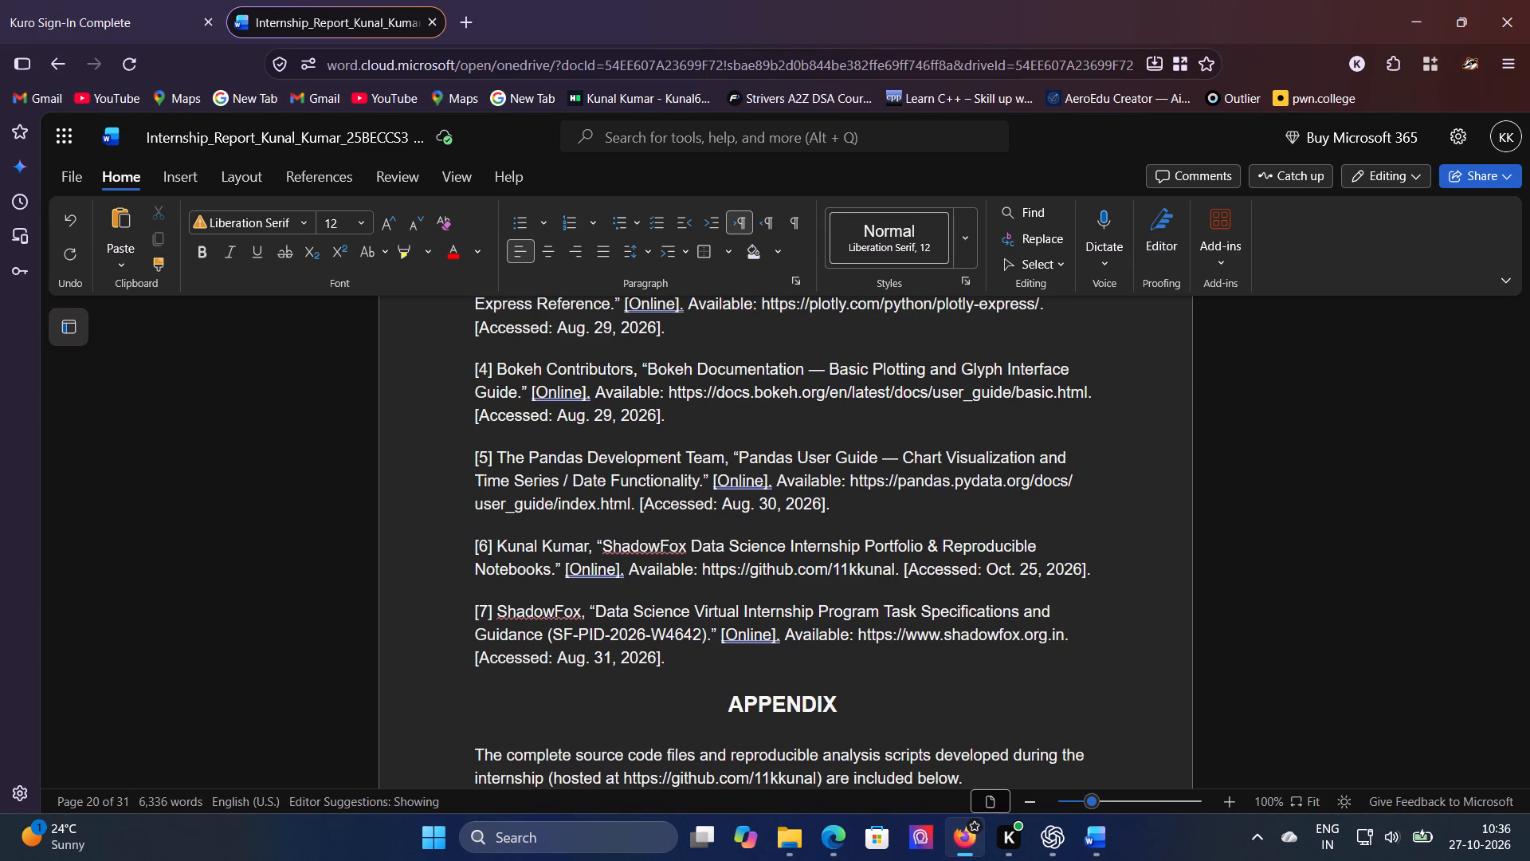
{"action": "scroll", "coordinate": [931, 668], "scroll_direction": "up", "scroll_amount": 2}
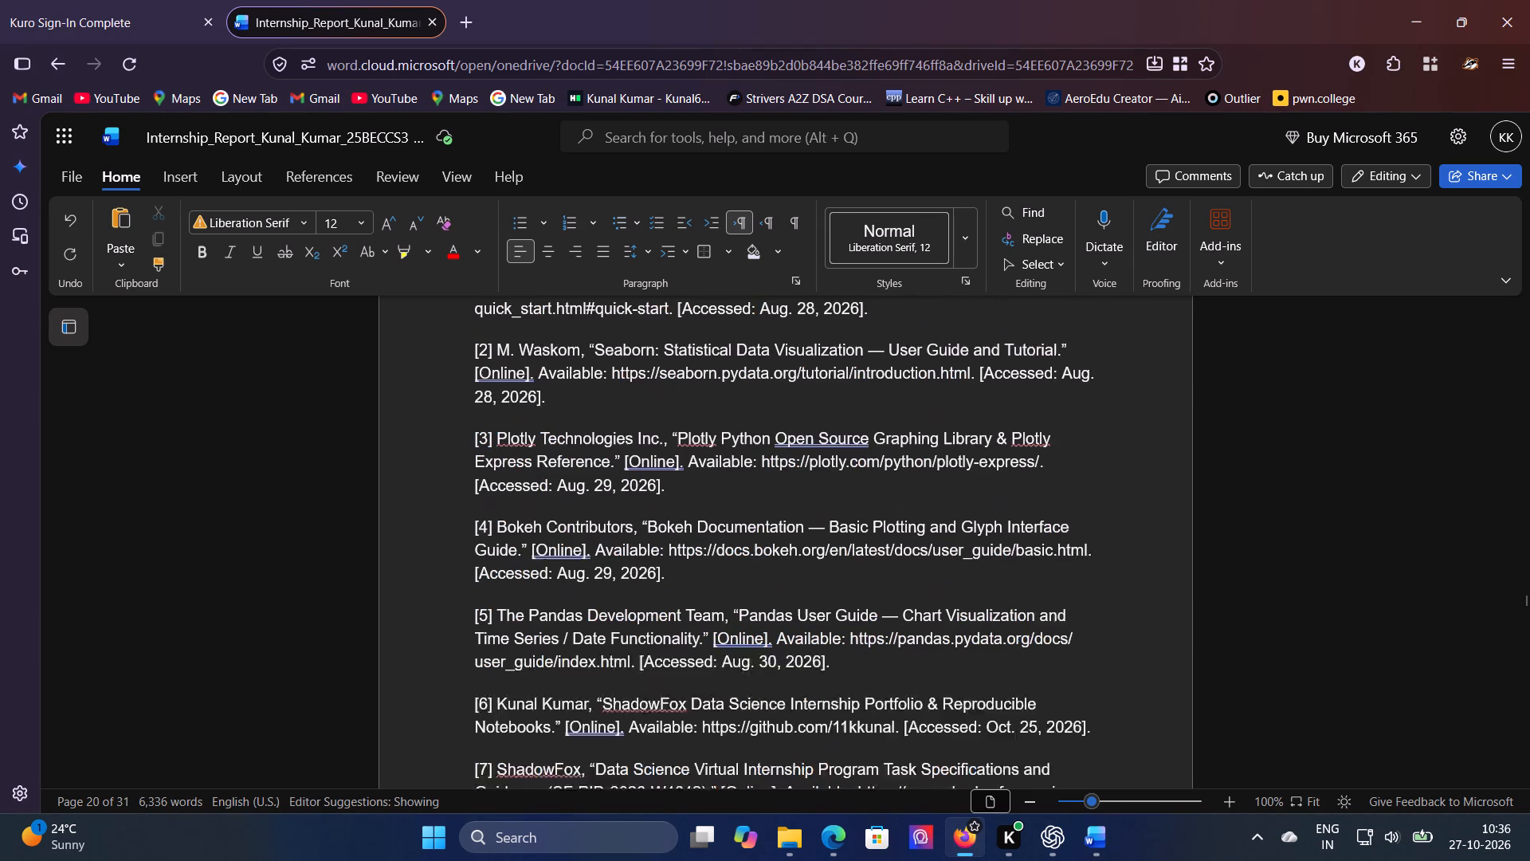
{"action": "scroll", "coordinate": [931, 668], "scroll_direction": "up", "scroll_amount": 2}
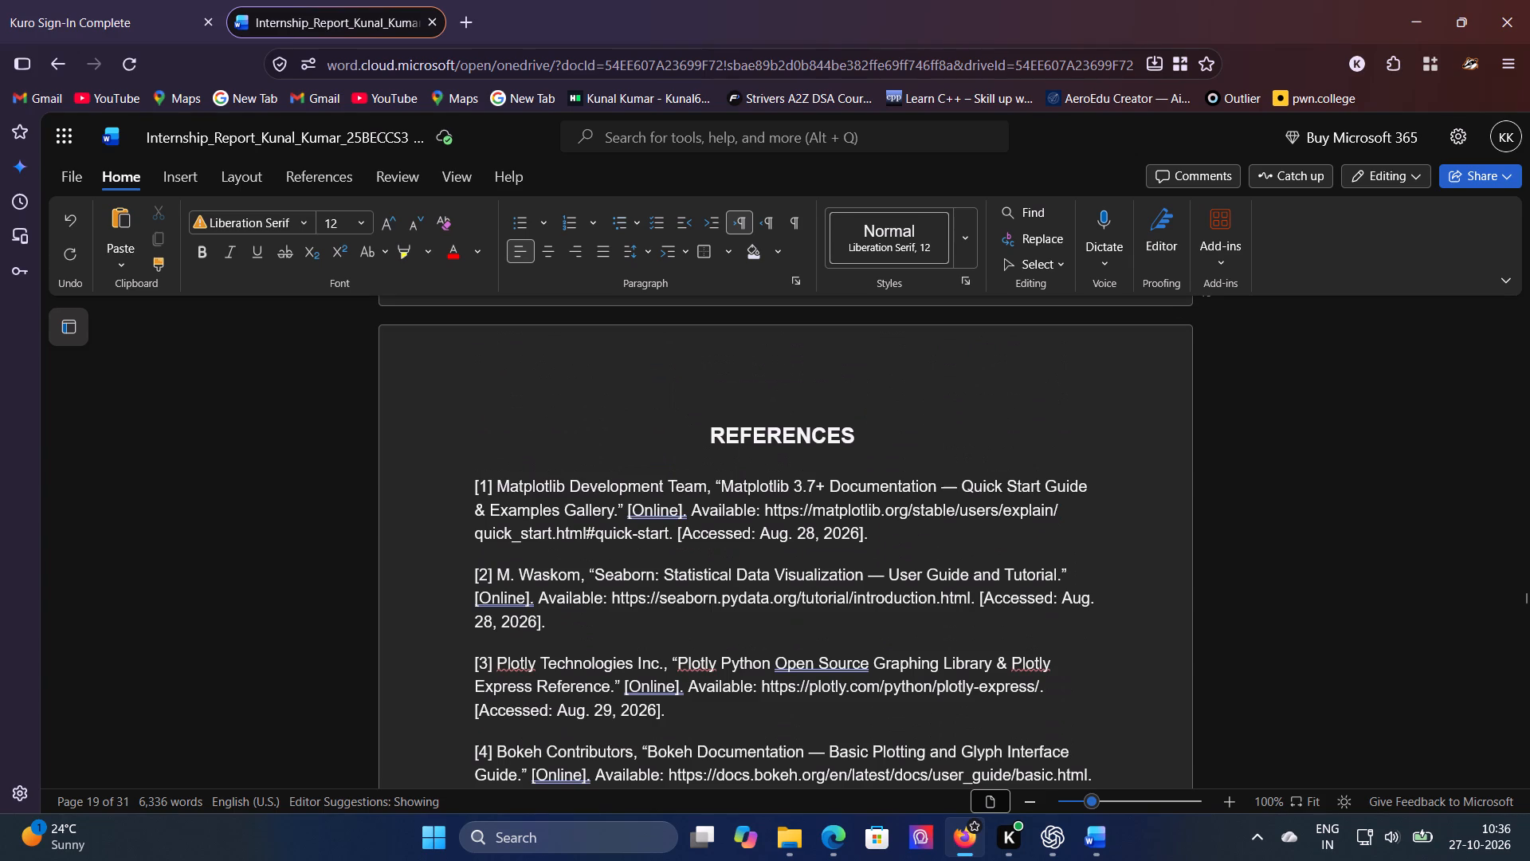
{"action": "scroll", "coordinate": [696, 596], "scroll_direction": "down", "scroll_amount": 1}
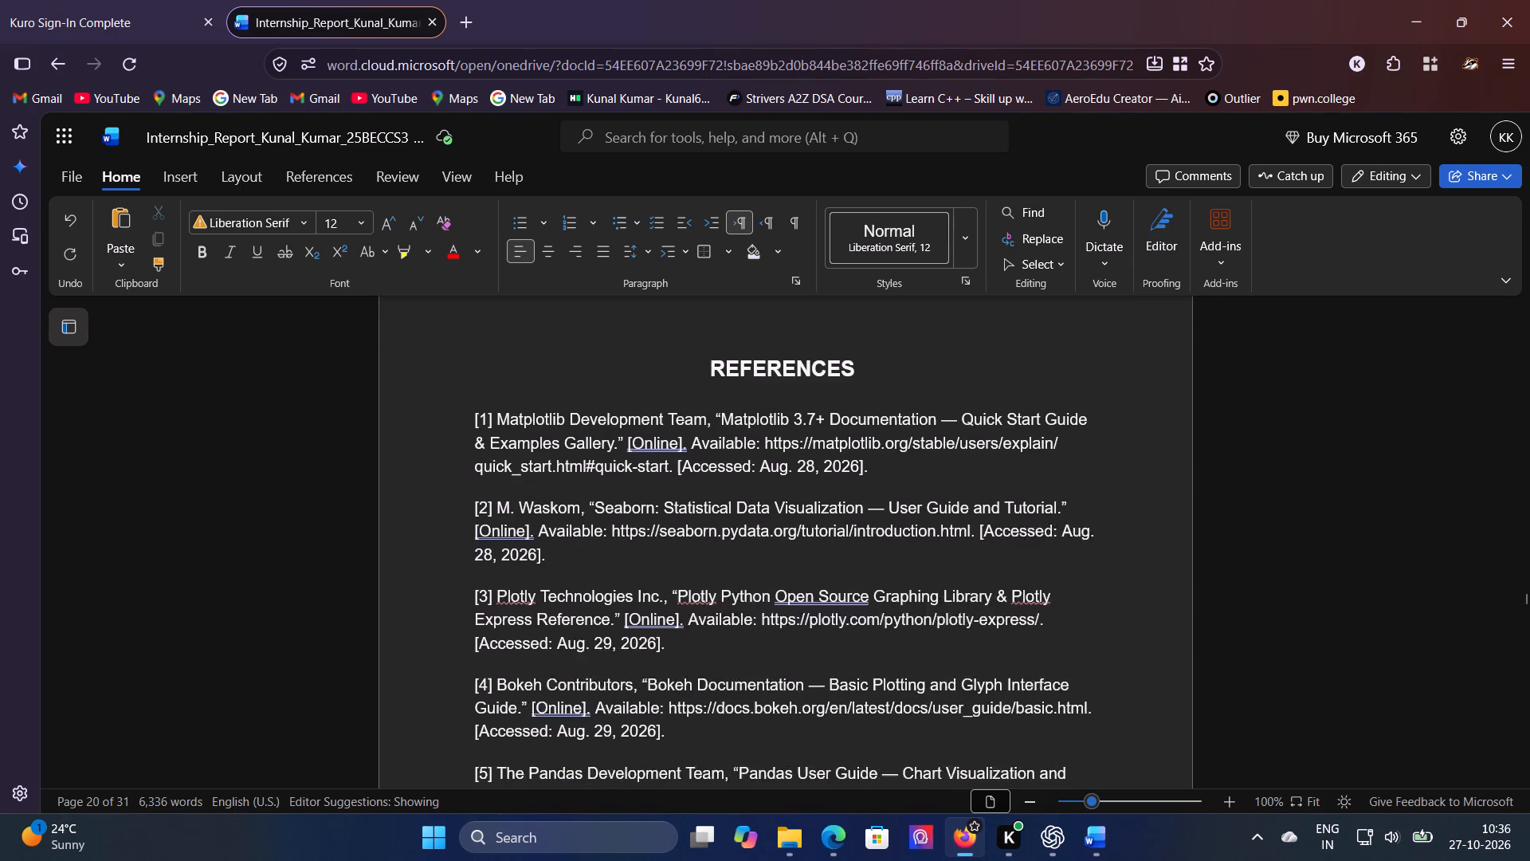
{"action": "scroll", "coordinate": [696, 596], "scroll_direction": "down", "scroll_amount": 1}
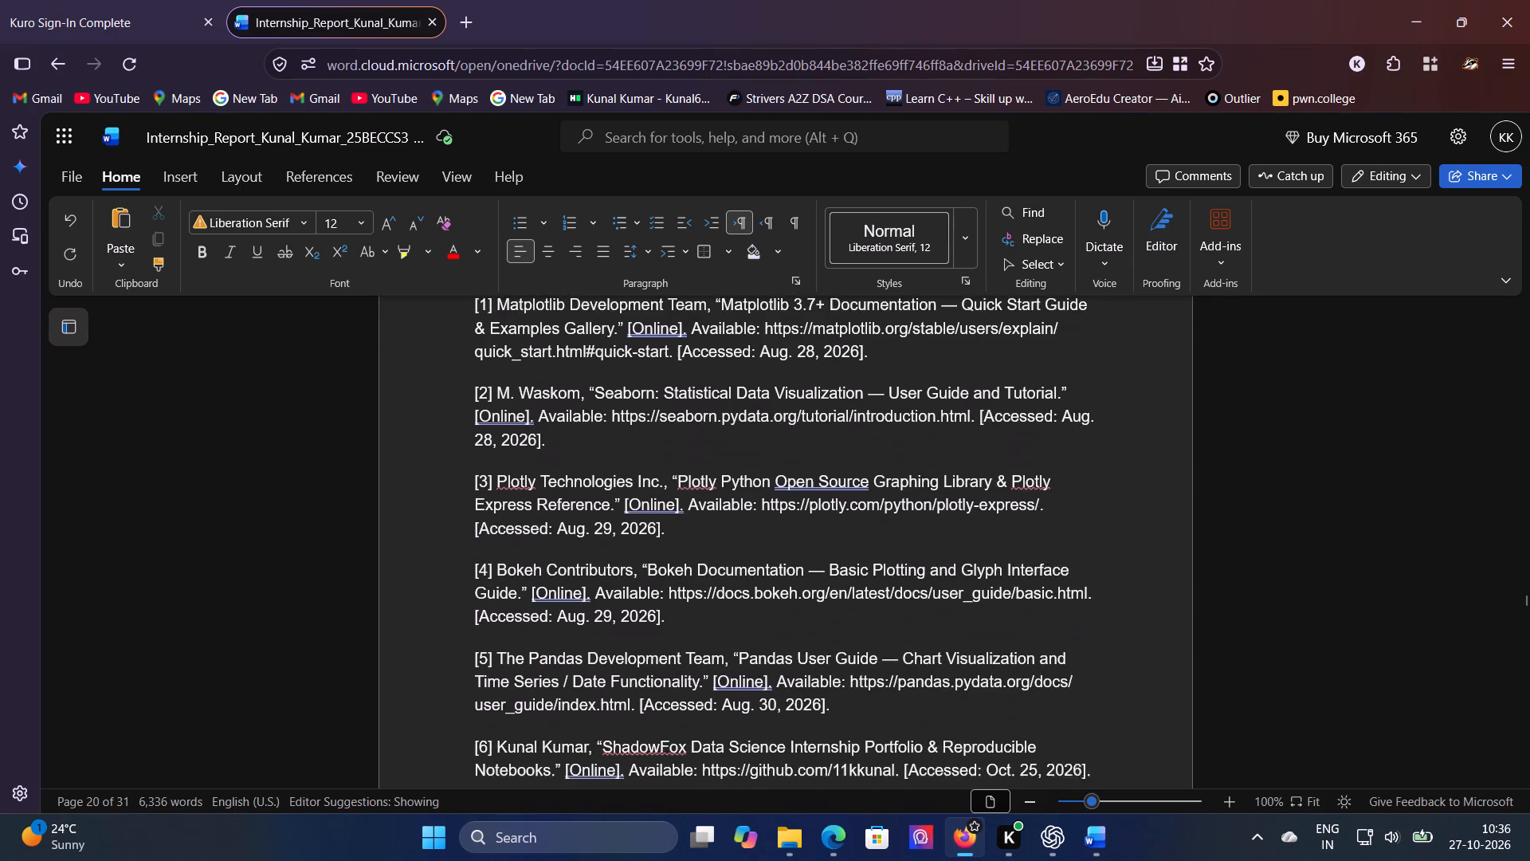
{"action": "scroll", "coordinate": [697, 596], "scroll_direction": "down", "scroll_amount": 1}
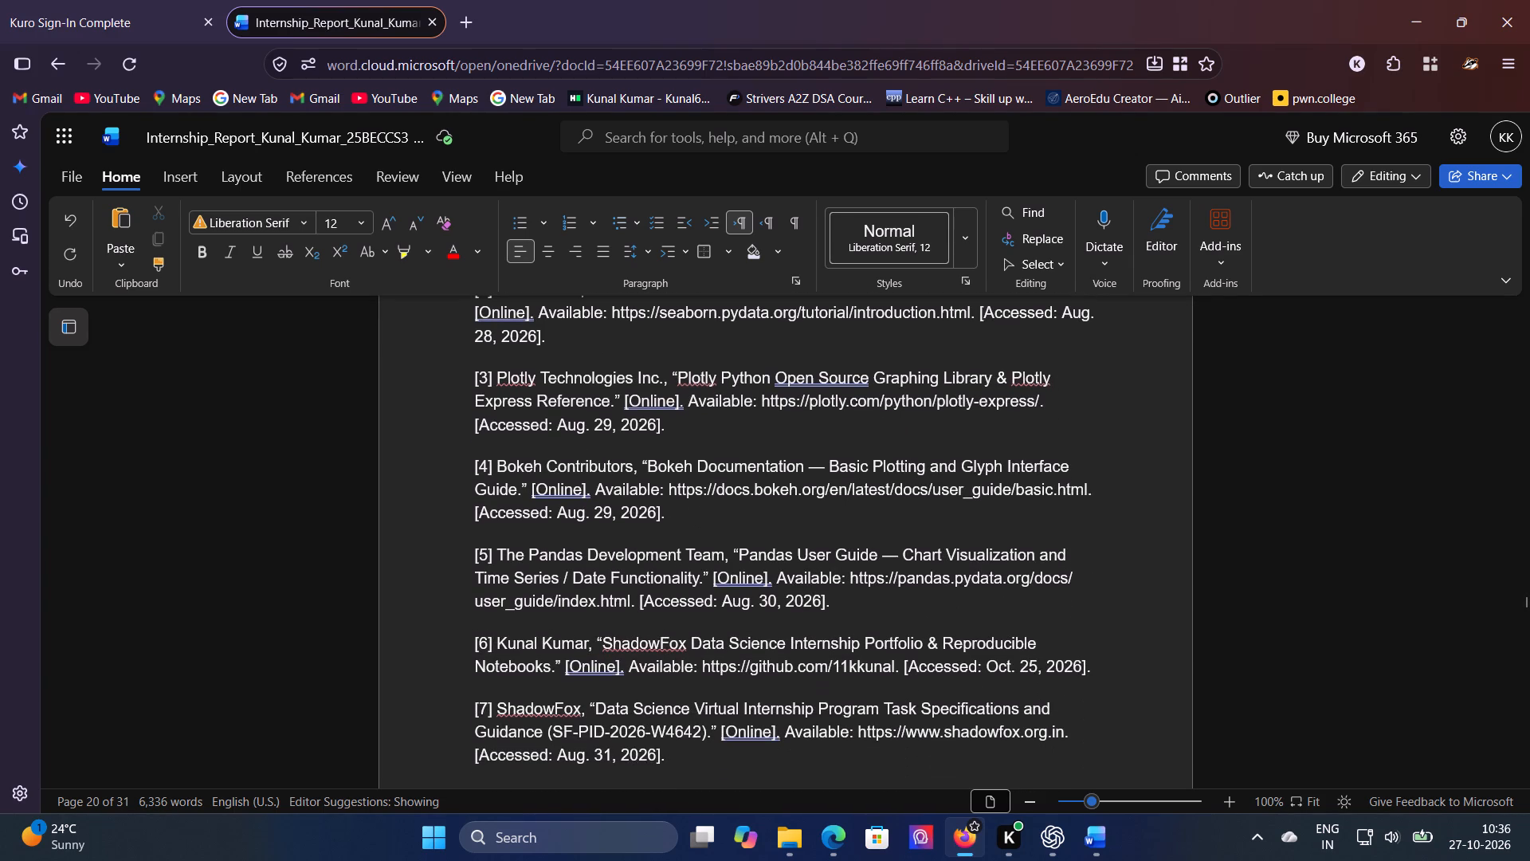
{"action": "scroll", "coordinate": [765, 628], "scroll_direction": "down", "scroll_amount": 3}
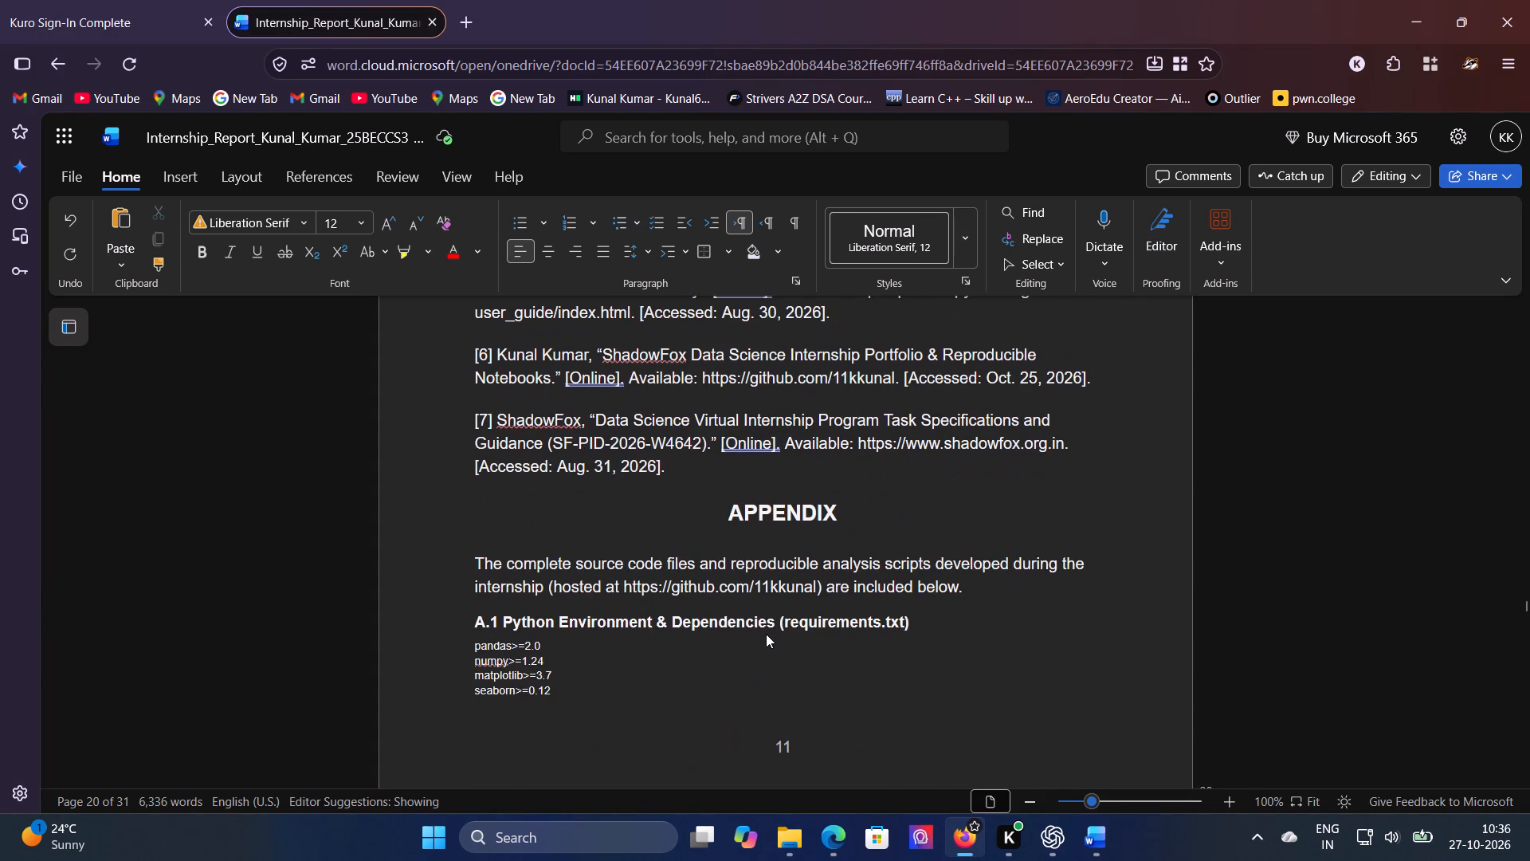
Look through the Appendix code listings from A.1 to the A.7 cricket fielding calculator for T20 cricket content.
{"action": "scroll", "coordinate": [766, 634], "scroll_direction": "down", "scroll_amount": 5}
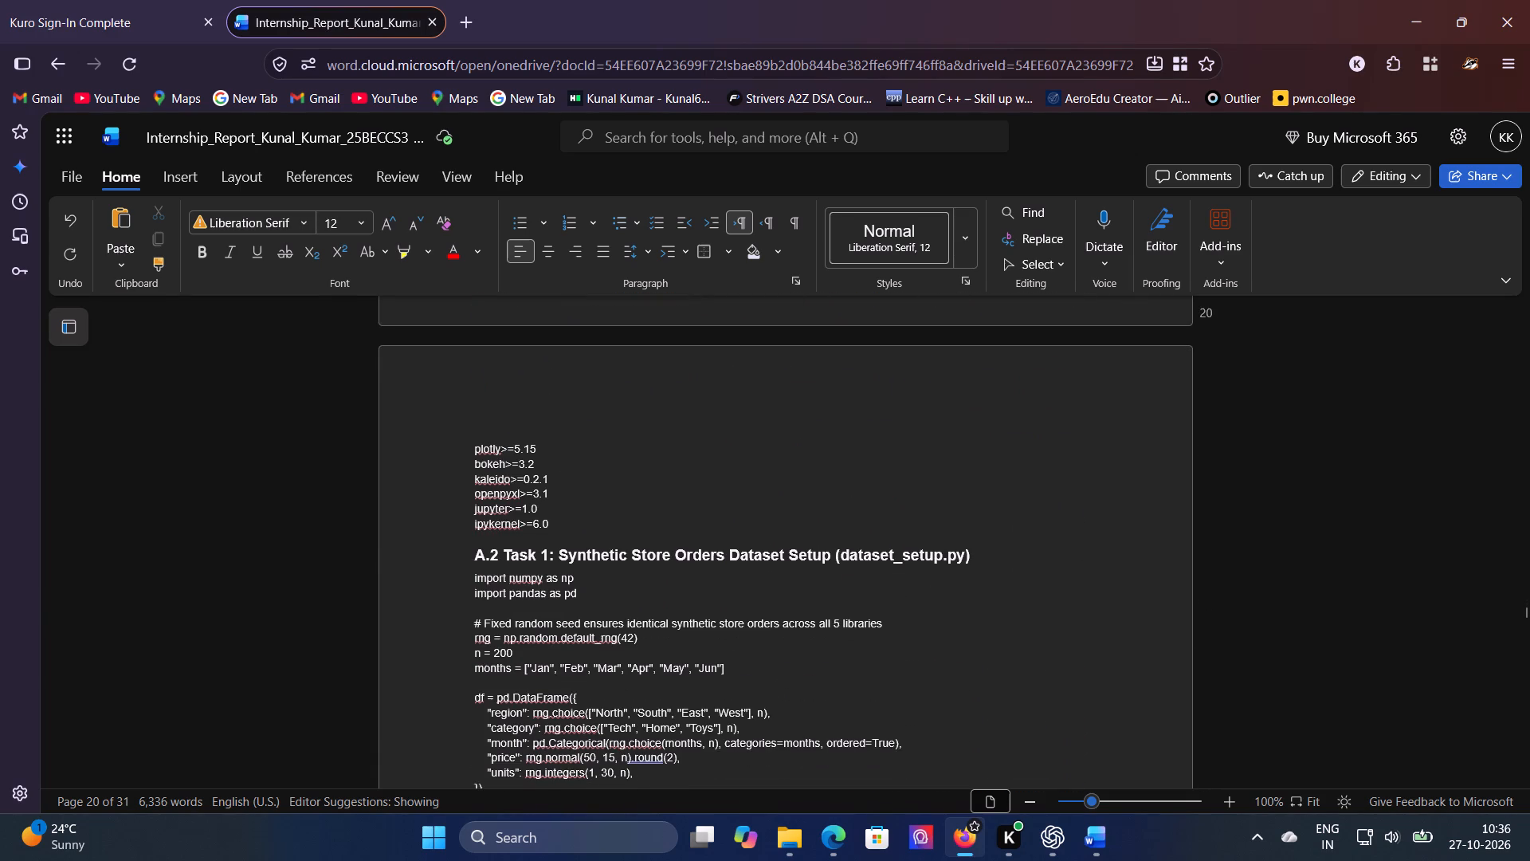
{"action": "scroll", "coordinate": [766, 634], "scroll_direction": "down", "scroll_amount": 12}
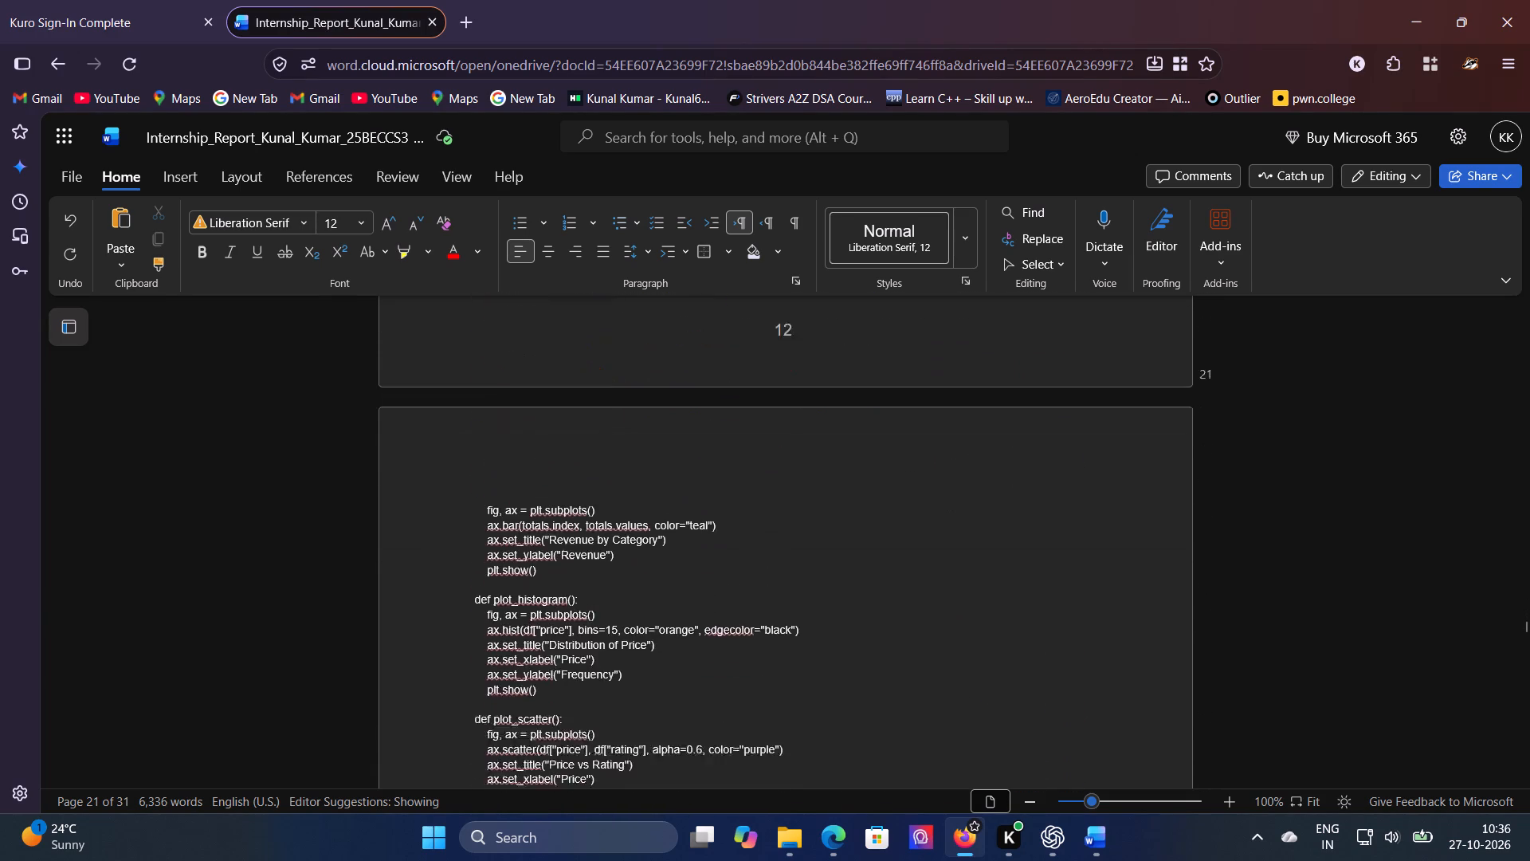
{"action": "scroll", "coordinate": [766, 634], "scroll_direction": "down", "scroll_amount": 6}
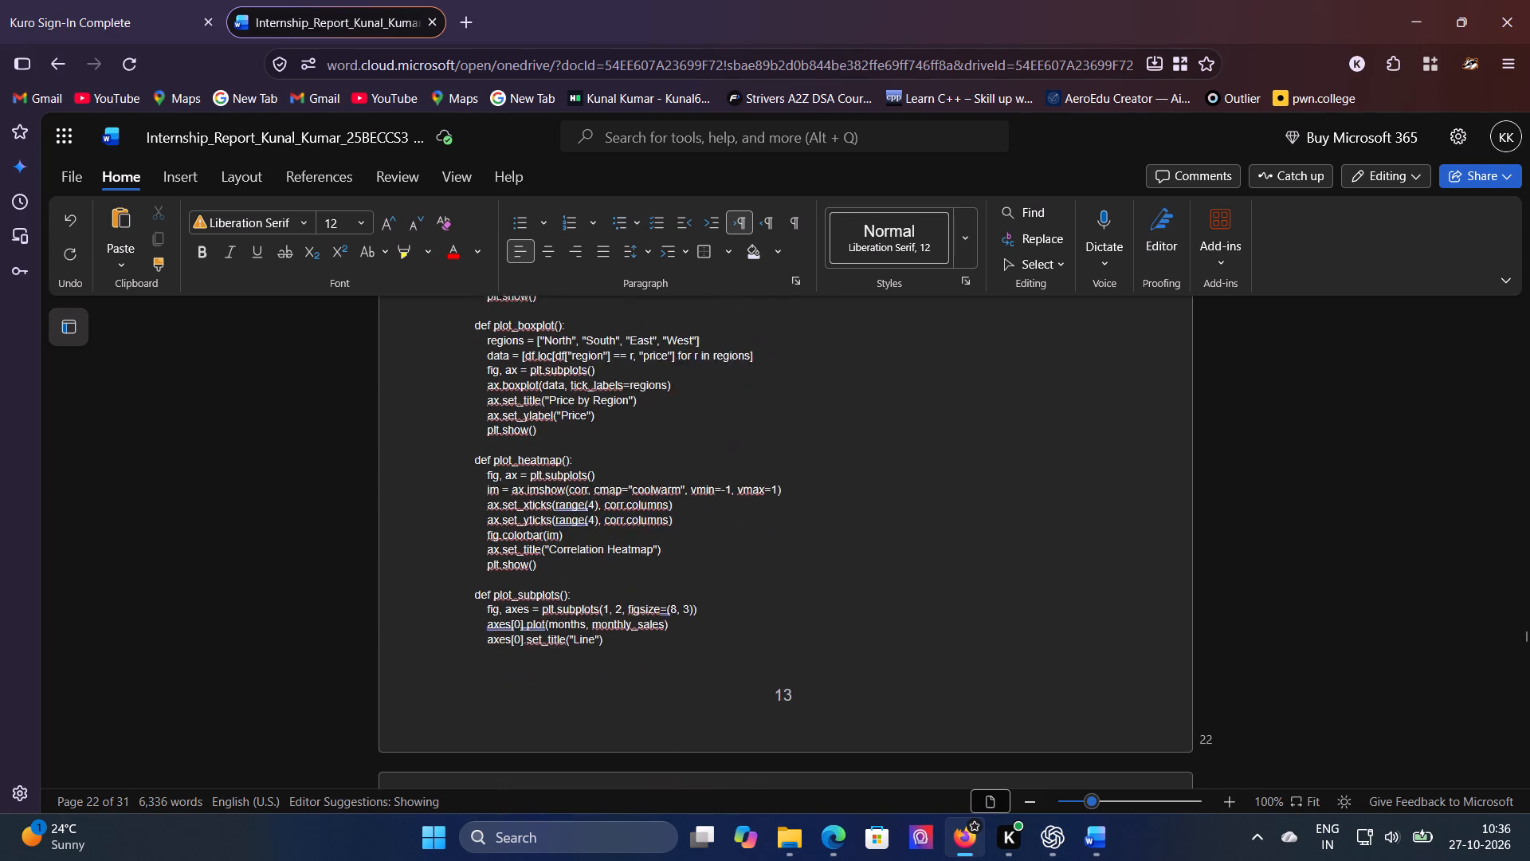
{"action": "scroll", "coordinate": [767, 634], "scroll_direction": "down", "scroll_amount": 15}
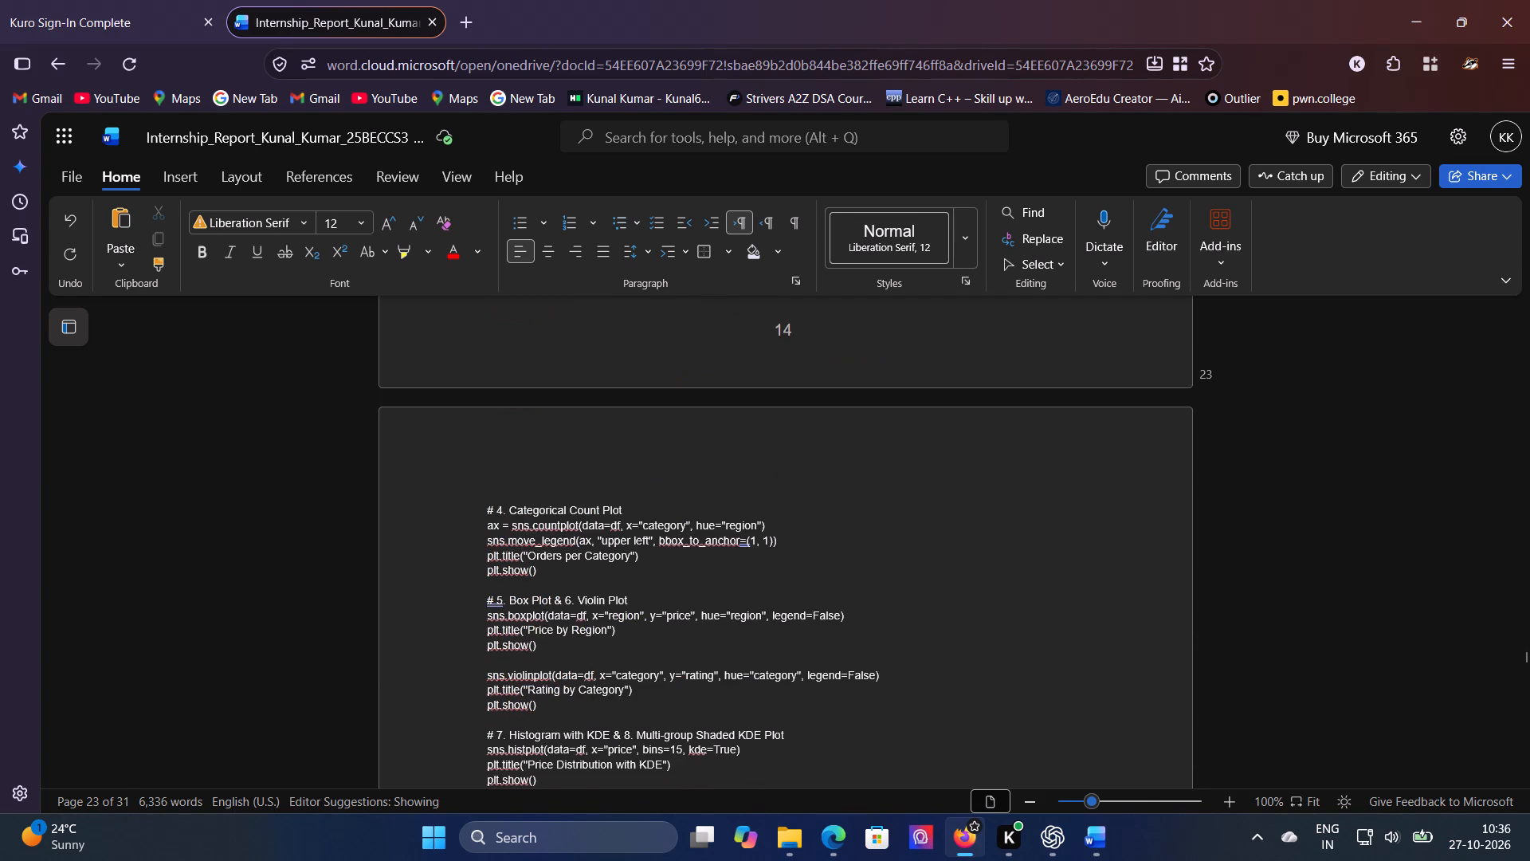
{"action": "scroll", "coordinate": [768, 635], "scroll_direction": "down", "scroll_amount": 9}
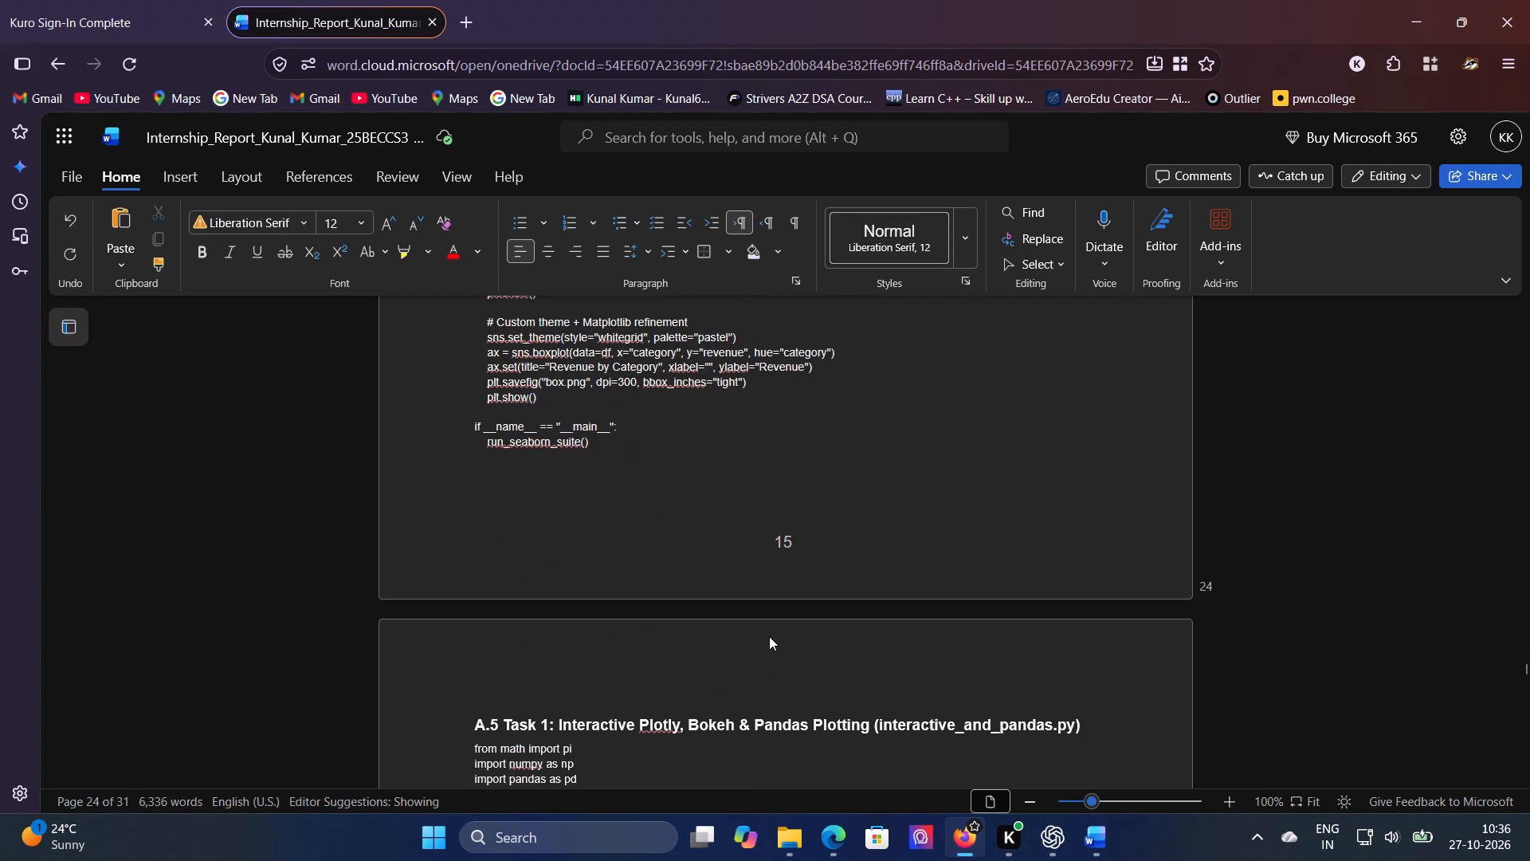
{"action": "scroll", "coordinate": [769, 636], "scroll_direction": "down", "scroll_amount": 14}
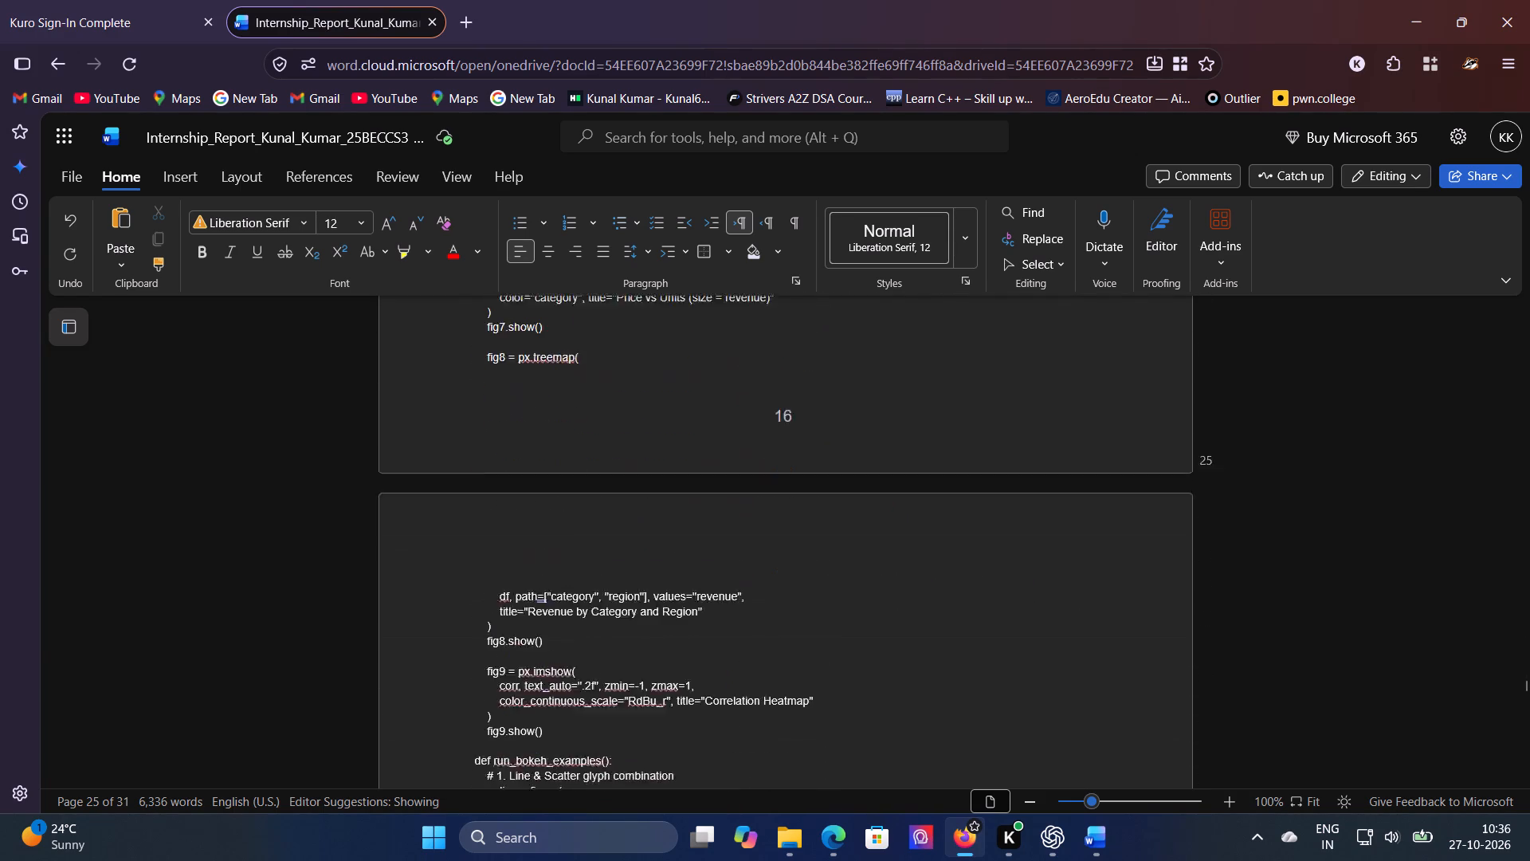
{"action": "scroll", "coordinate": [773, 639], "scroll_direction": "down", "scroll_amount": 18}
{"action": "scroll", "coordinate": [773, 639], "scroll_direction": "down", "scroll_amount": 9}
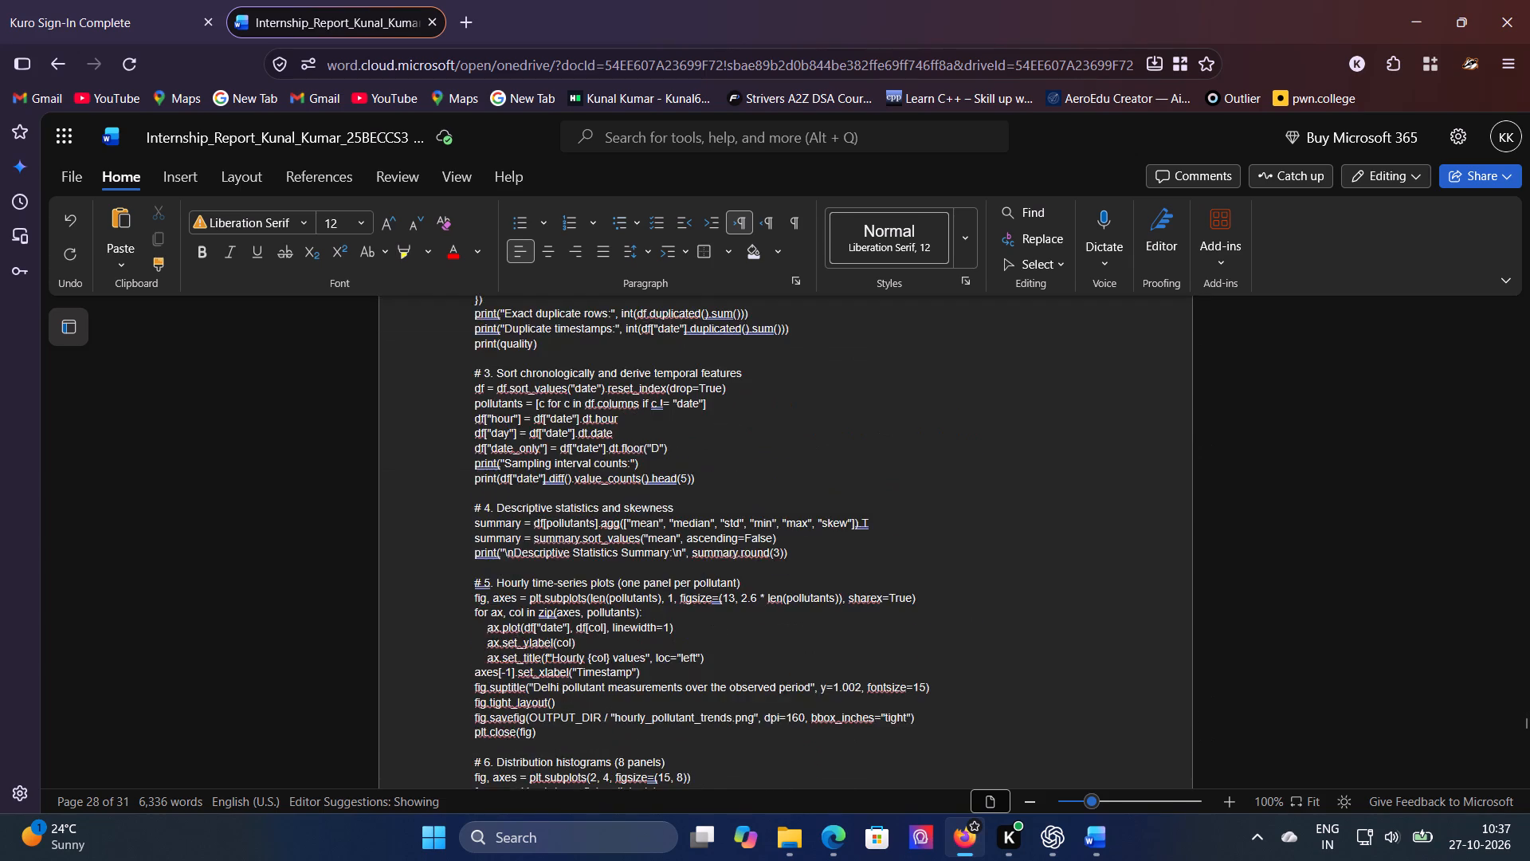
{"action": "scroll", "coordinate": [773, 639], "scroll_direction": "down", "scroll_amount": 14}
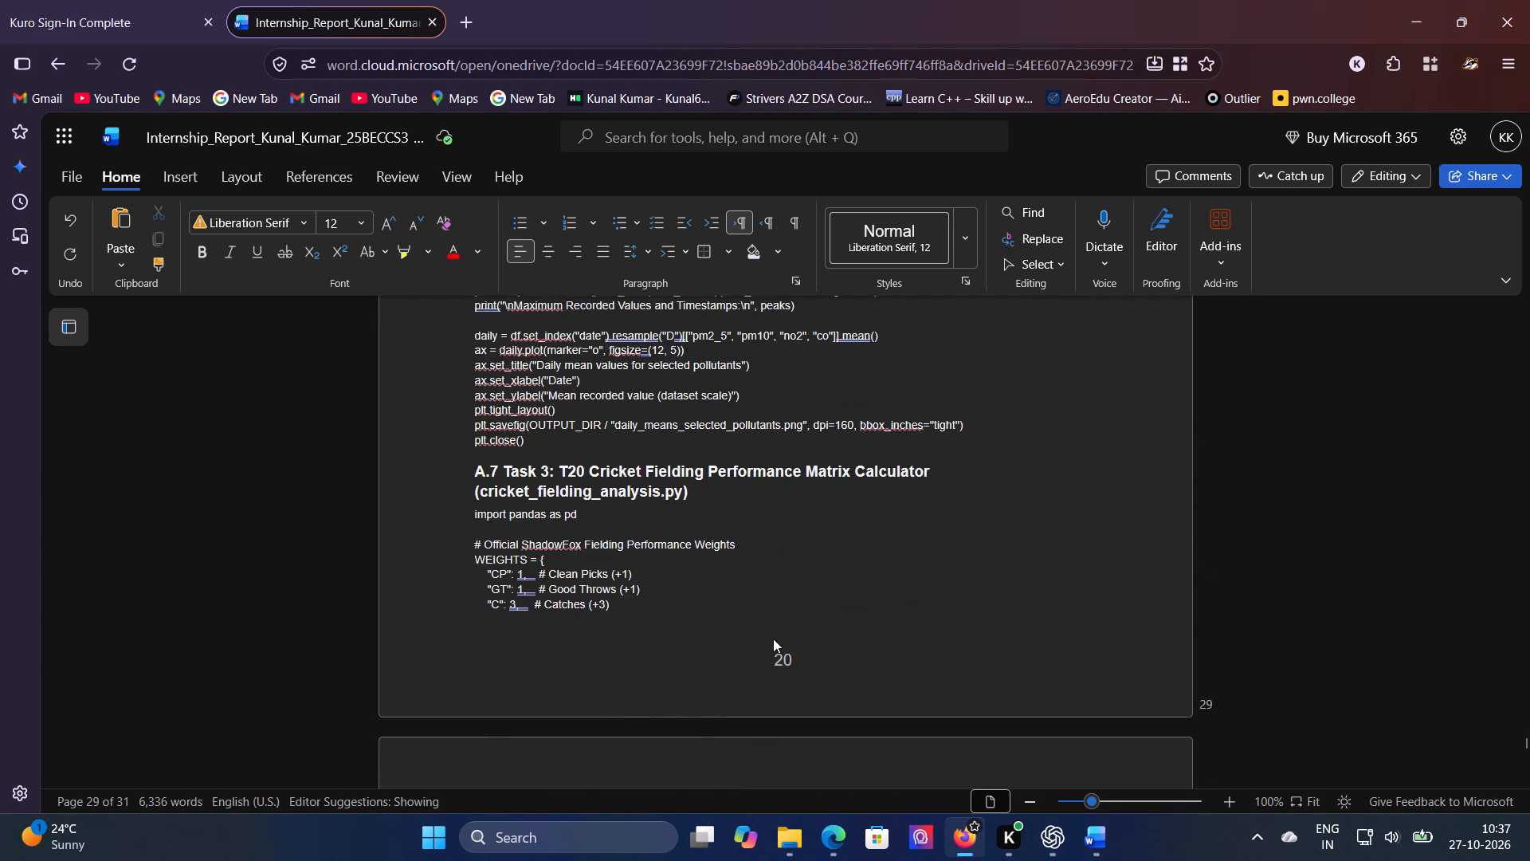
{"action": "scroll", "coordinate": [773, 639], "scroll_direction": "down", "scroll_amount": 3}
{"action": "scroll", "coordinate": [773, 639], "scroll_direction": "up", "scroll_amount": 3}
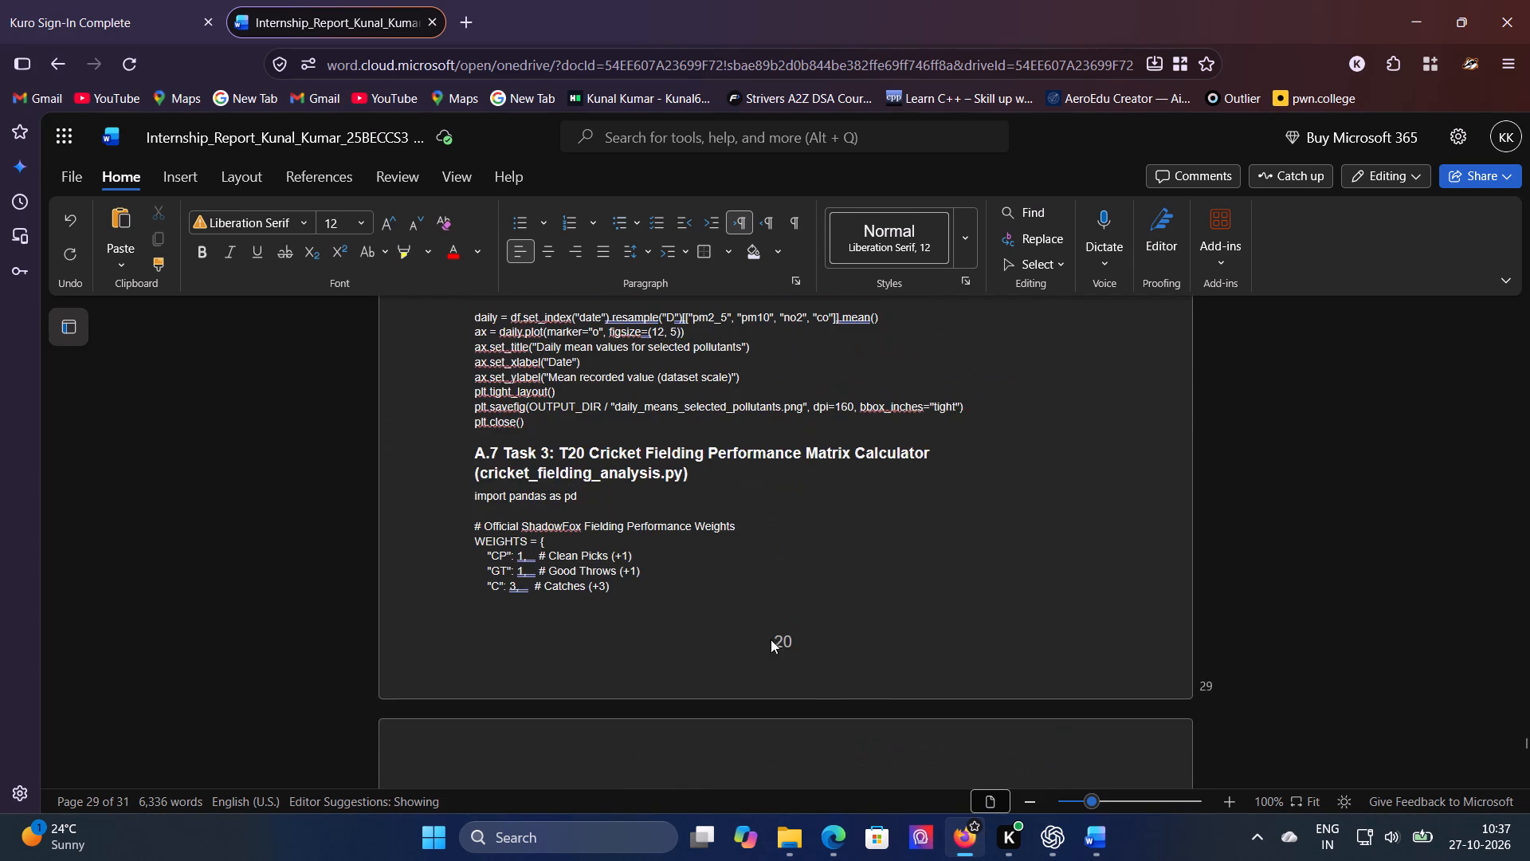
{"action": "scroll", "coordinate": [724, 635], "scroll_direction": "down", "scroll_amount": 10}
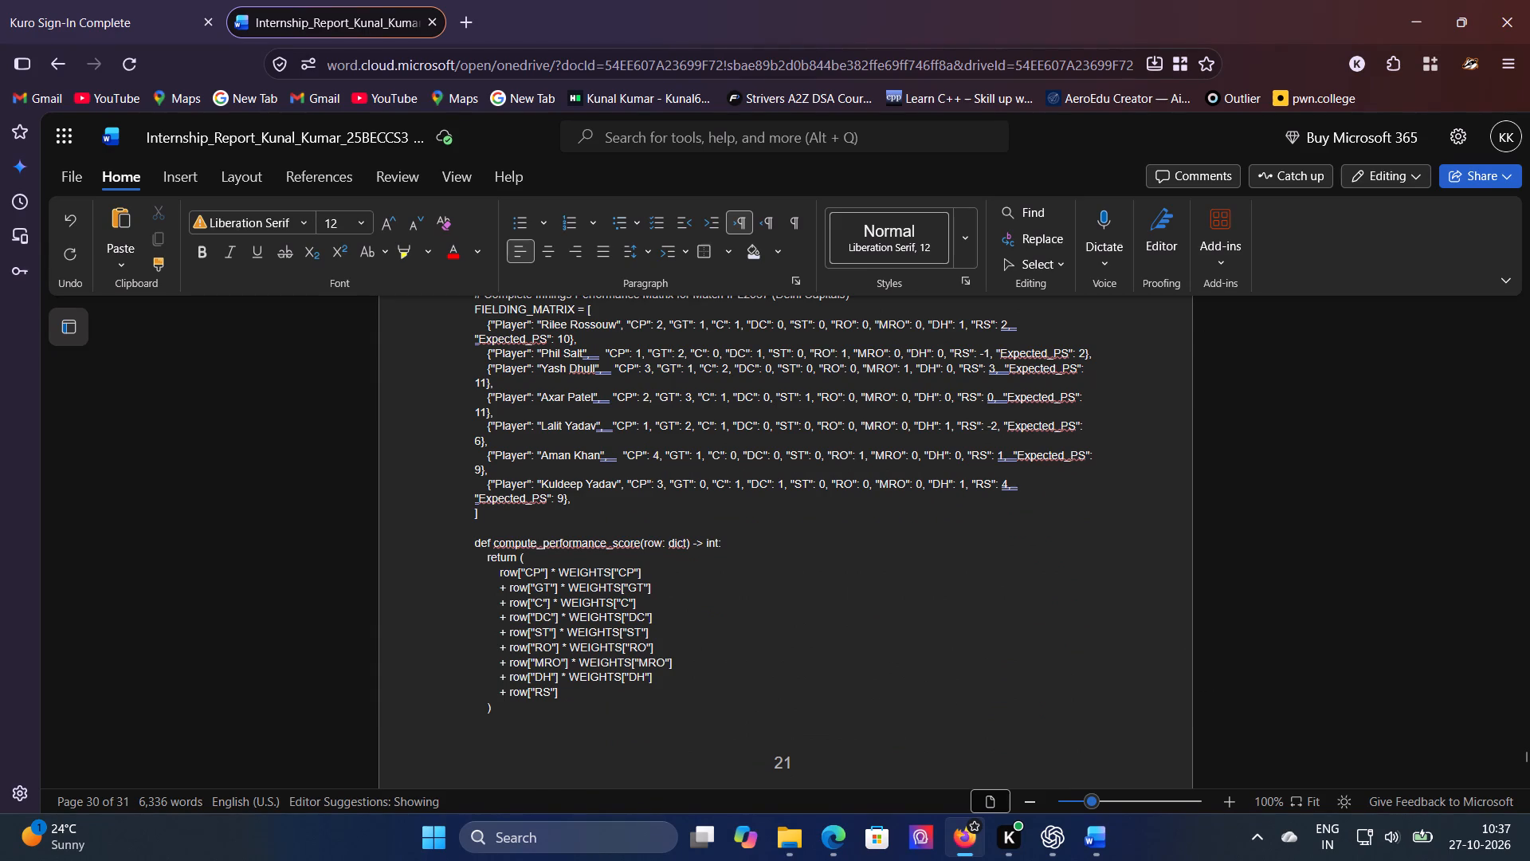
Delete the FIELDING_MATRIX block from the A.7 code, including its "Complete Innings Performance Matrix" comment.
{"action": "scroll", "coordinate": [665, 664], "scroll_direction": "up", "scroll_amount": 2}
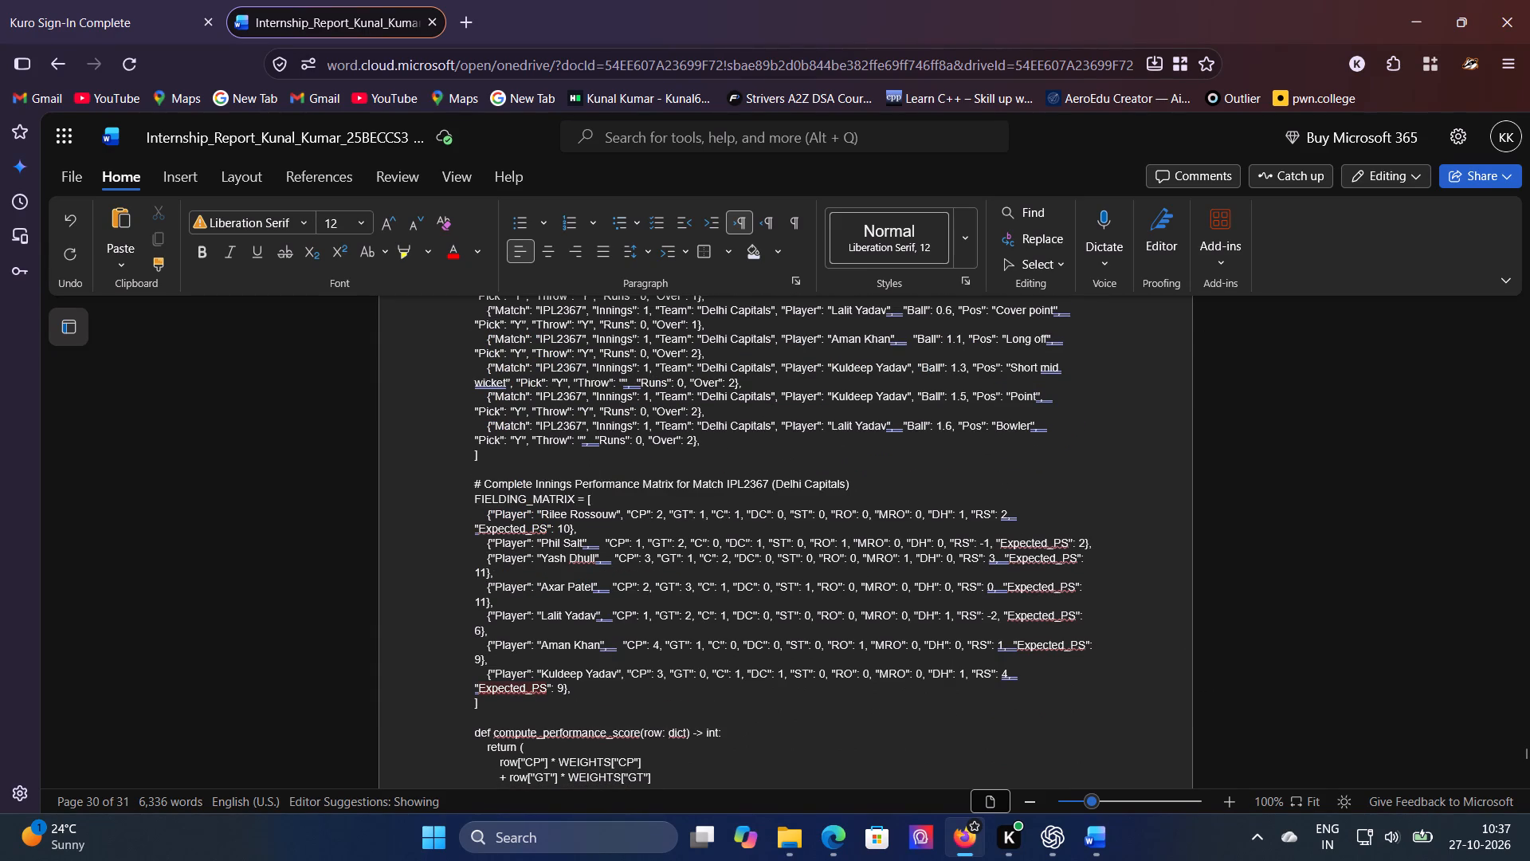
{"action": "left_click_drag", "start_coordinate": [503, 706], "coordinate": [444, 481]}
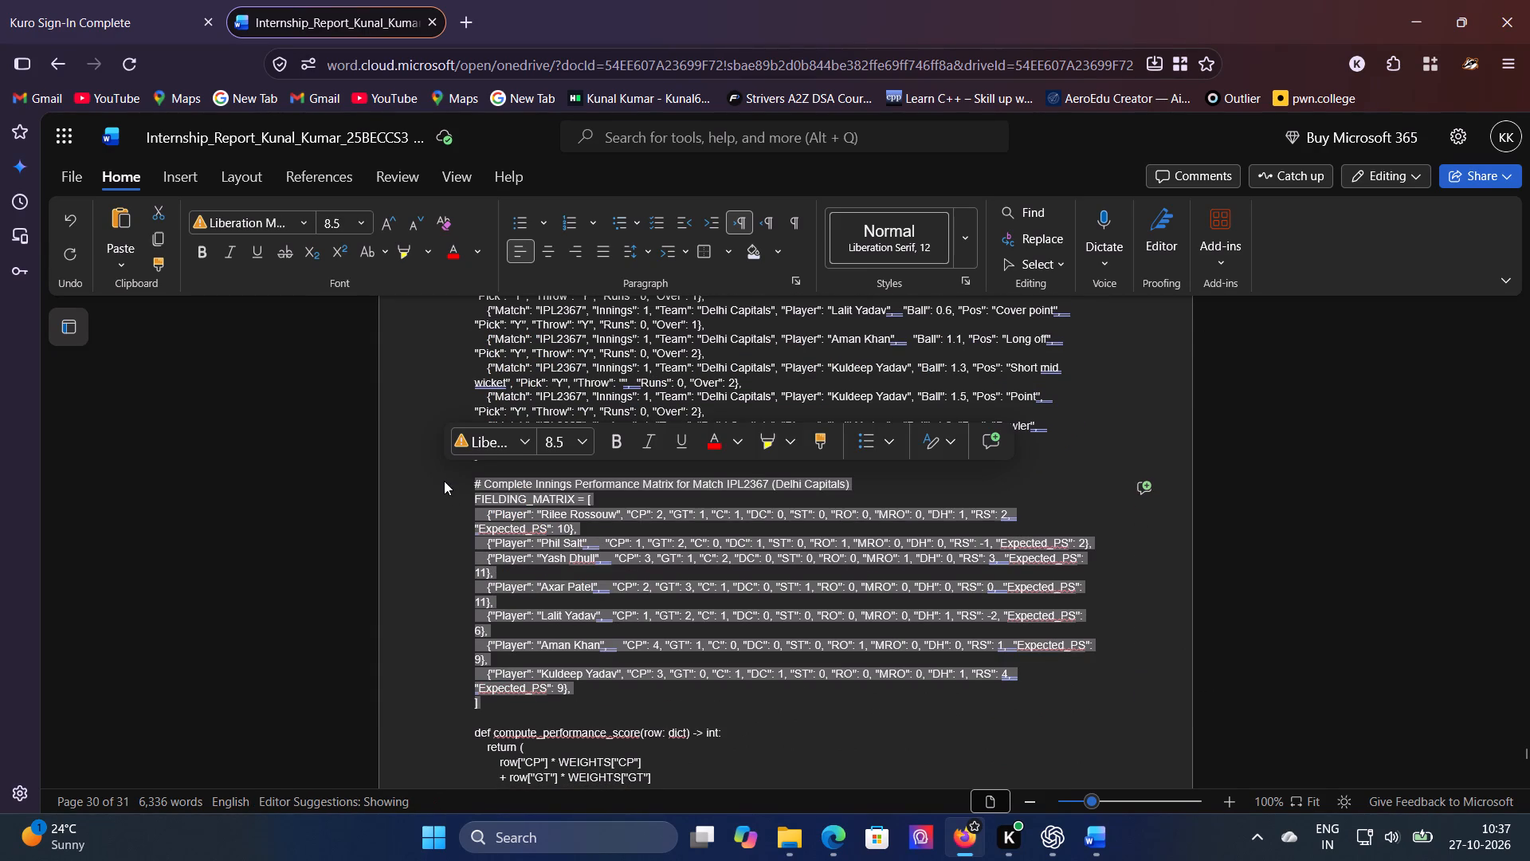
{"action": "key", "text": "BackSpace"}
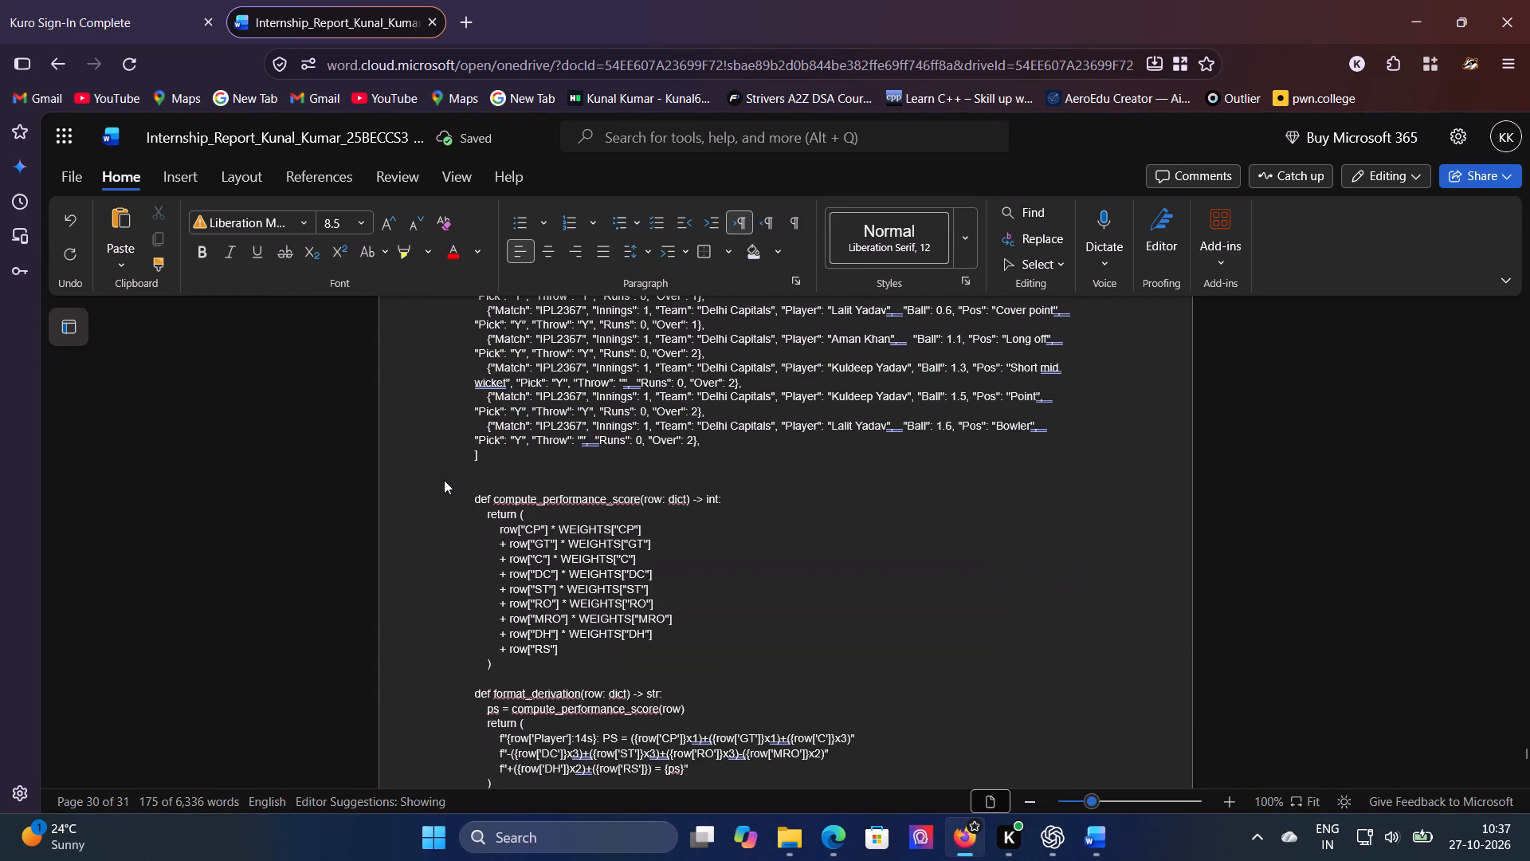
Delete the BALL_LOG block and its comment from the A.7 code, together with the "DH" weight line and closing brace above it.
{"action": "scroll", "coordinate": [621, 480], "scroll_direction": "up", "scroll_amount": 3}
{"action": "left_click_drag", "start_coordinate": [499, 755], "coordinate": [498, 754]}
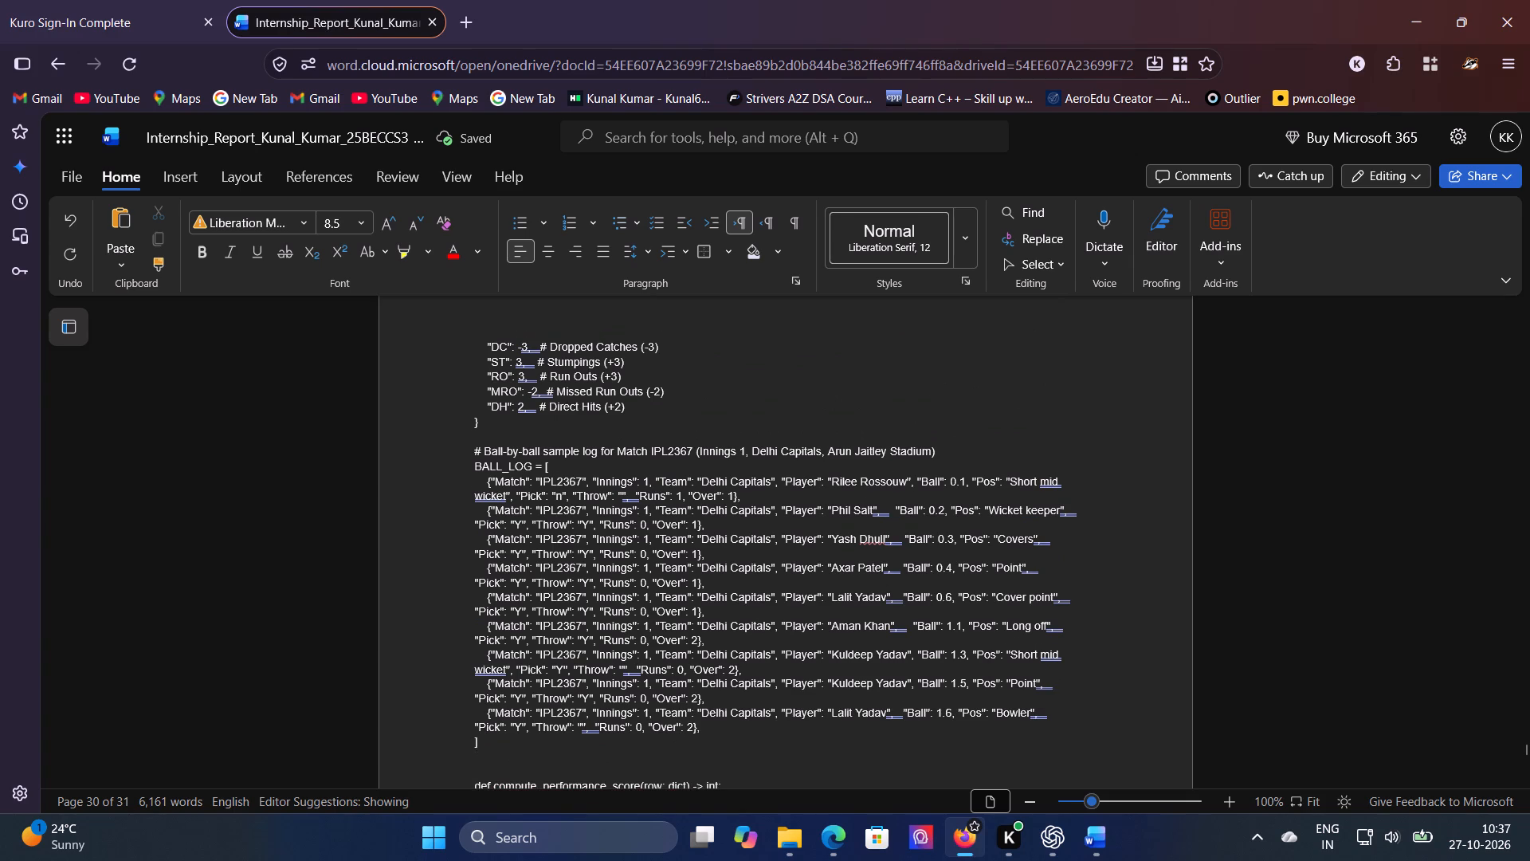
{"action": "left_click_drag", "start_coordinate": [498, 754], "coordinate": [464, 403]}
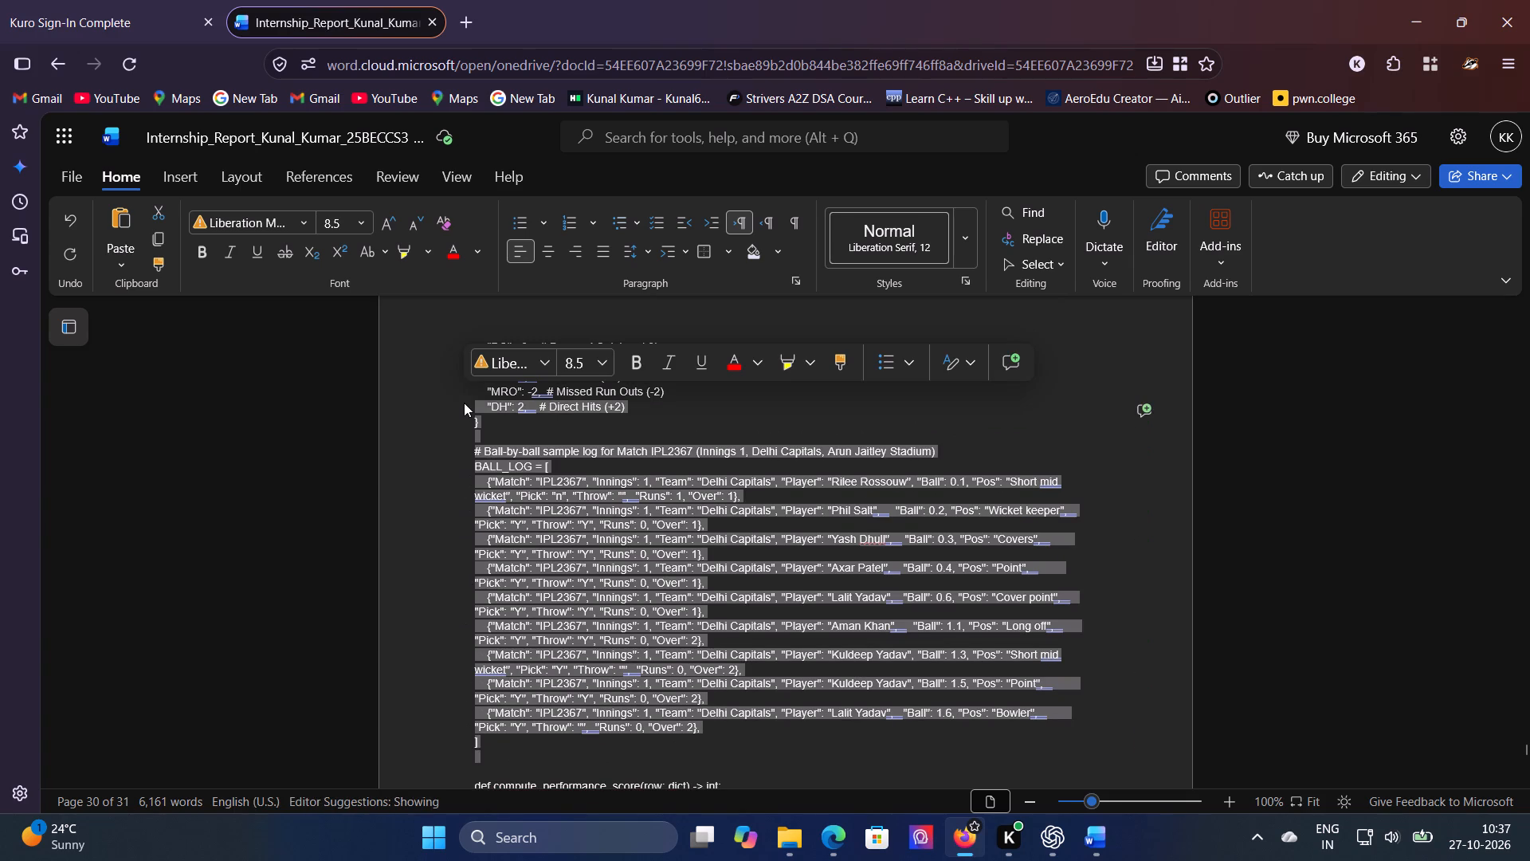
{"action": "key", "text": "BackSpace"}
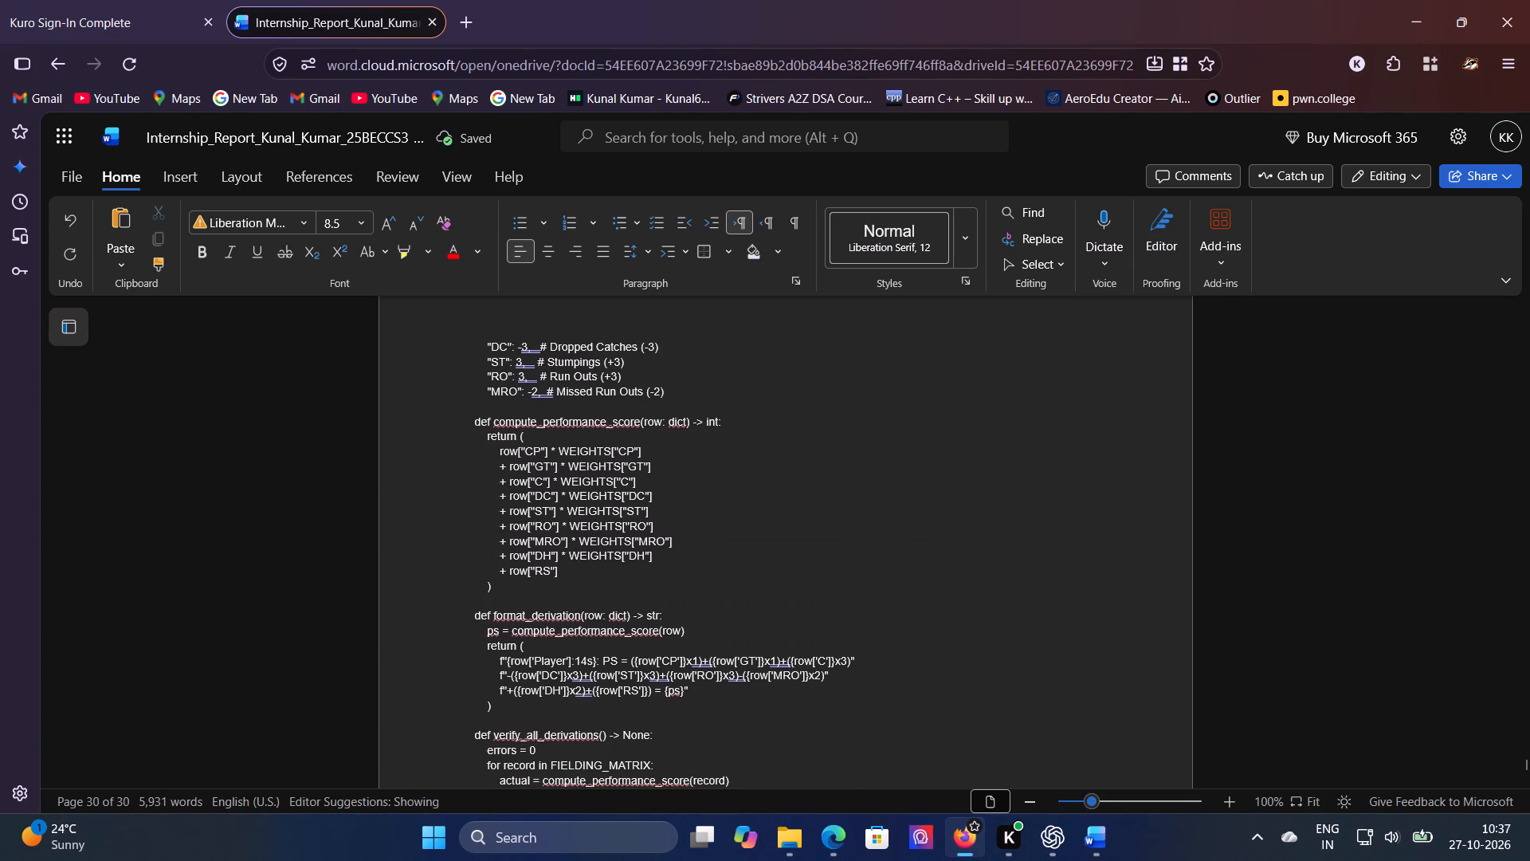
Delete the "DC", "ST", "RO" and "MRO" weight lines from the A.7 code.
{"action": "scroll", "coordinate": [767, 557], "scroll_direction": "up", "scroll_amount": 3}
{"action": "scroll", "coordinate": [747, 620], "scroll_direction": "up", "scroll_amount": 2}
{"action": "scroll", "coordinate": [747, 620], "scroll_direction": "down", "scroll_amount": 1}
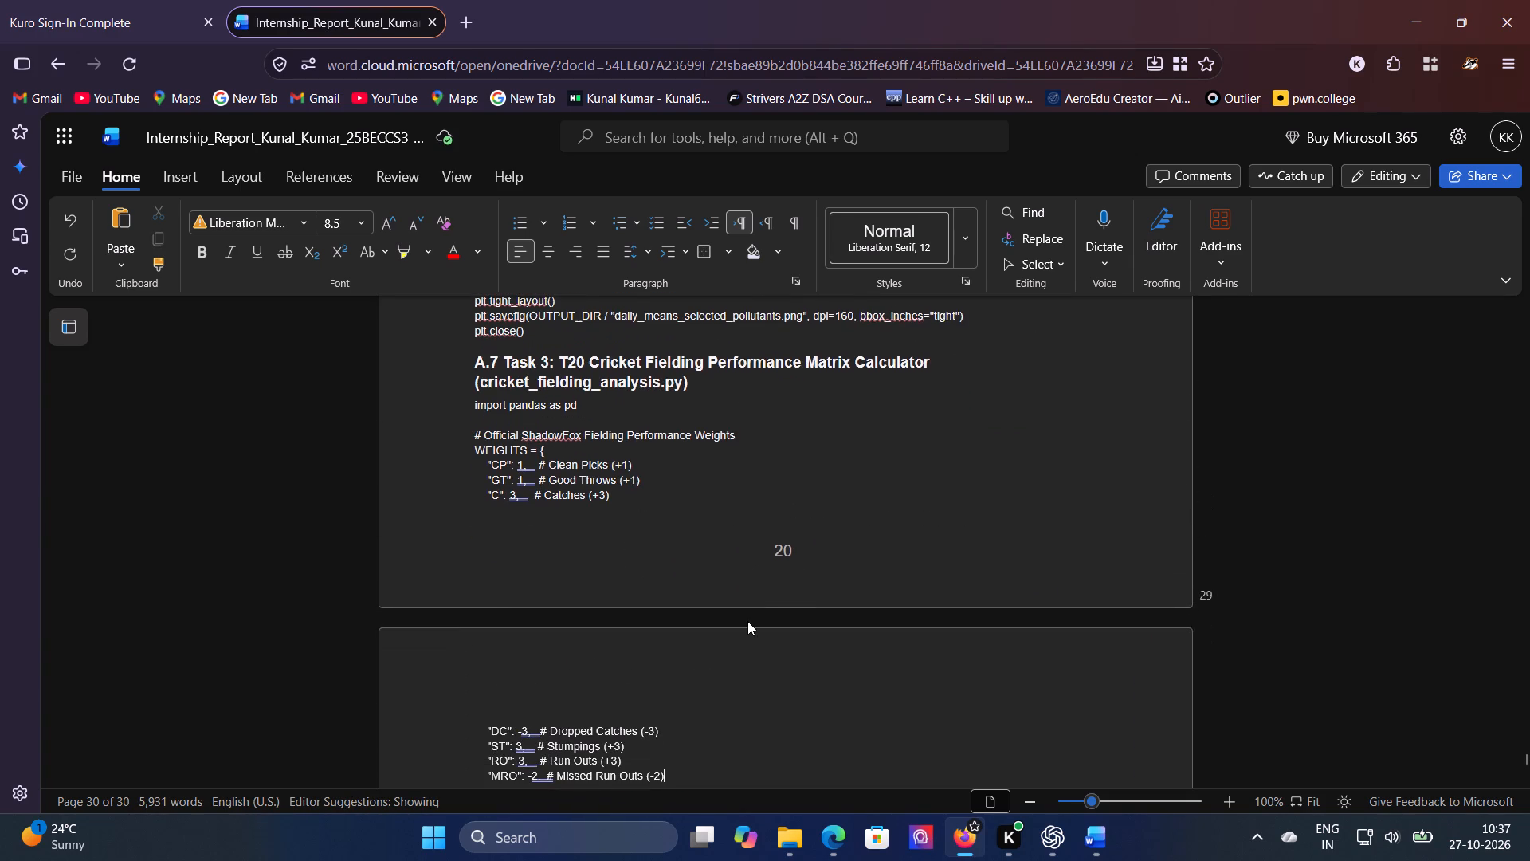
{"action": "scroll", "coordinate": [670, 731], "scroll_direction": "down", "scroll_amount": 2}
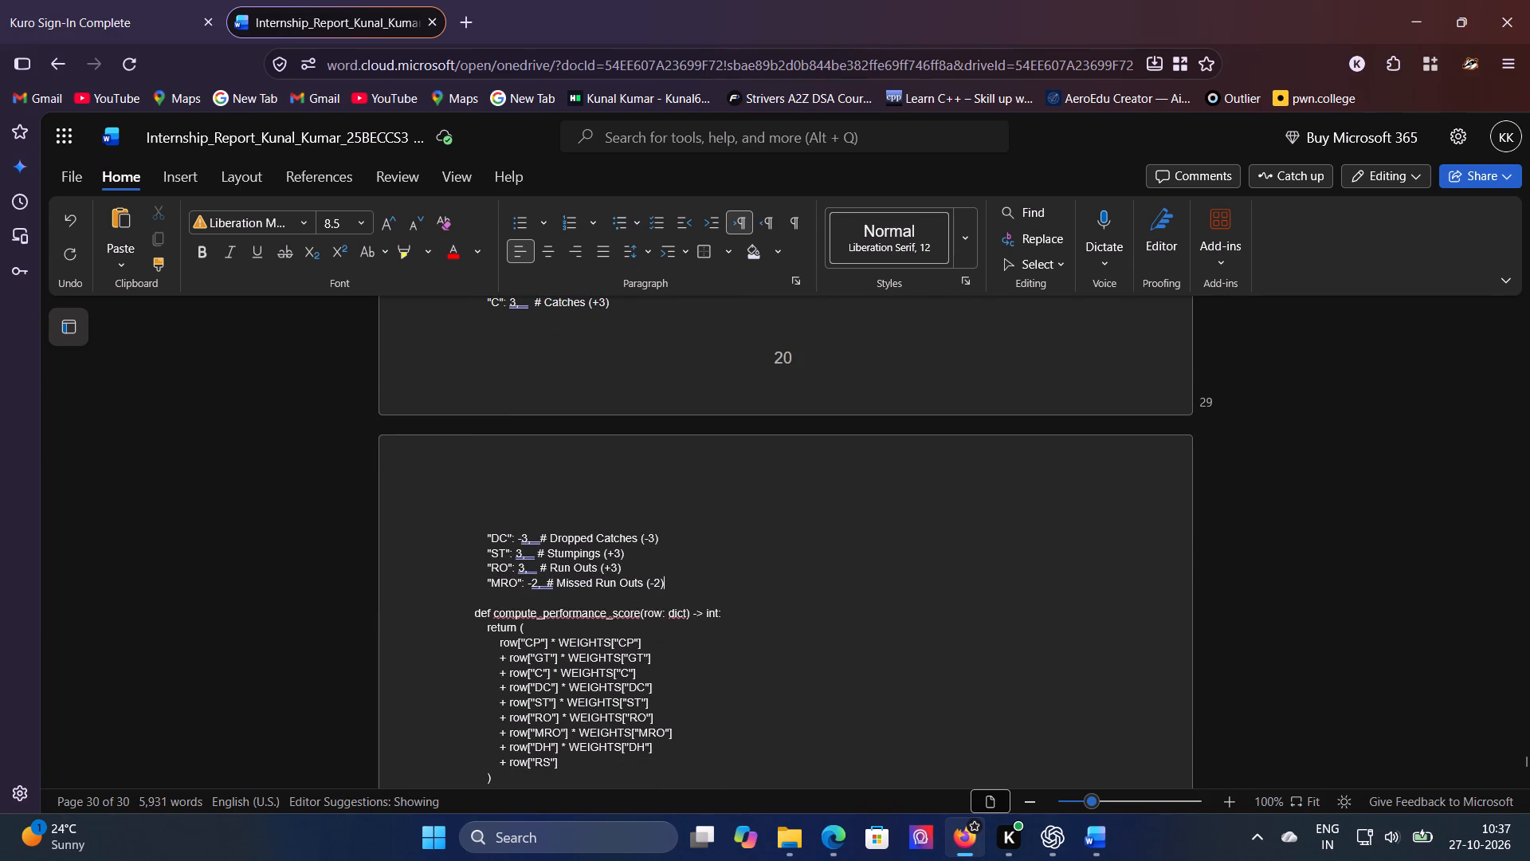
{"action": "left_click_drag", "start_coordinate": [678, 579], "coordinate": [528, 554]}
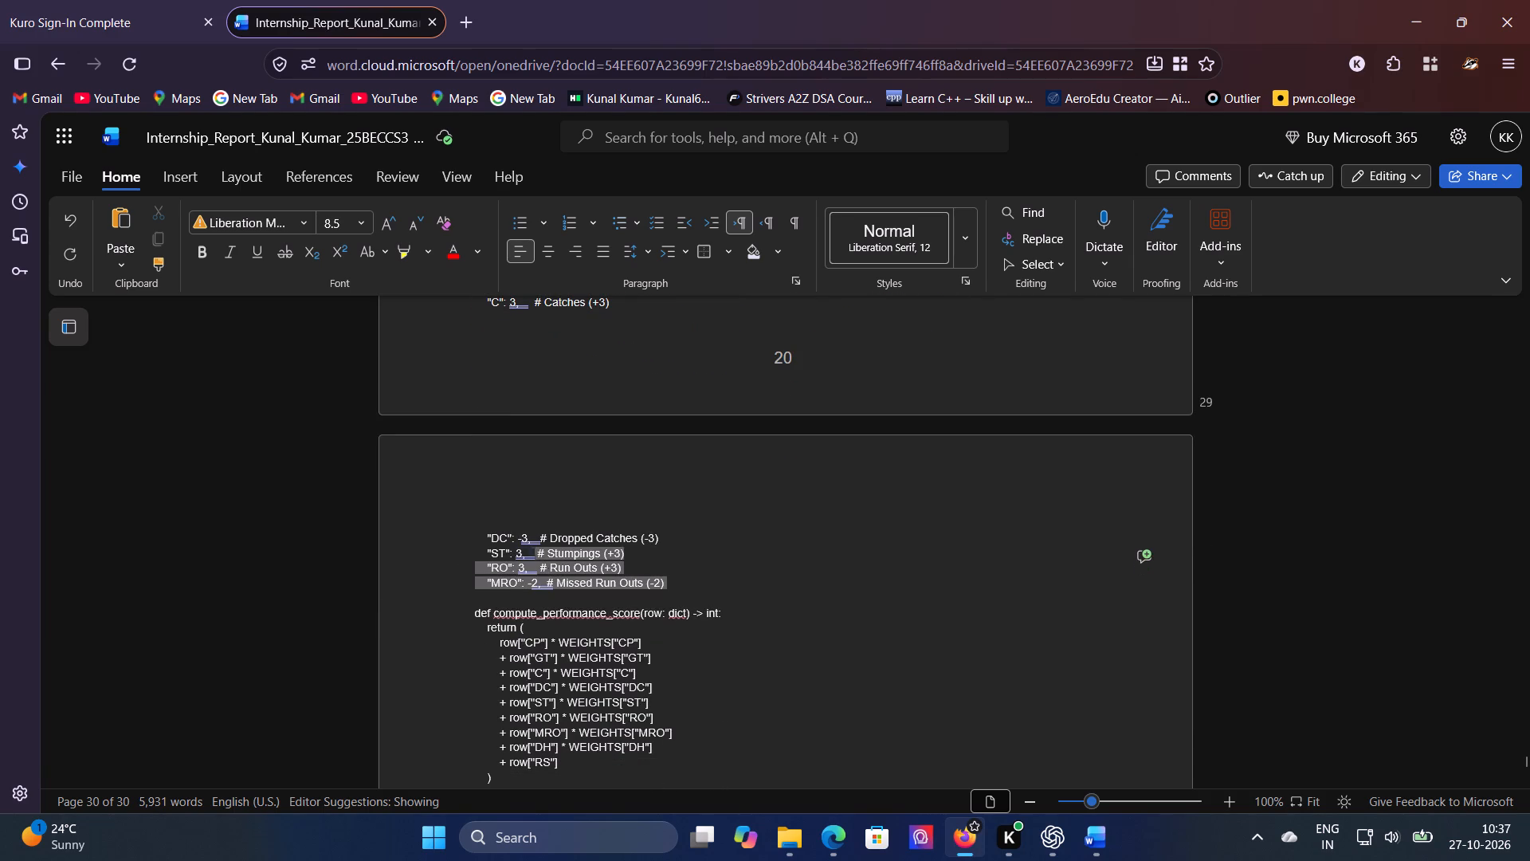
{"action": "left_click_drag", "start_coordinate": [528, 554], "coordinate": [488, 536]}
{"action": "key", "text": "BackSpace"}
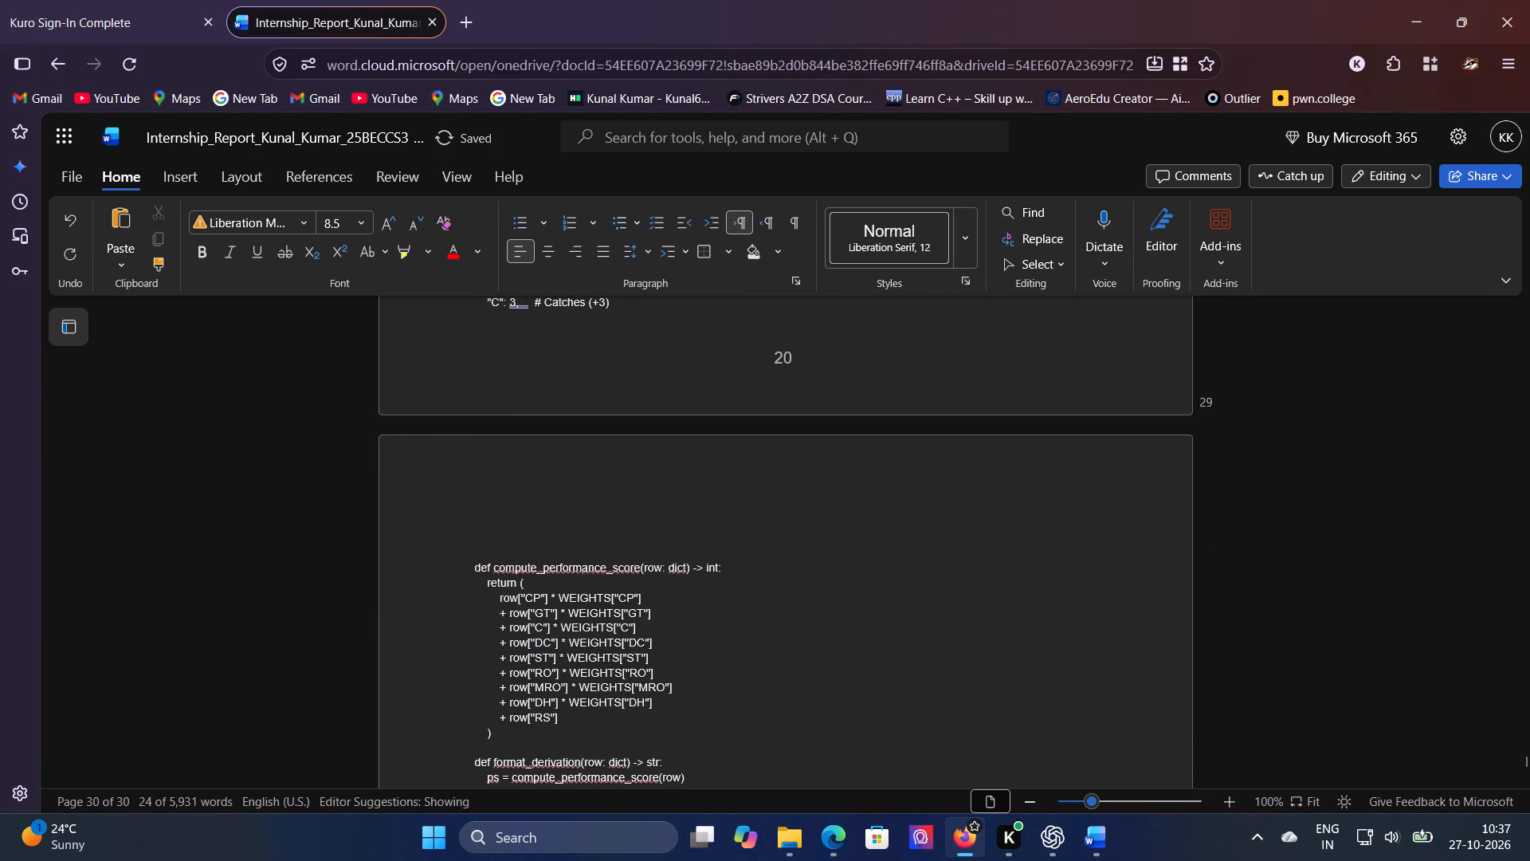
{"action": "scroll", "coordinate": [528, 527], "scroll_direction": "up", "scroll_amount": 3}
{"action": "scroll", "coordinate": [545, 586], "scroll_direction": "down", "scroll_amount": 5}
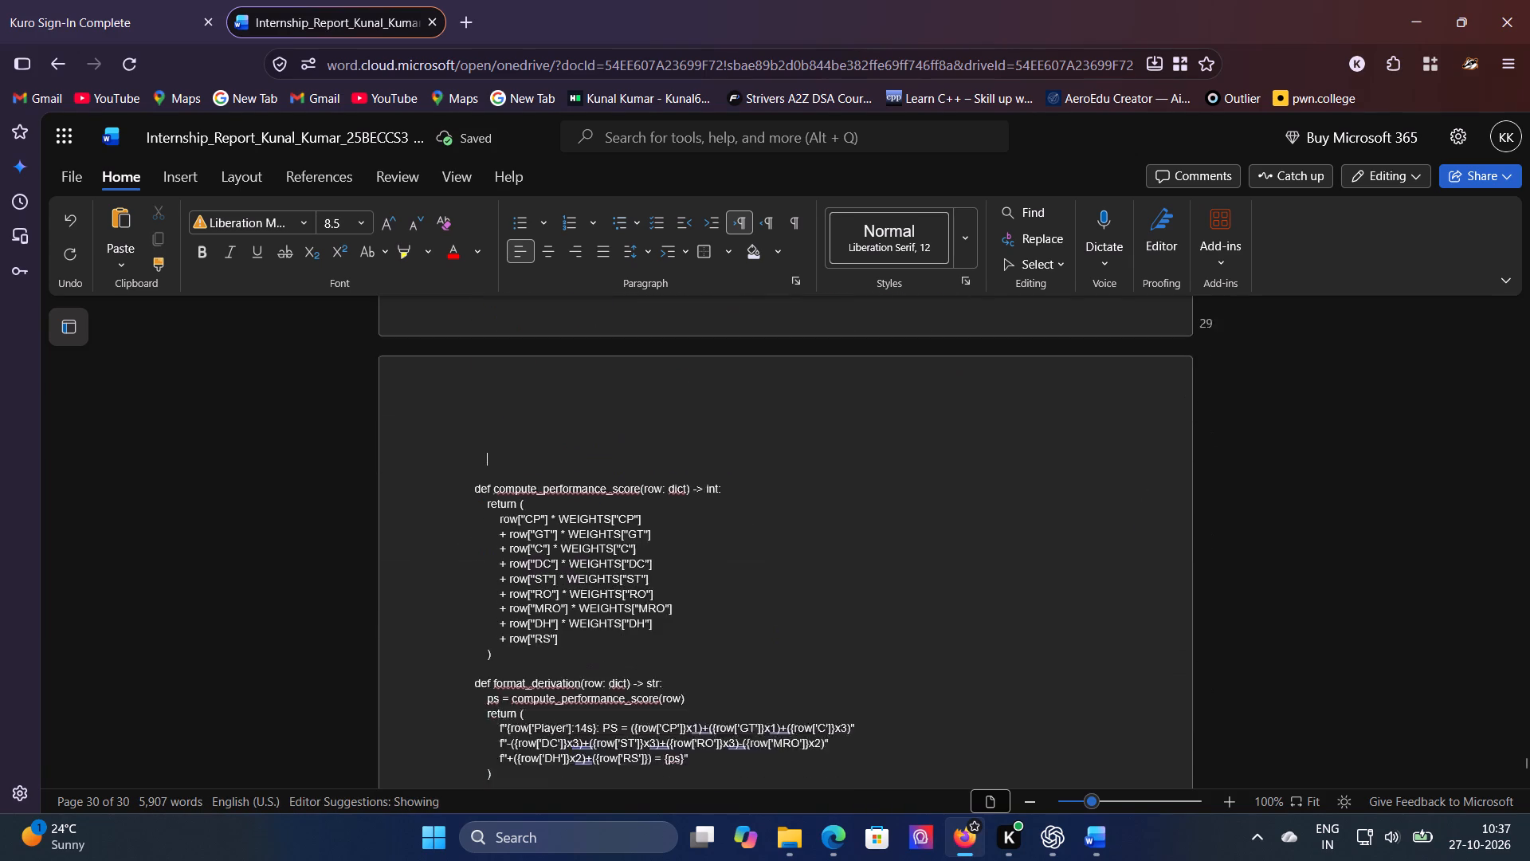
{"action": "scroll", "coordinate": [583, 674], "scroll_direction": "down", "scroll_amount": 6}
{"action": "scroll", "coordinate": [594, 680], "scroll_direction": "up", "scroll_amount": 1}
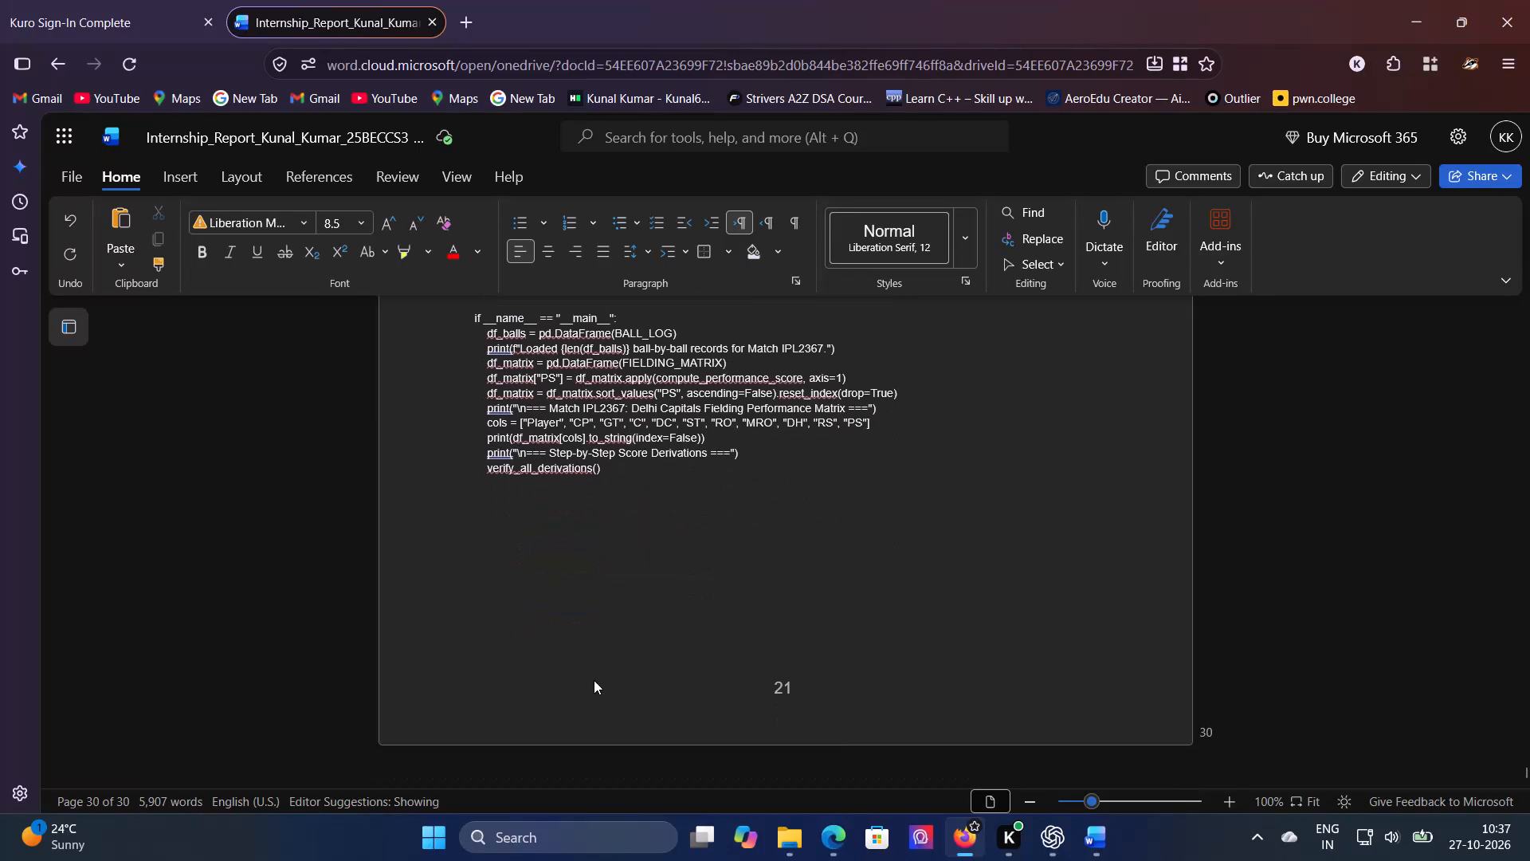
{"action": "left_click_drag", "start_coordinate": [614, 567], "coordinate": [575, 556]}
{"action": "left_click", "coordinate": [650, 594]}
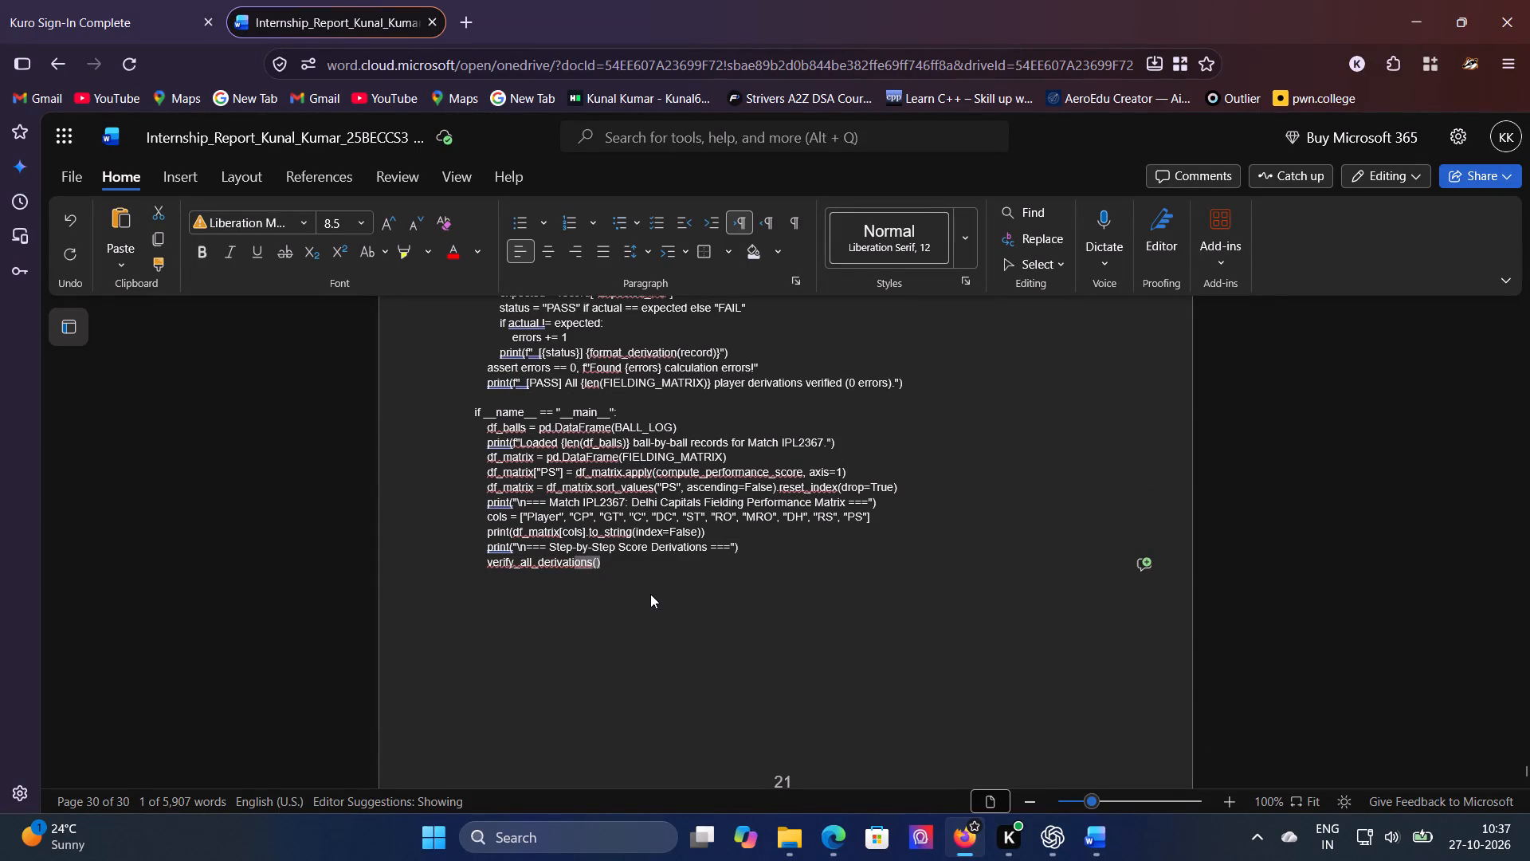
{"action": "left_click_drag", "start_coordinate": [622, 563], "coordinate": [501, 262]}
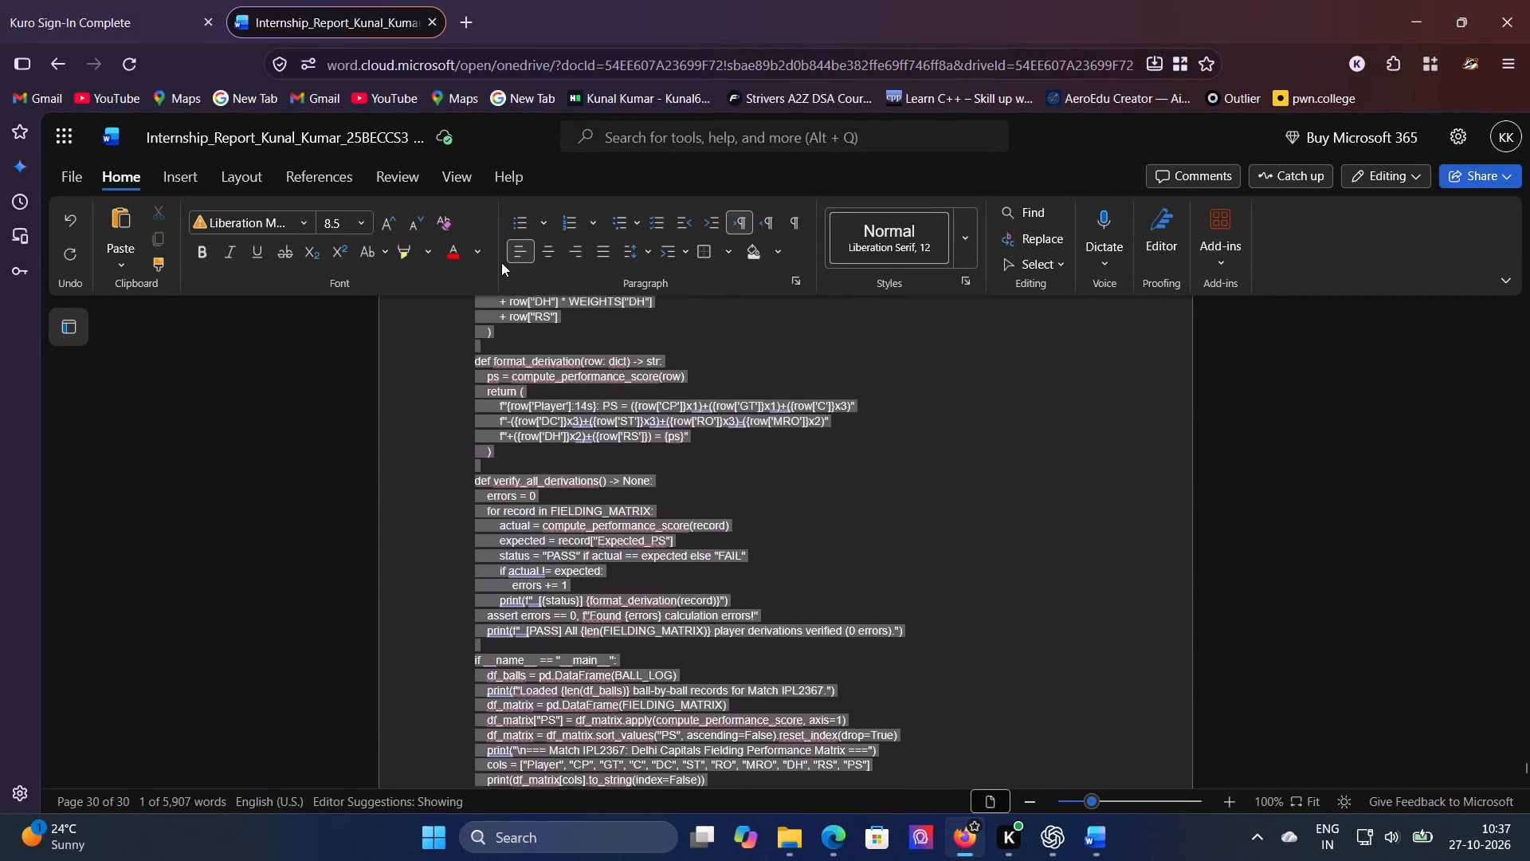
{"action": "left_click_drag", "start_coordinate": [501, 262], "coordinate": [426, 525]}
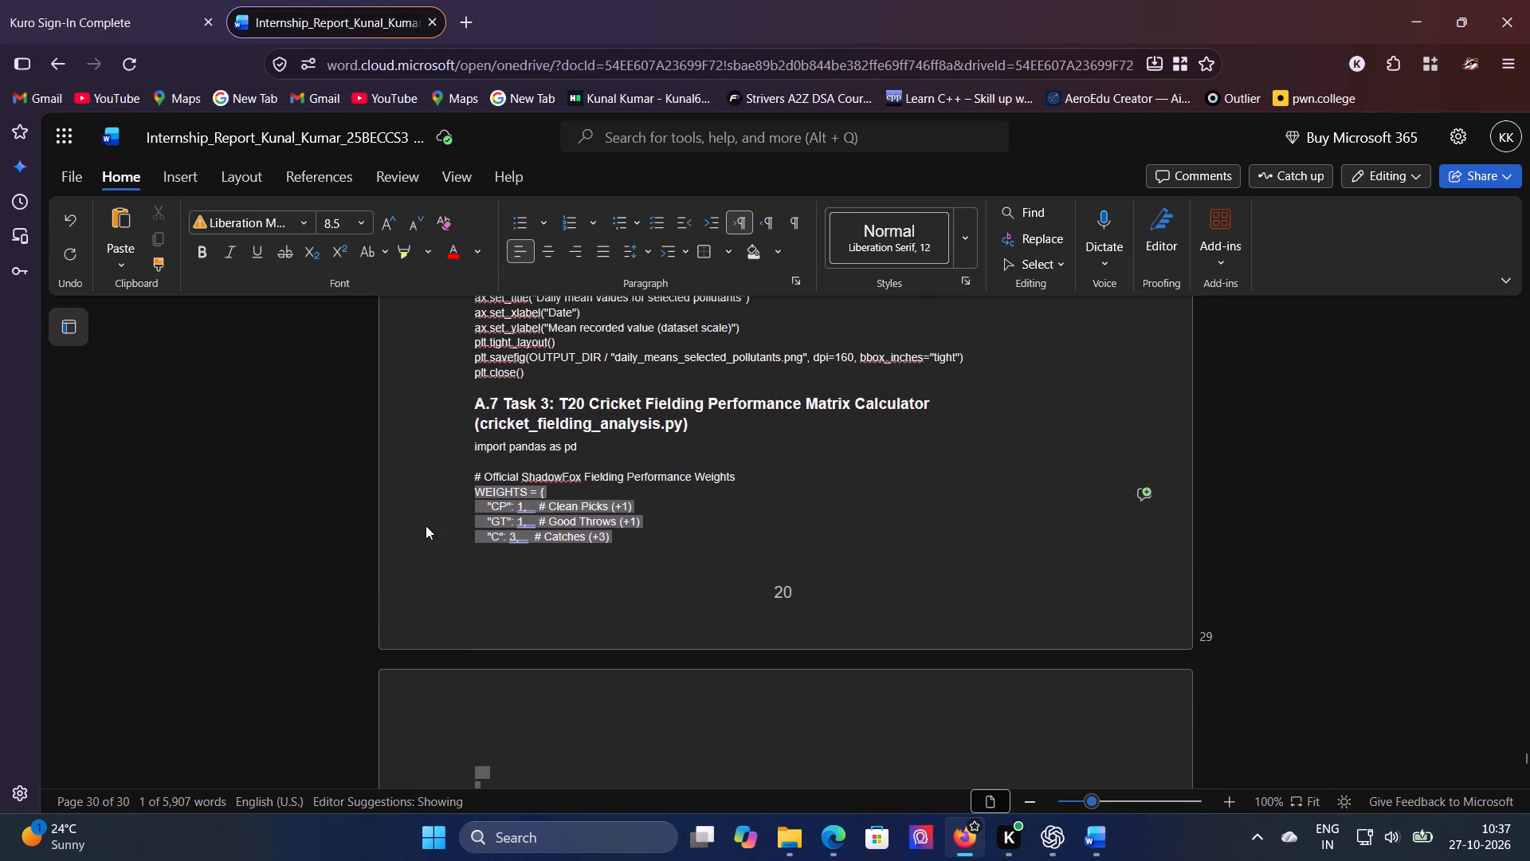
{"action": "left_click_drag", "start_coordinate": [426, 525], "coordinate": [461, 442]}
Delete the "A.7 Task 3: T20 Cricket Fielding Performance Matrix Calculator (cricket_fielding_analysis.py)" heading, the pandas import and the remaining WEIGHTS lines.
{"action": "left_click_drag", "start_coordinate": [465, 434], "coordinate": [477, 398]}
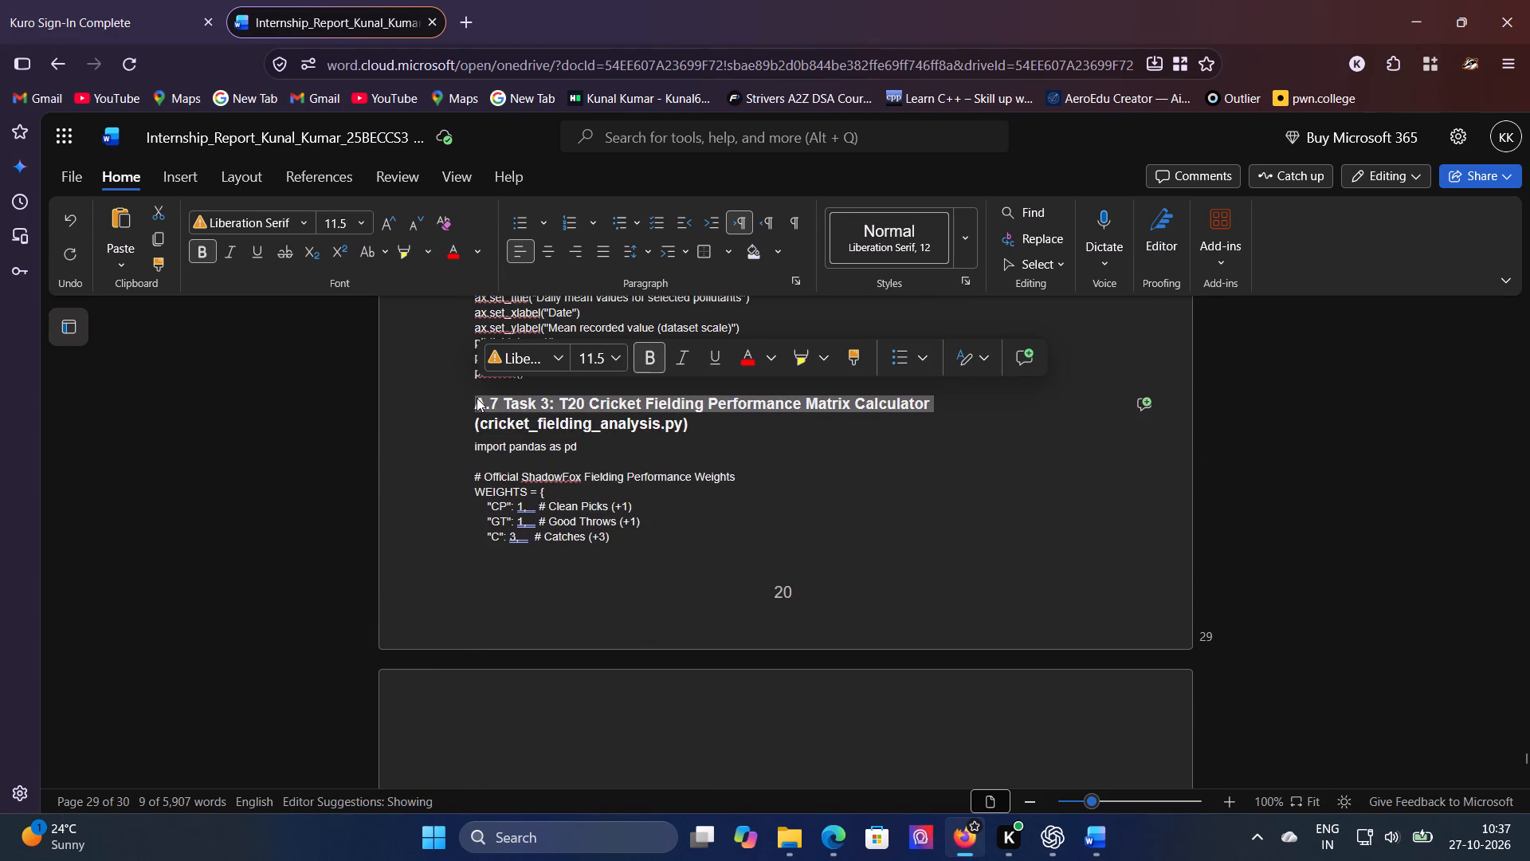
{"action": "key", "text": "BackSpace"}
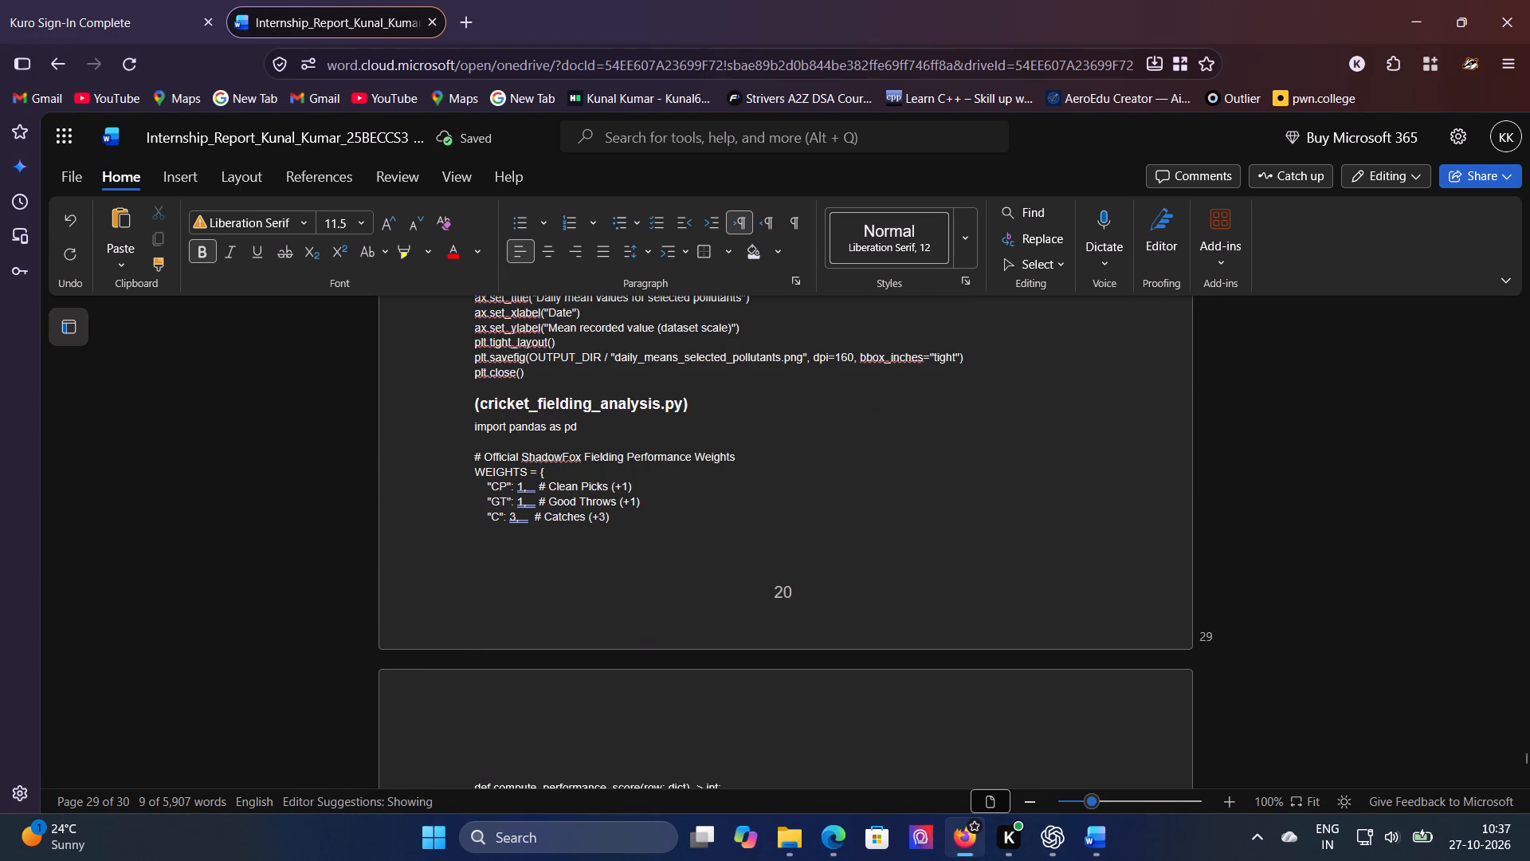
{"action": "left_click_drag", "start_coordinate": [624, 521], "coordinate": [481, 404]}
{"action": "key", "text": "BackSpace"}
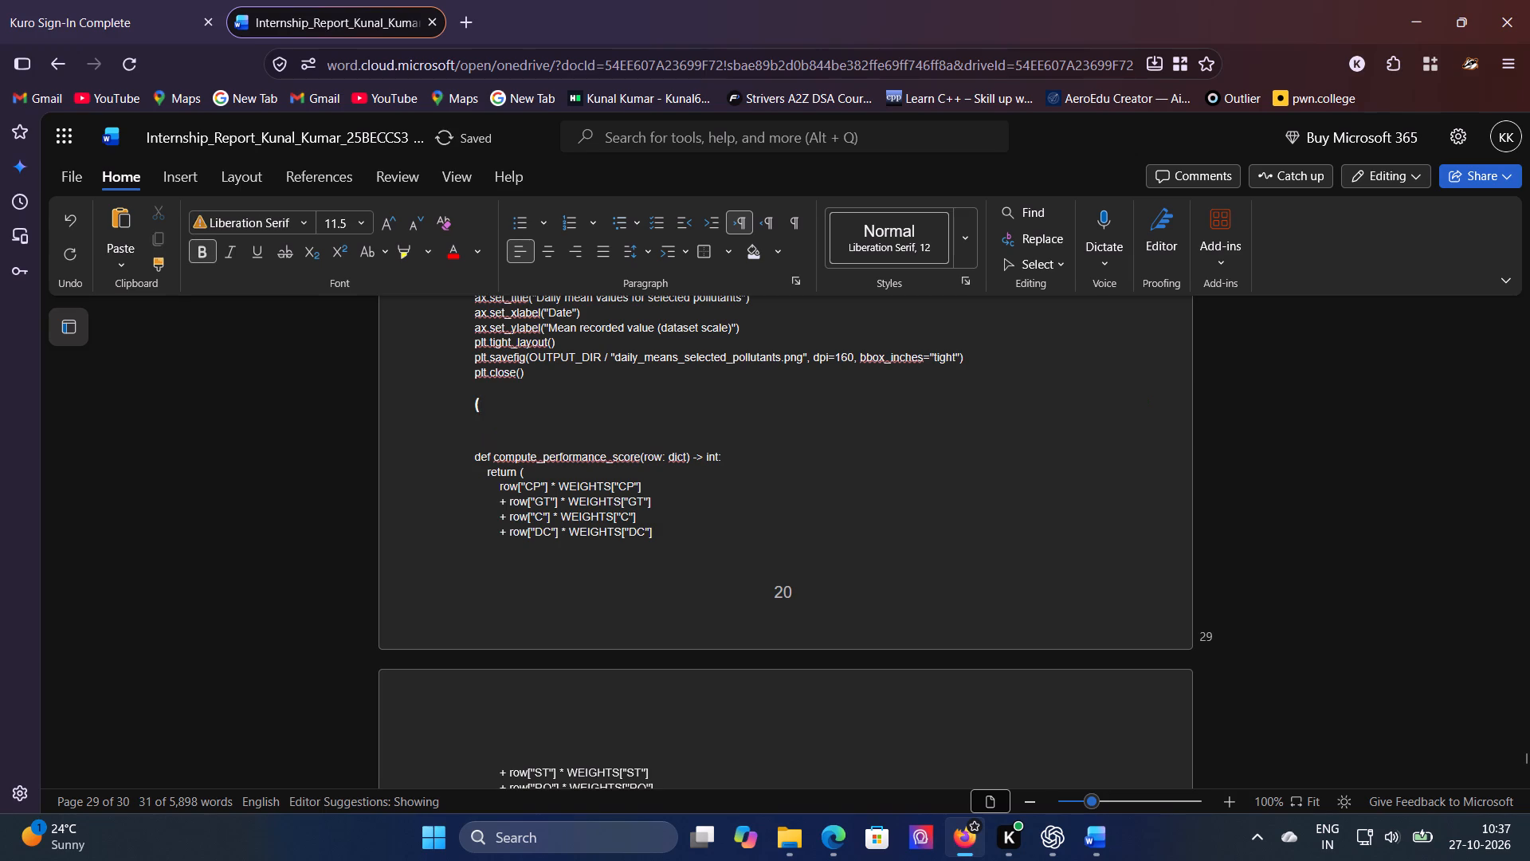
{"action": "key", "text": "BackSpace"}
Delete the whole compute_performance_score function from the remaining cricket code.
{"action": "left_click_drag", "start_coordinate": [665, 532], "coordinate": [622, 524]}
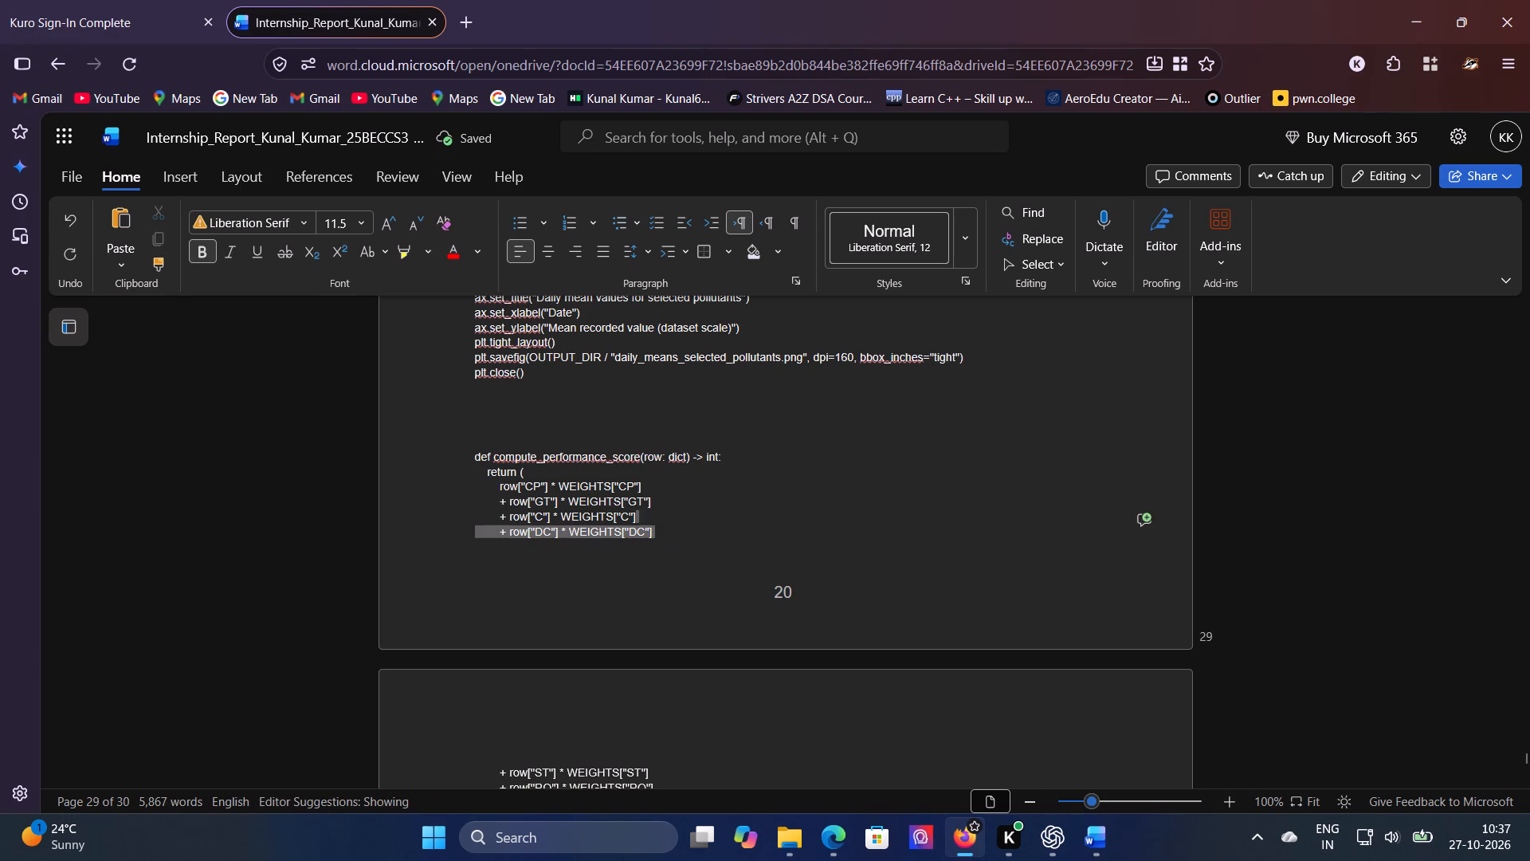
{"action": "left_click_drag", "start_coordinate": [622, 524], "coordinate": [475, 440]}
{"action": "key", "text": "BackSpace"}
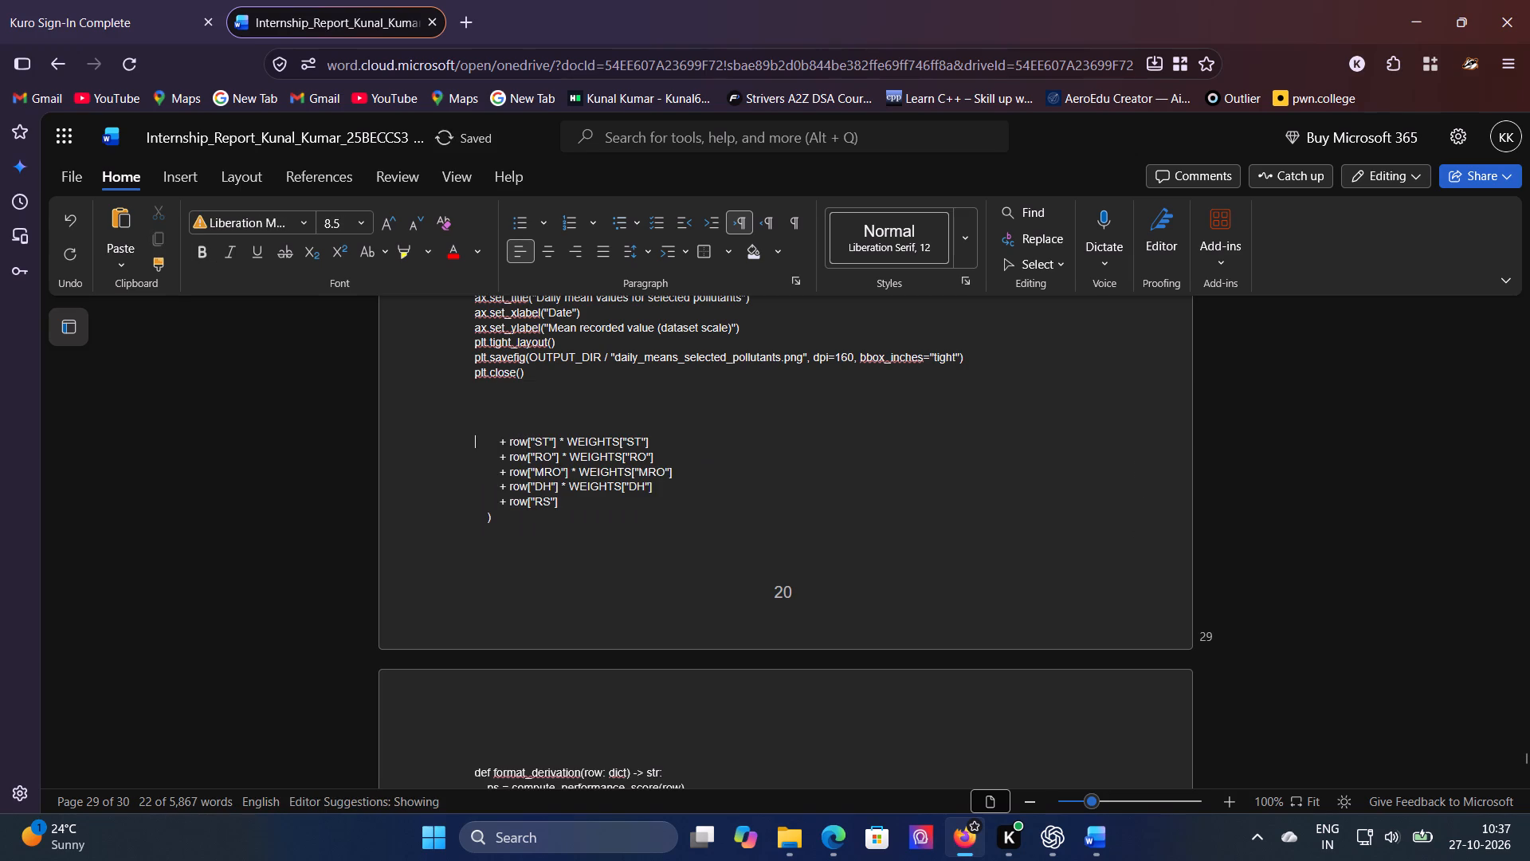
{"action": "scroll", "coordinate": [484, 437], "scroll_direction": "up", "scroll_amount": 1}
{"action": "left_click_drag", "start_coordinate": [513, 622], "coordinate": [474, 548]}
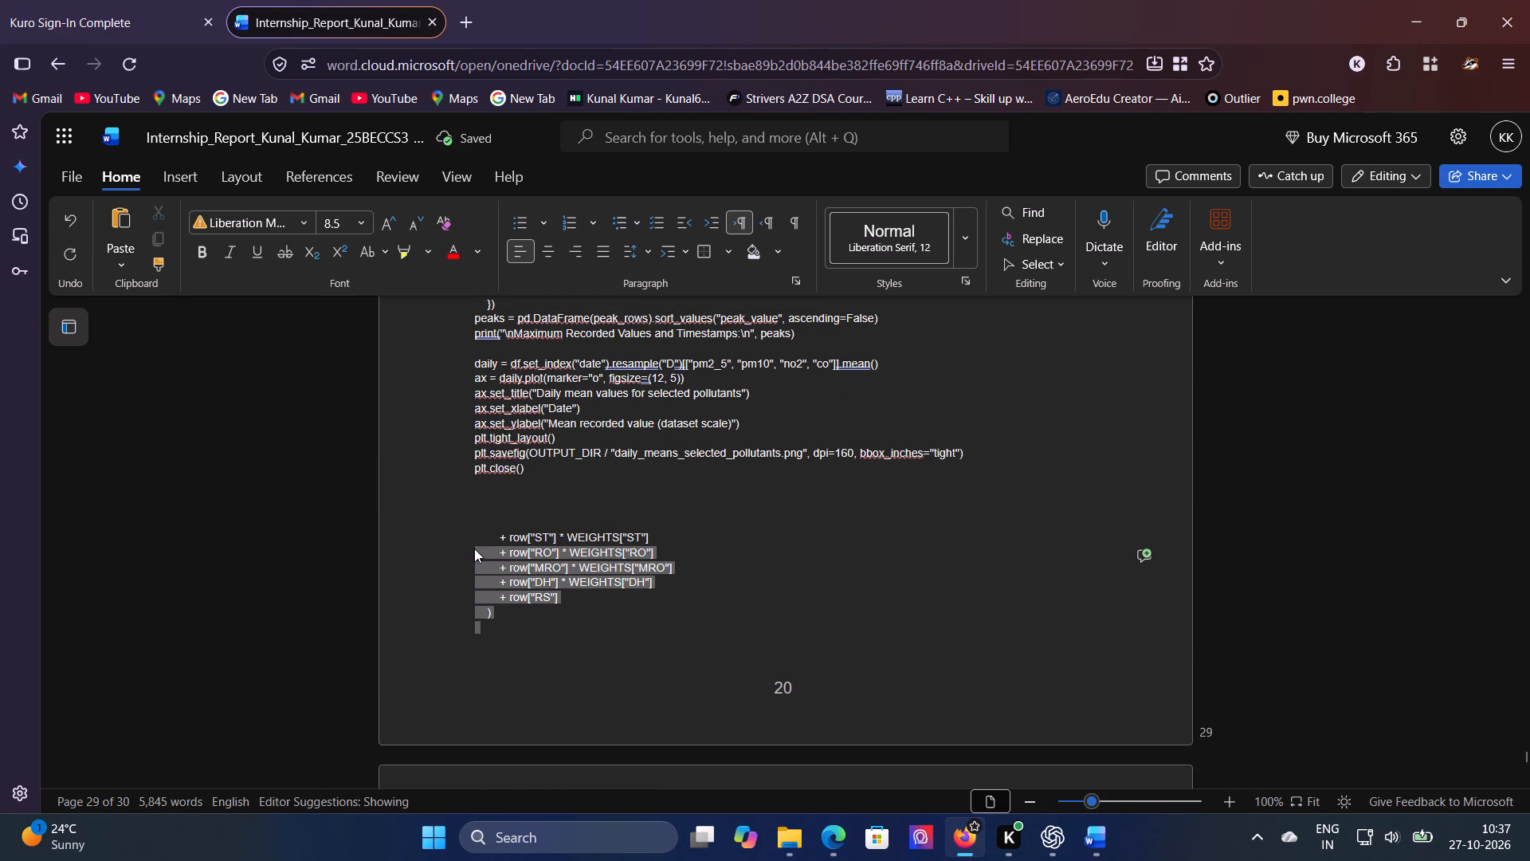
{"action": "left_click_drag", "start_coordinate": [474, 548], "coordinate": [481, 529]}
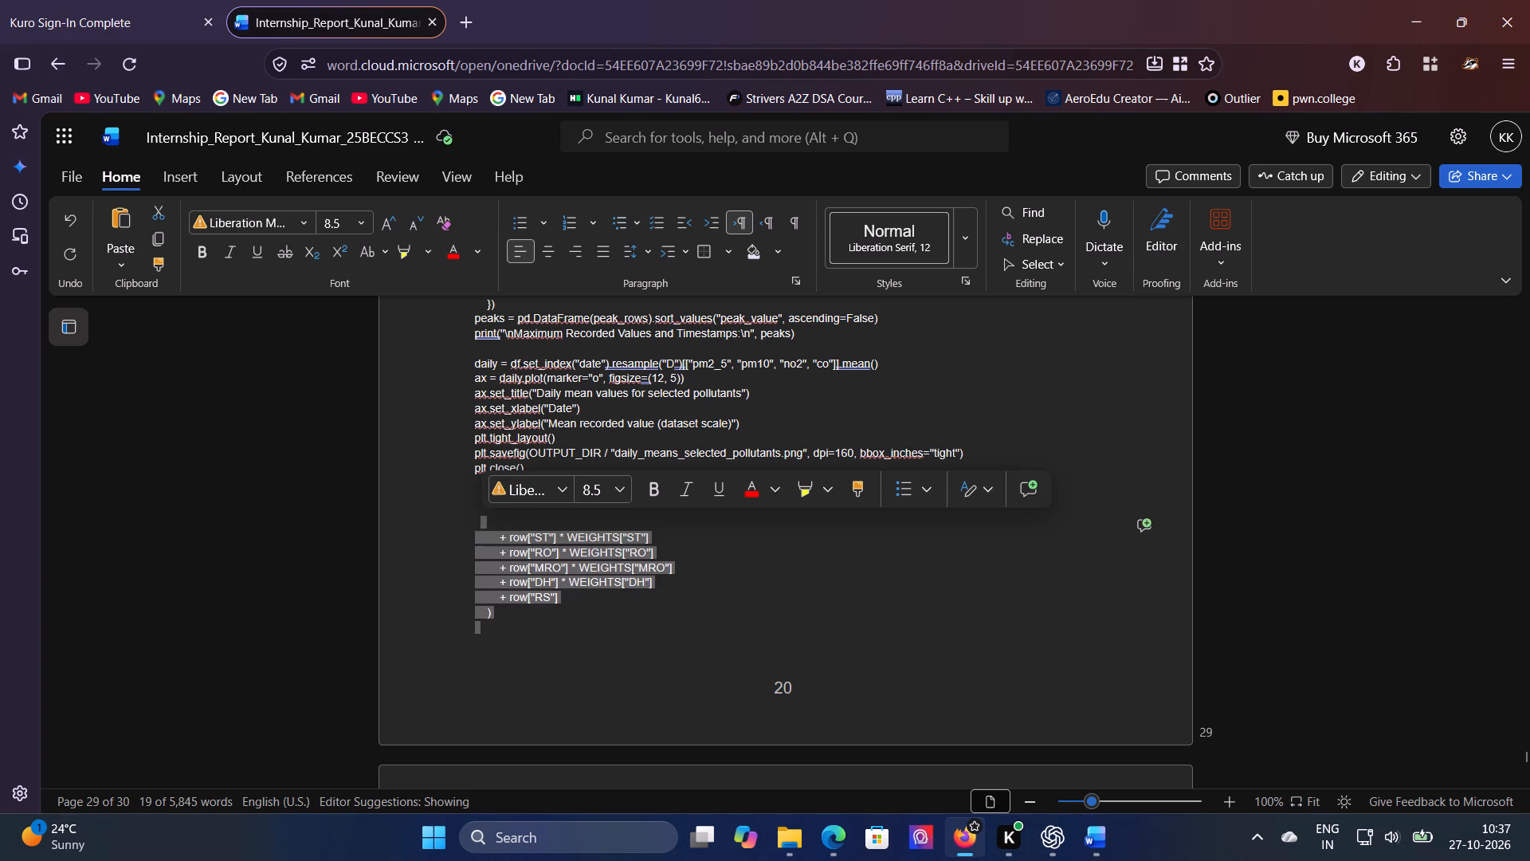
{"action": "key", "text": "BackSpace"}
Delete the format_derivation function from the remaining cricket code.
{"action": "left_click_drag", "start_coordinate": [510, 627], "coordinate": [477, 571]}
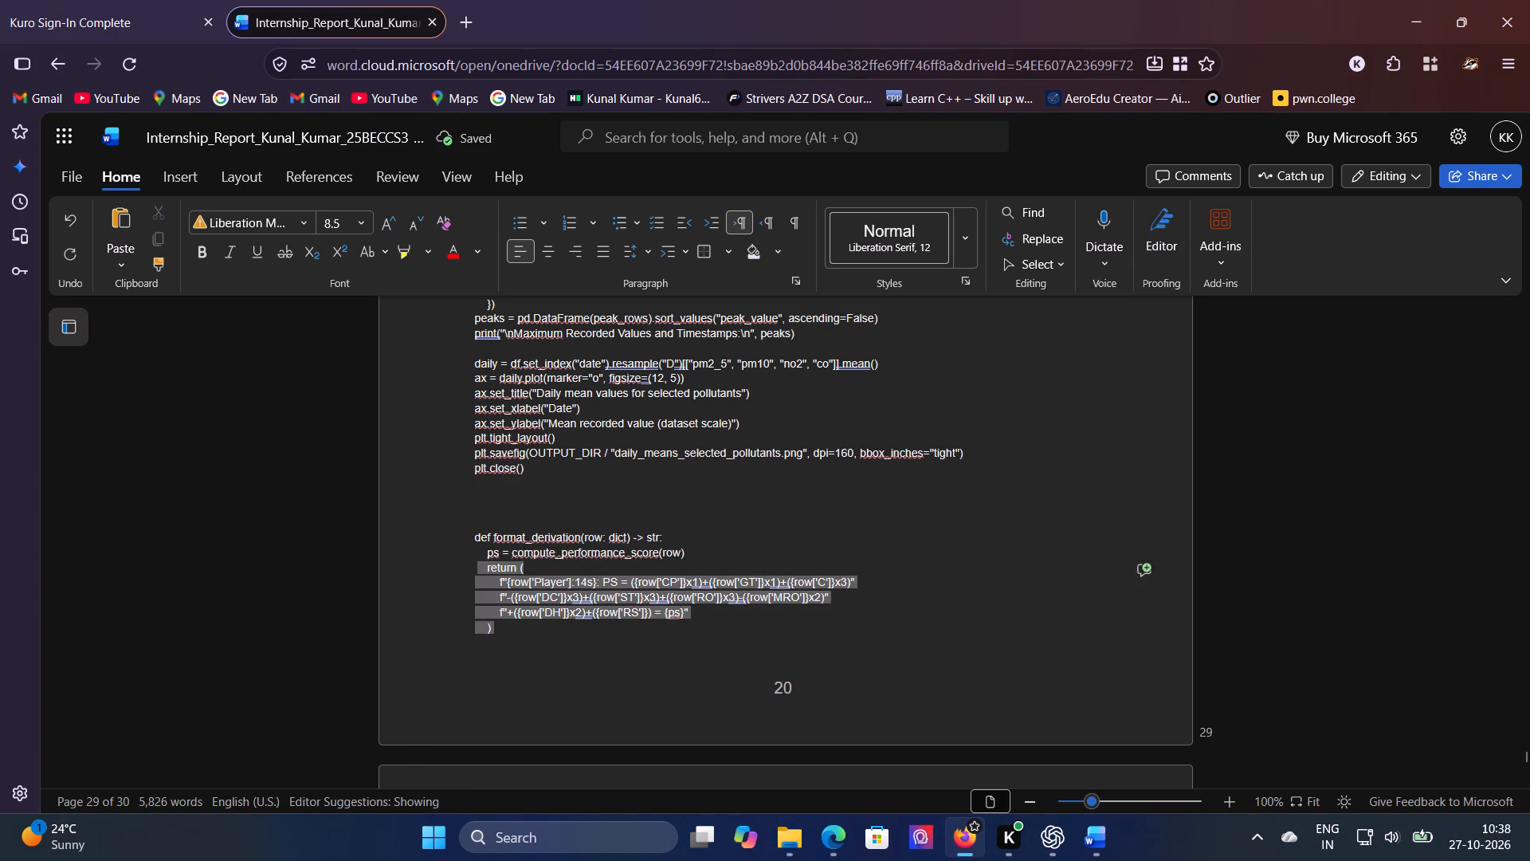
{"action": "left_click_drag", "start_coordinate": [477, 571], "coordinate": [477, 536]}
{"action": "key", "text": "BackSpace"}
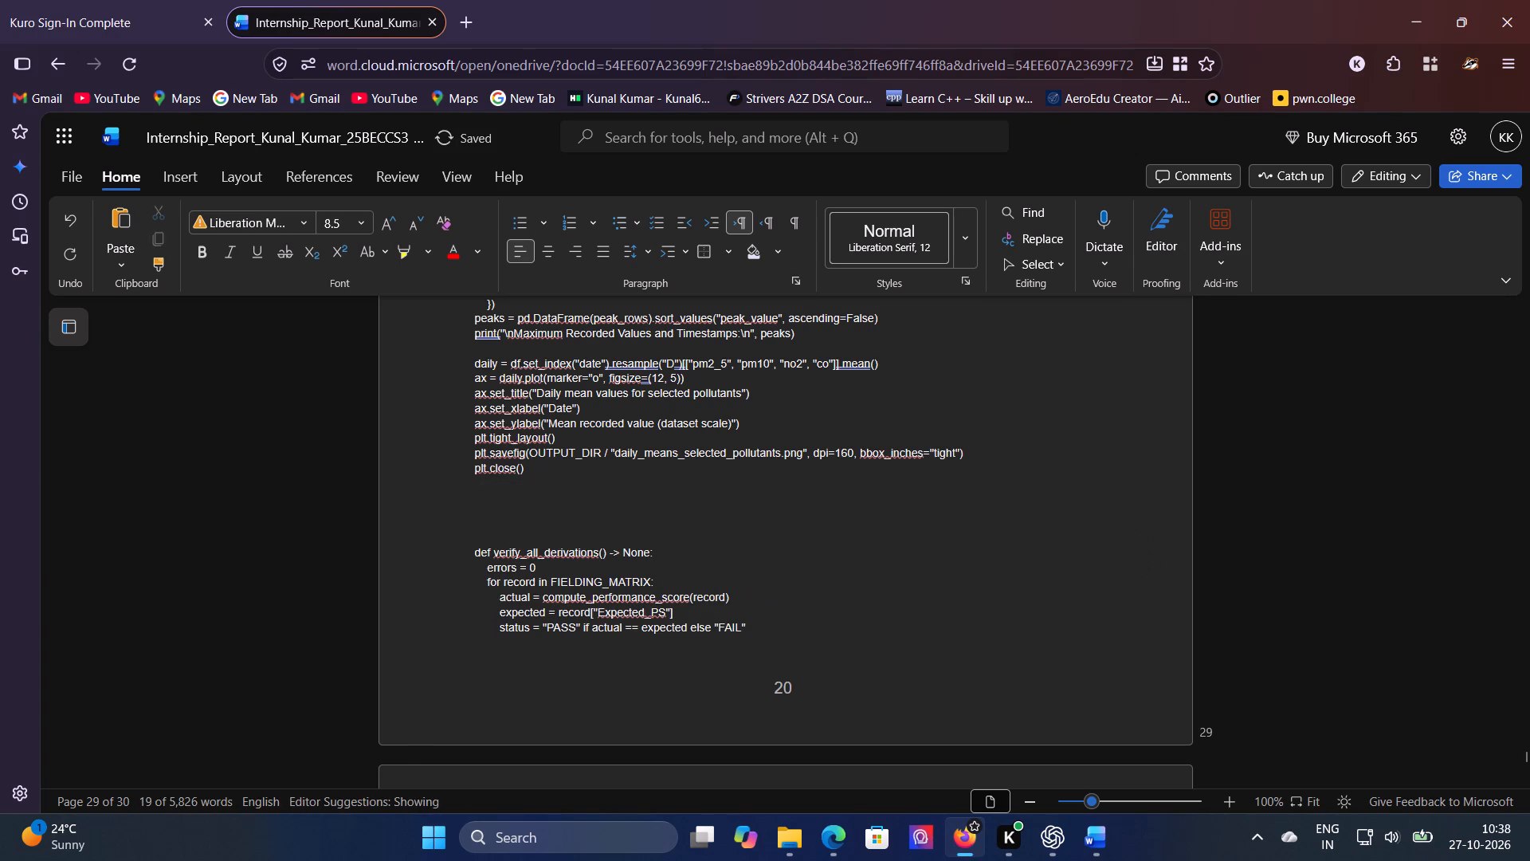
Delete the verify_all_derivations function, the if __name__ == "__main__" line and the df_balls assignment from the remaining cricket code.
{"action": "left_click_drag", "start_coordinate": [751, 631], "coordinate": [488, 602]}
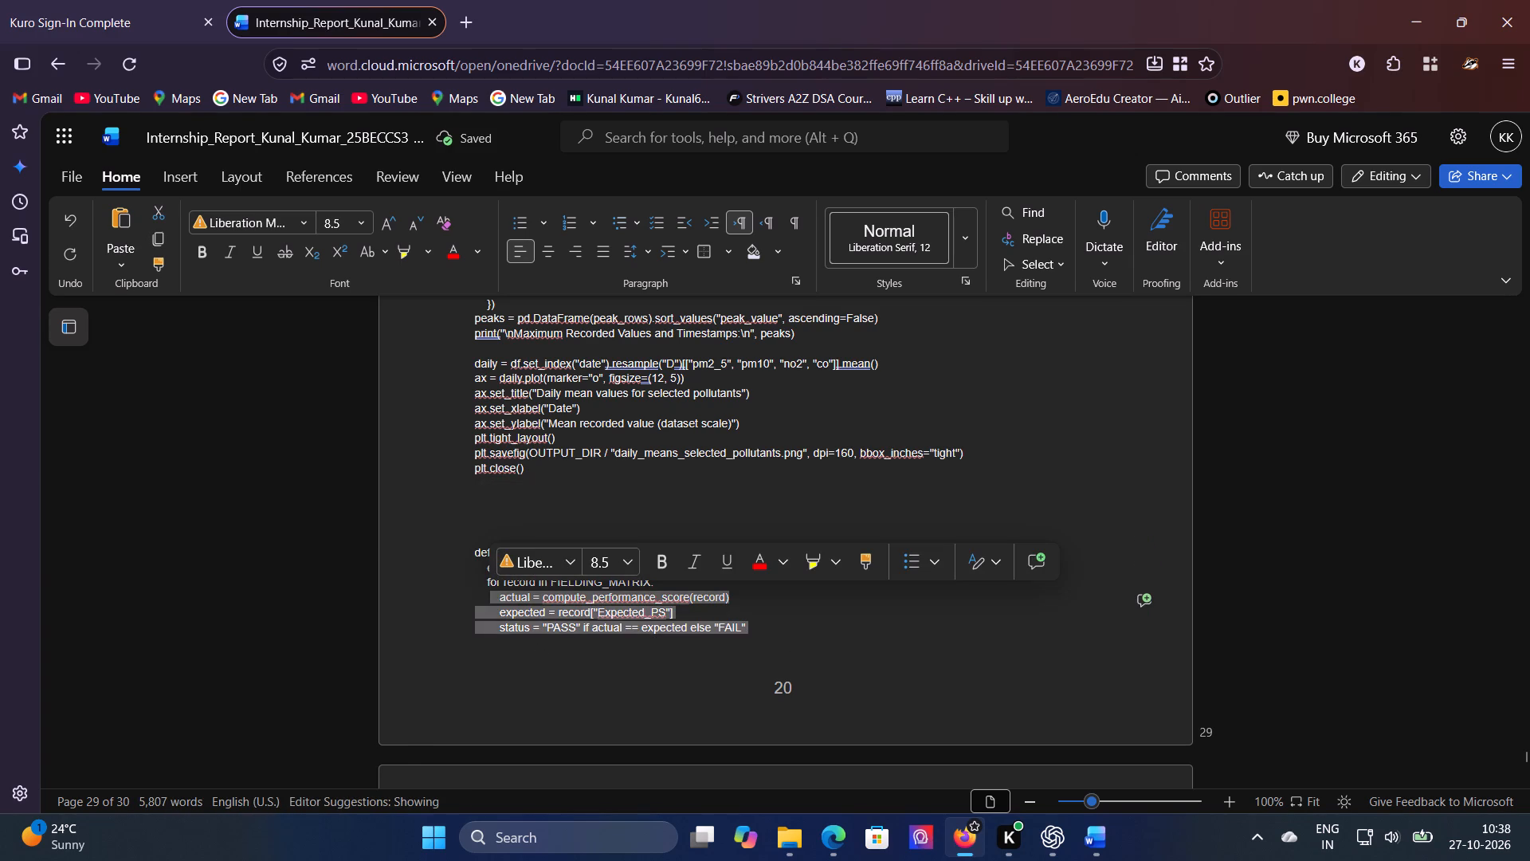
{"action": "key", "text": "BackSpace"}
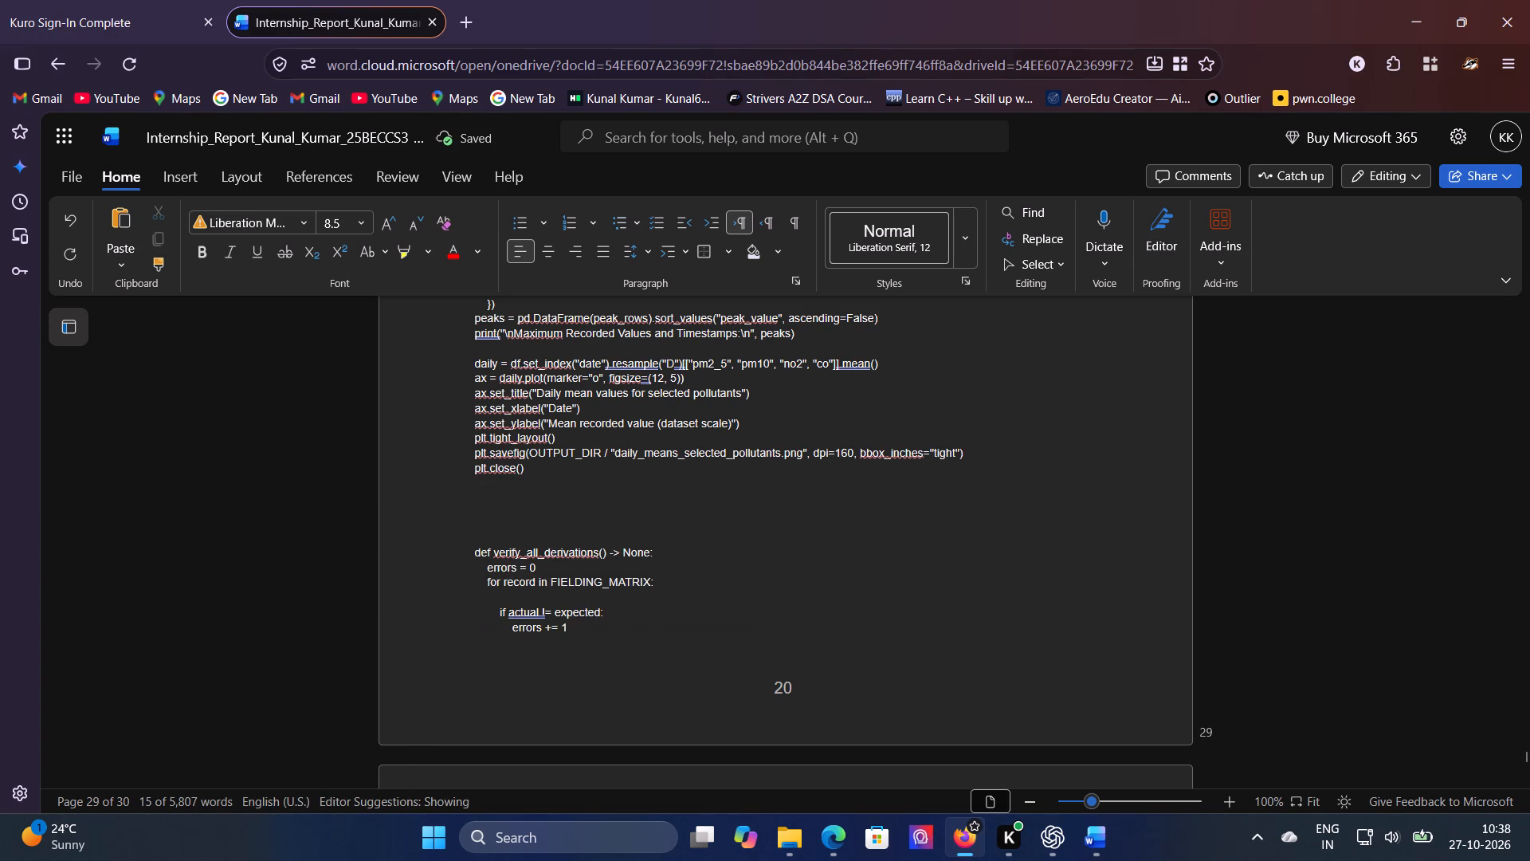
{"action": "key", "text": "BackSpace"}
{"action": "key", "text": "BackSpace"}
{"action": "key", "text": "BackSpace"}
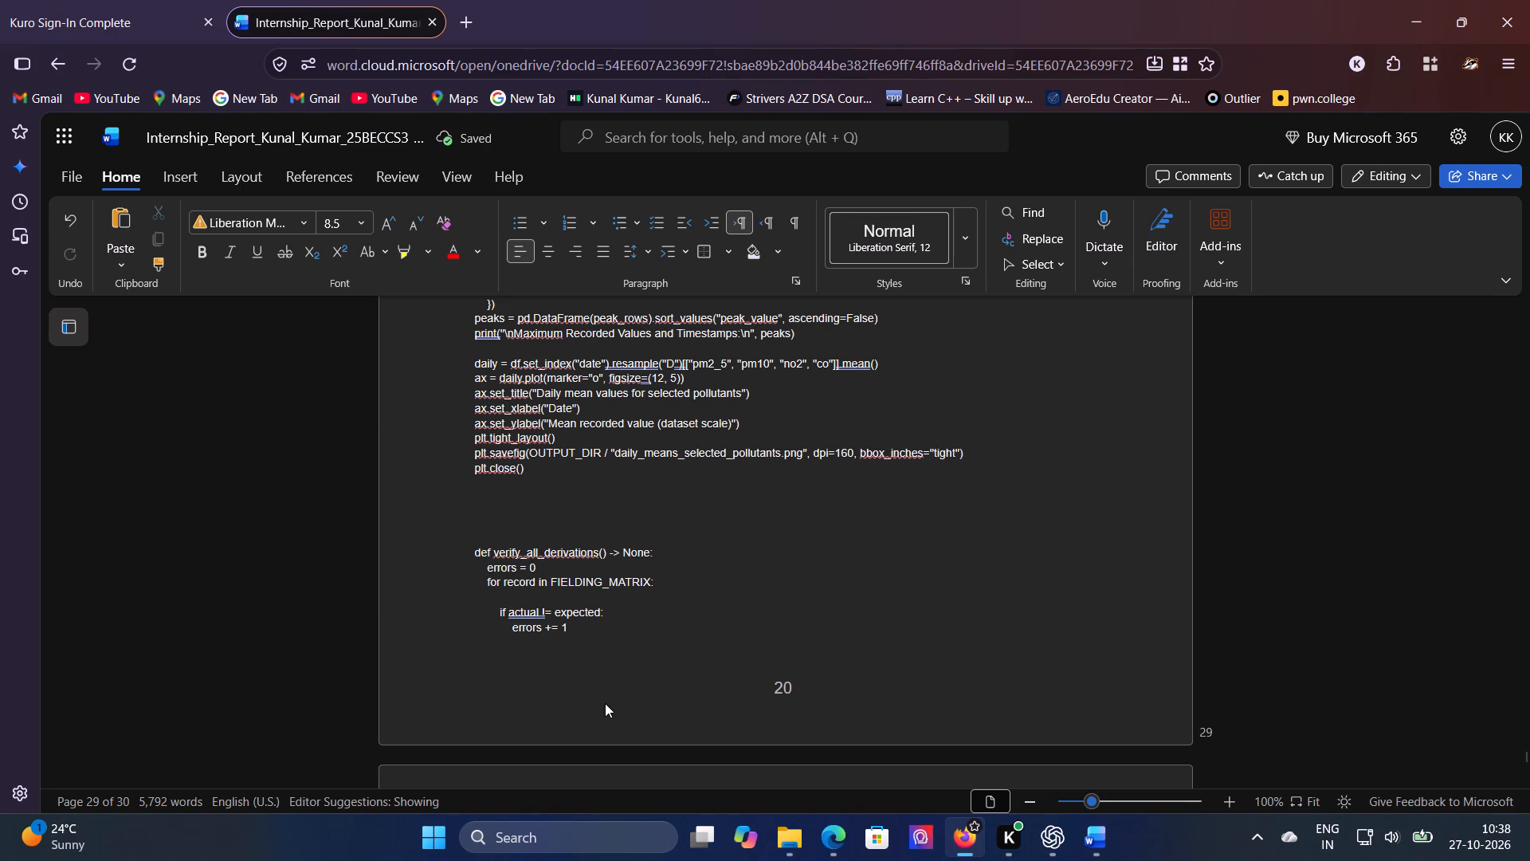
{"action": "left_click_drag", "start_coordinate": [602, 631], "coordinate": [508, 537]}
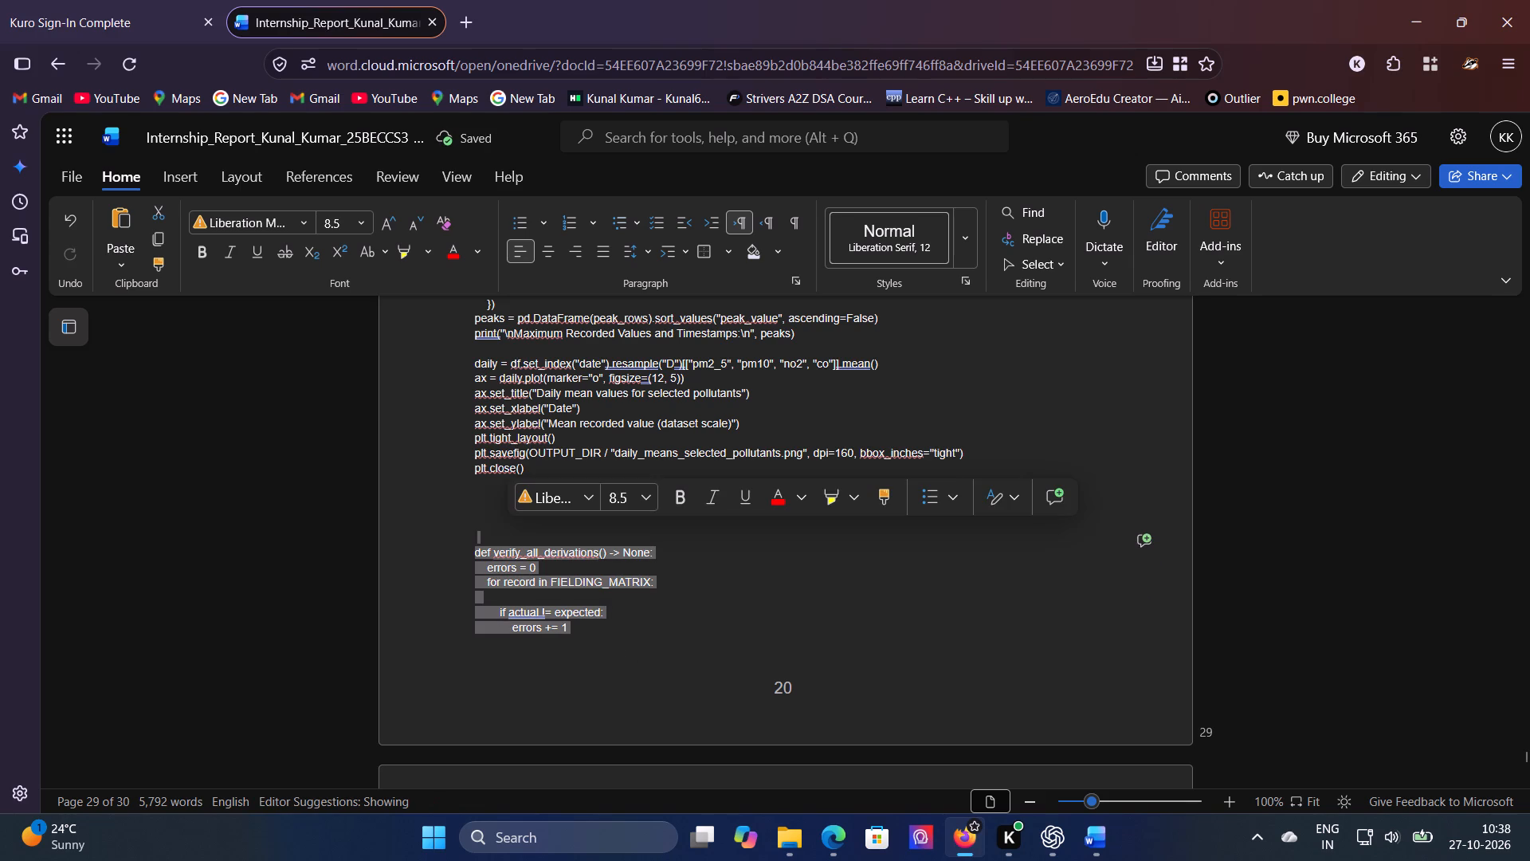
{"action": "key", "text": "BackSpace"}
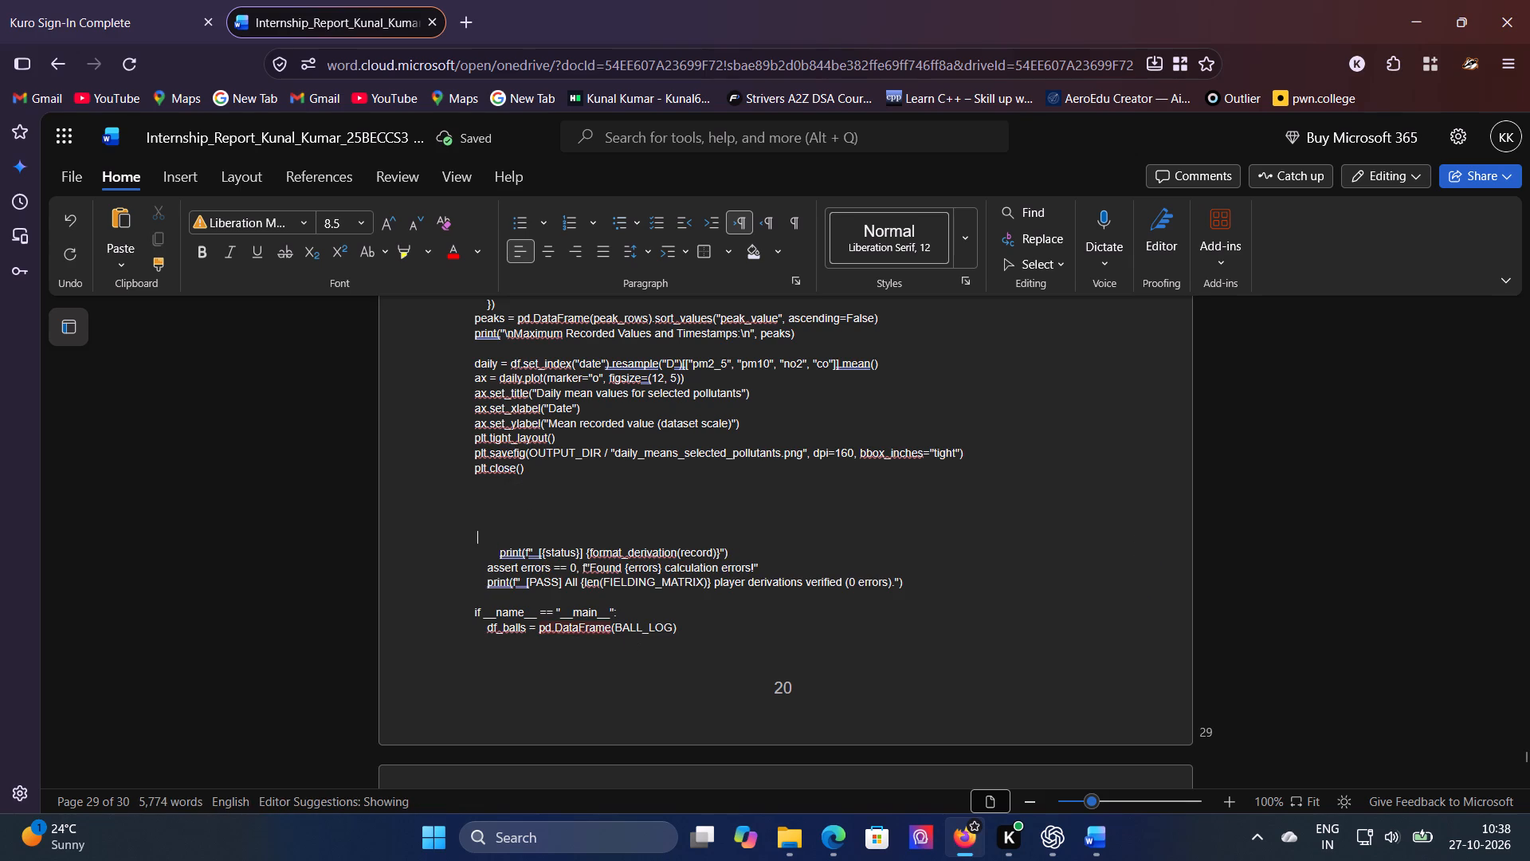
{"action": "left_click_drag", "start_coordinate": [685, 628], "coordinate": [384, 527]}
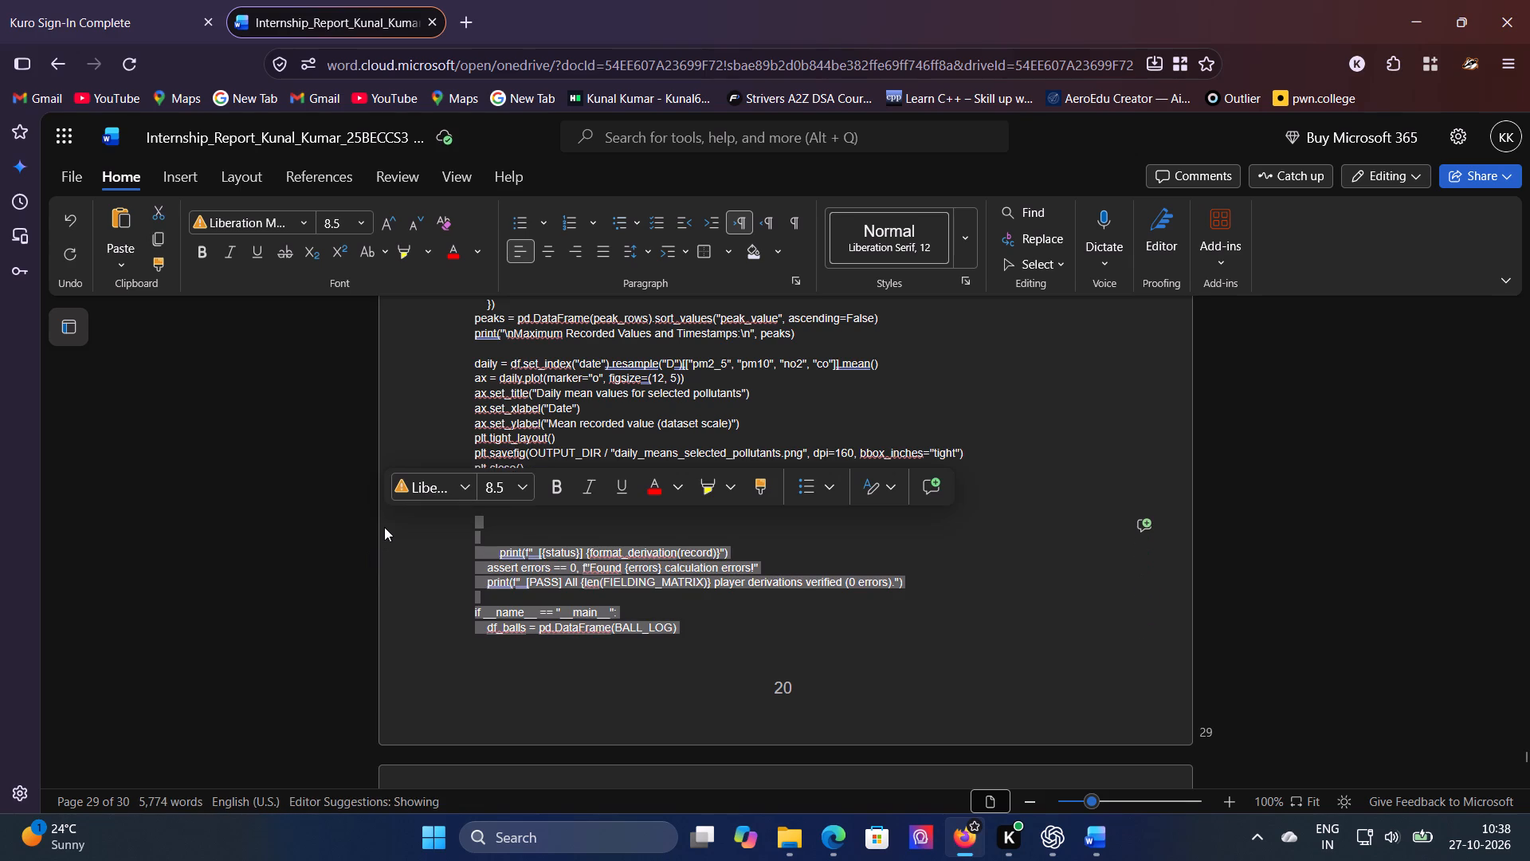
{"action": "key", "text": "BackSpace"}
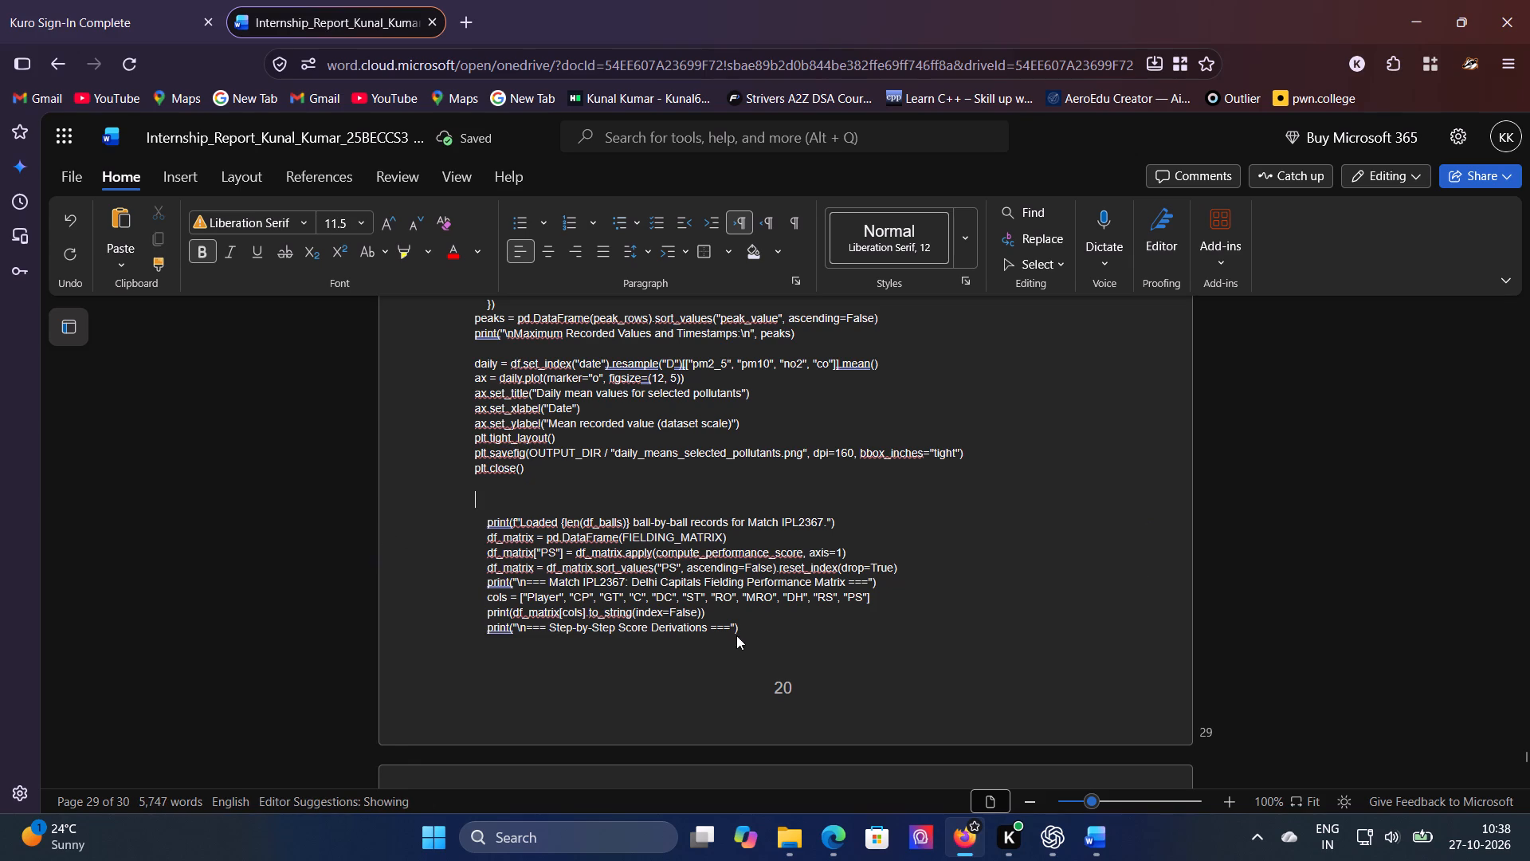
Delete the remaining cricket main-block lines, from the "Loaded" print statement through the verify_all_derivations() call.
{"action": "left_click_drag", "start_coordinate": [759, 628], "coordinate": [504, 516]}
{"action": "key", "text": "BackSpace"}
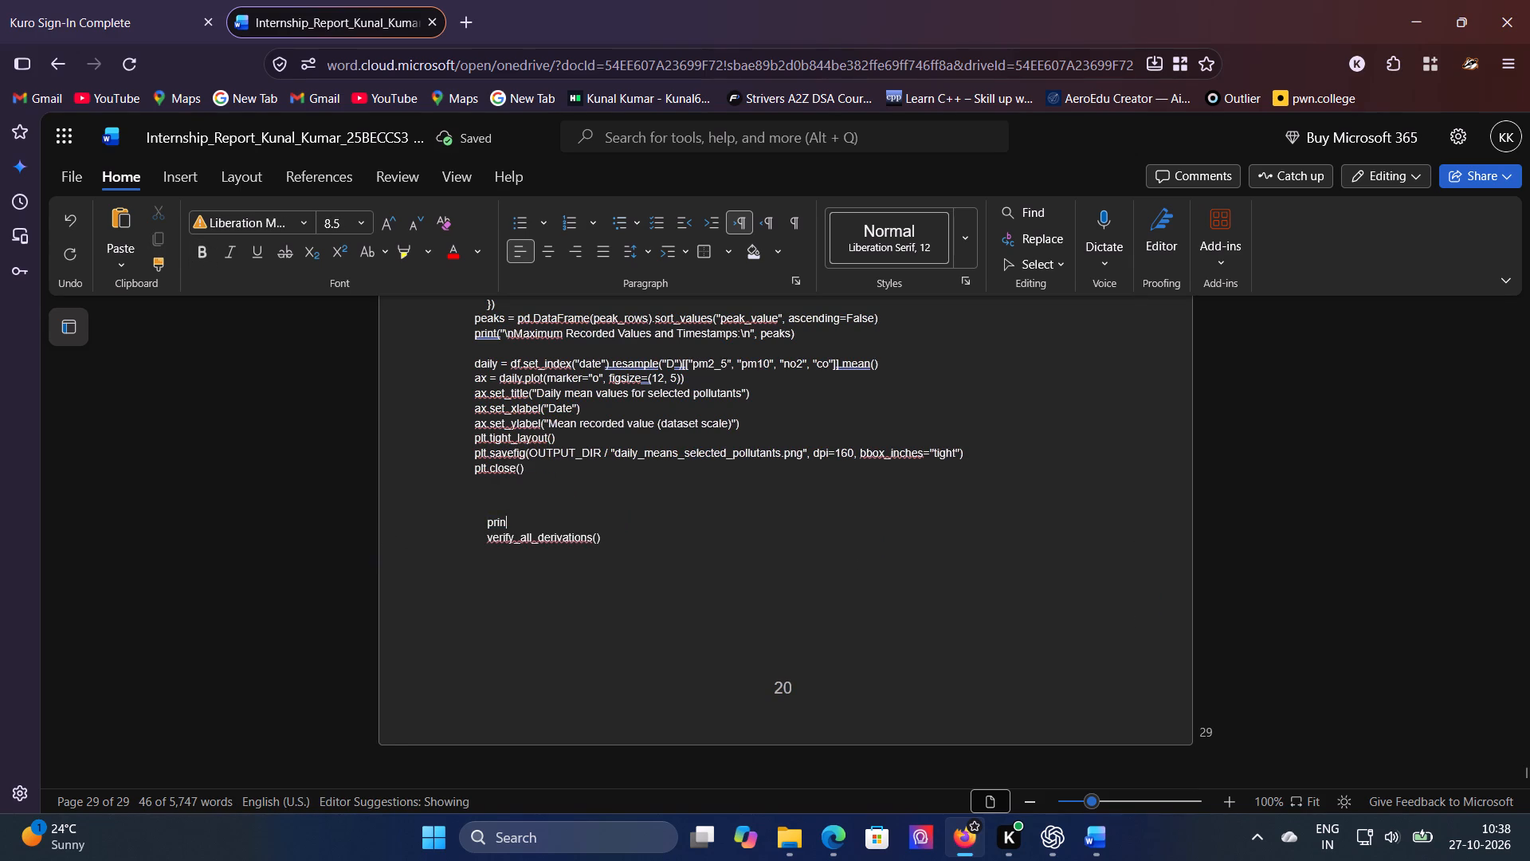
{"action": "left_click_drag", "start_coordinate": [609, 536], "coordinate": [486, 514]}
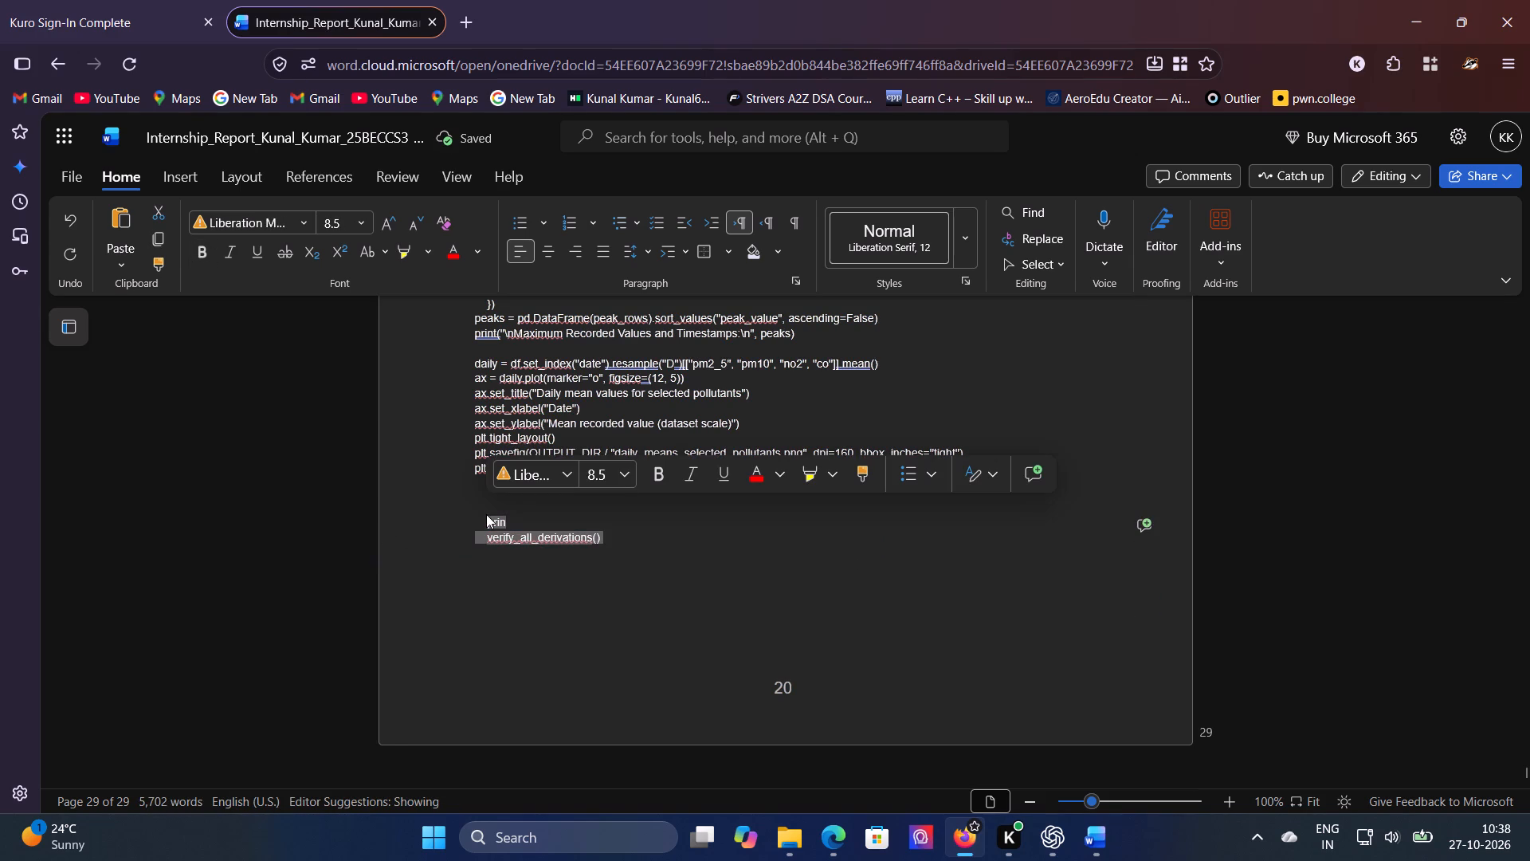
{"action": "key", "text": "BackSpace"}
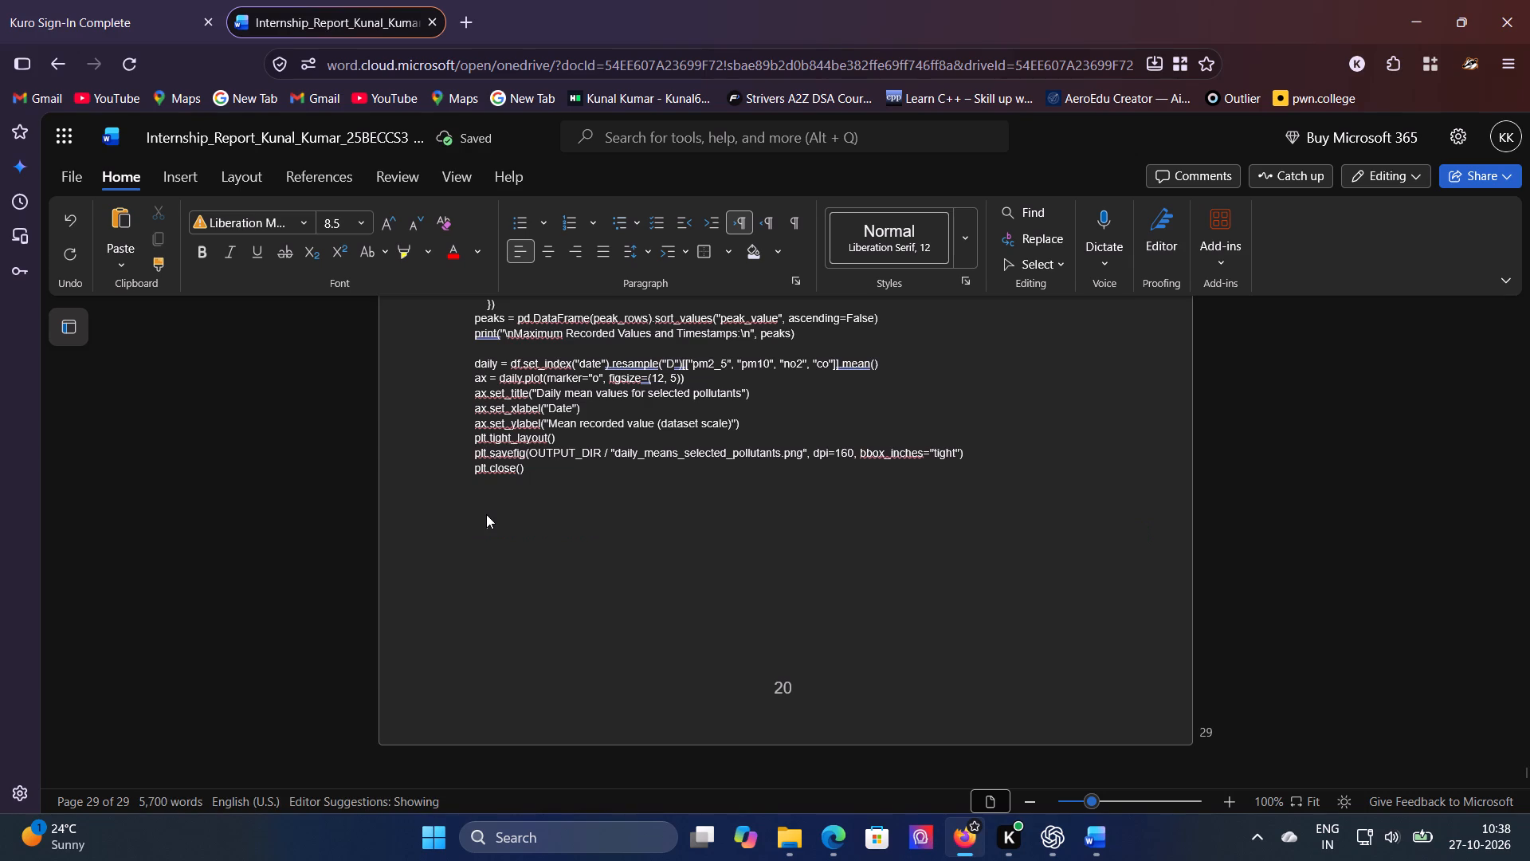
{"action": "key", "text": "BackSpace"}
{"action": "key", "text": "BackSpace"}
{"action": "scroll", "coordinate": [688, 485], "scroll_direction": "down", "scroll_amount": 4}
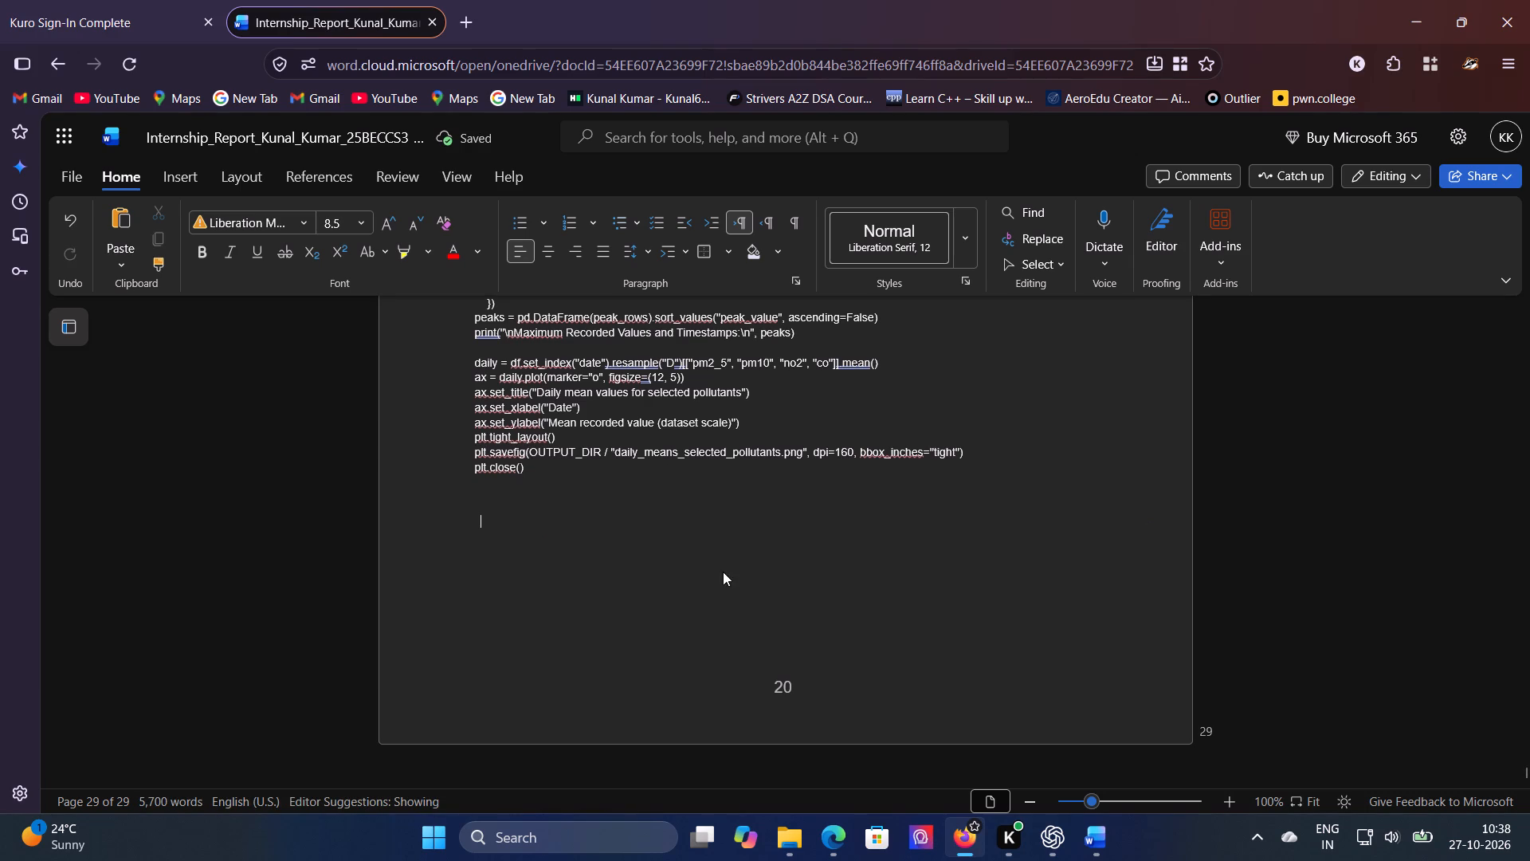
{"action": "scroll", "coordinate": [723, 572], "scroll_direction": "down", "scroll_amount": 3}
{"action": "scroll", "coordinate": [921, 664], "scroll_direction": "up", "scroll_amount": 5}
{"action": "scroll", "coordinate": [933, 631], "scroll_direction": "down", "scroll_amount": 12}
{"action": "scroll", "coordinate": [966, 691], "scroll_direction": "down", "scroll_amount": 5}
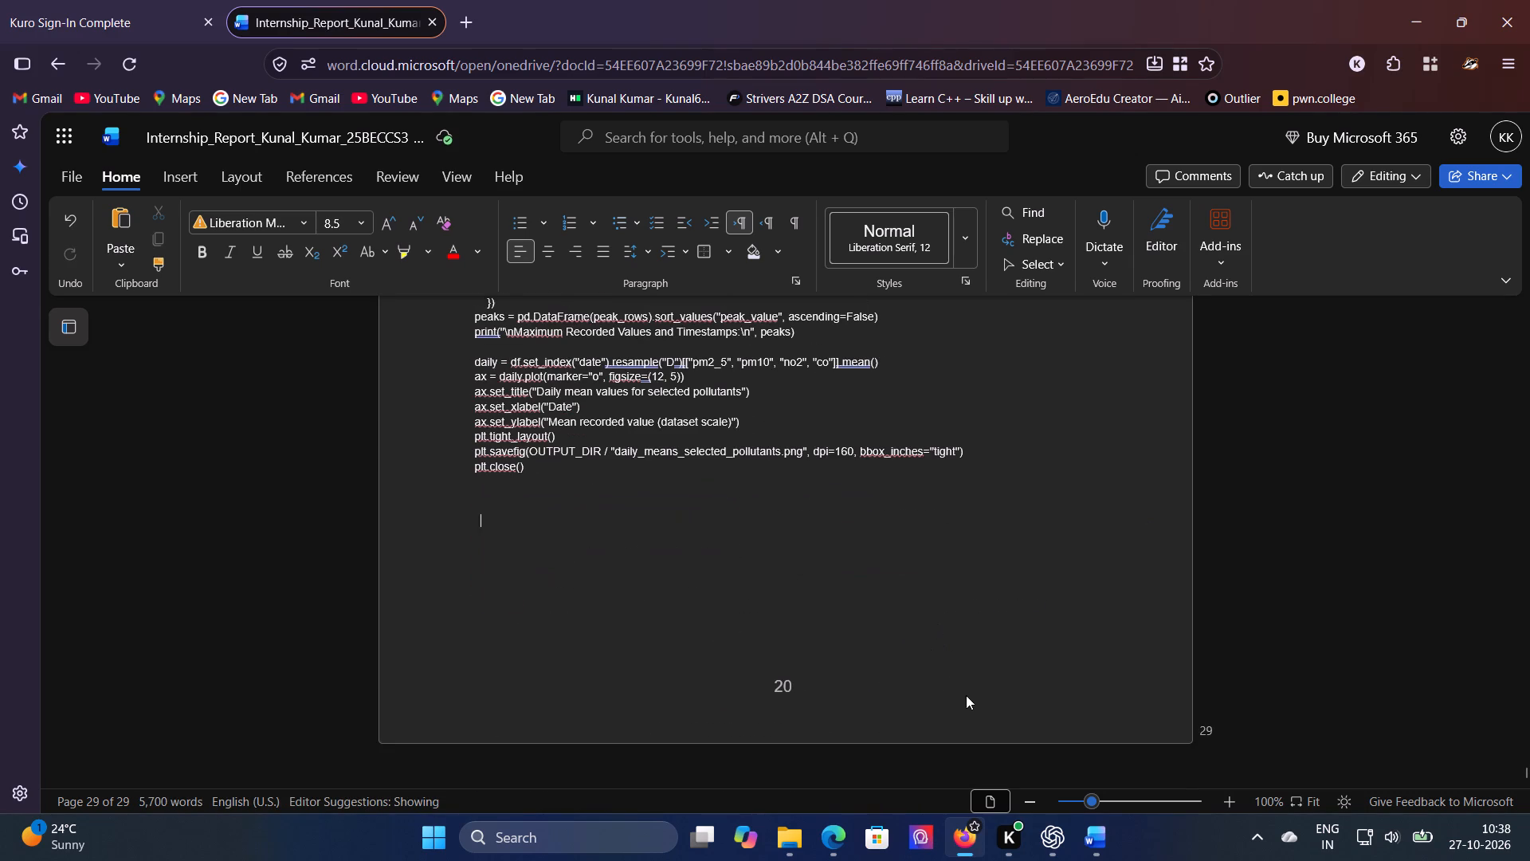
{"action": "left_click", "coordinate": [538, 463]}
In the contents table's Chapter 2 row, delete the text from "PROJECT – T20 Cricket Fielding Analysis (Performance Matrix)" through "2.3.3 Development Process".
{"action": "scroll", "coordinate": [822, 614], "scroll_direction": "up", "scroll_amount": 20}
{"action": "scroll", "coordinate": [822, 614], "scroll_direction": "up", "scroll_amount": 16}
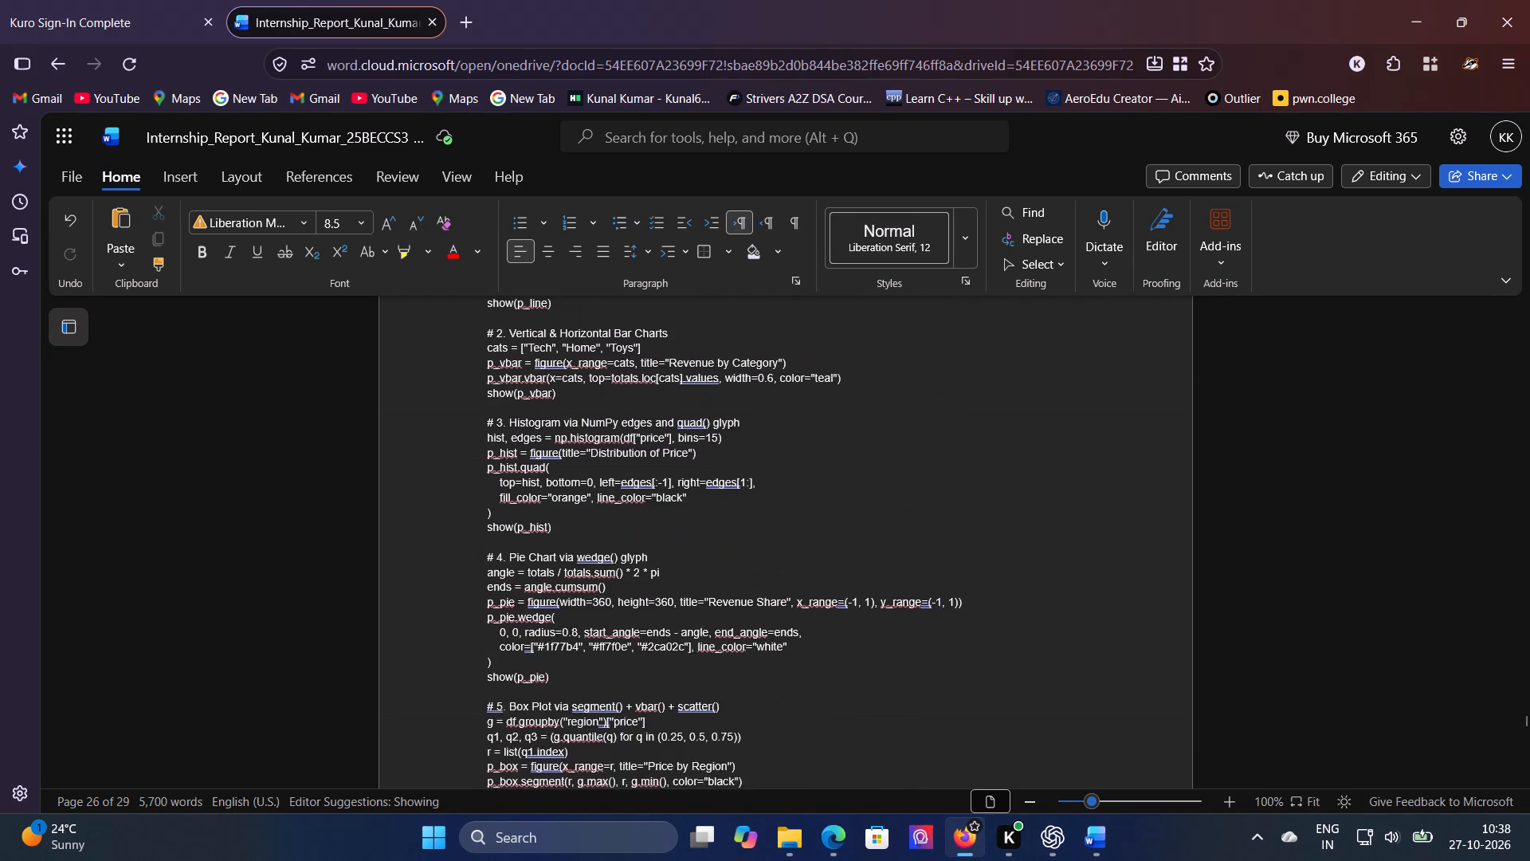
{"action": "scroll", "coordinate": [783, 634], "scroll_direction": "up", "scroll_amount": 20}
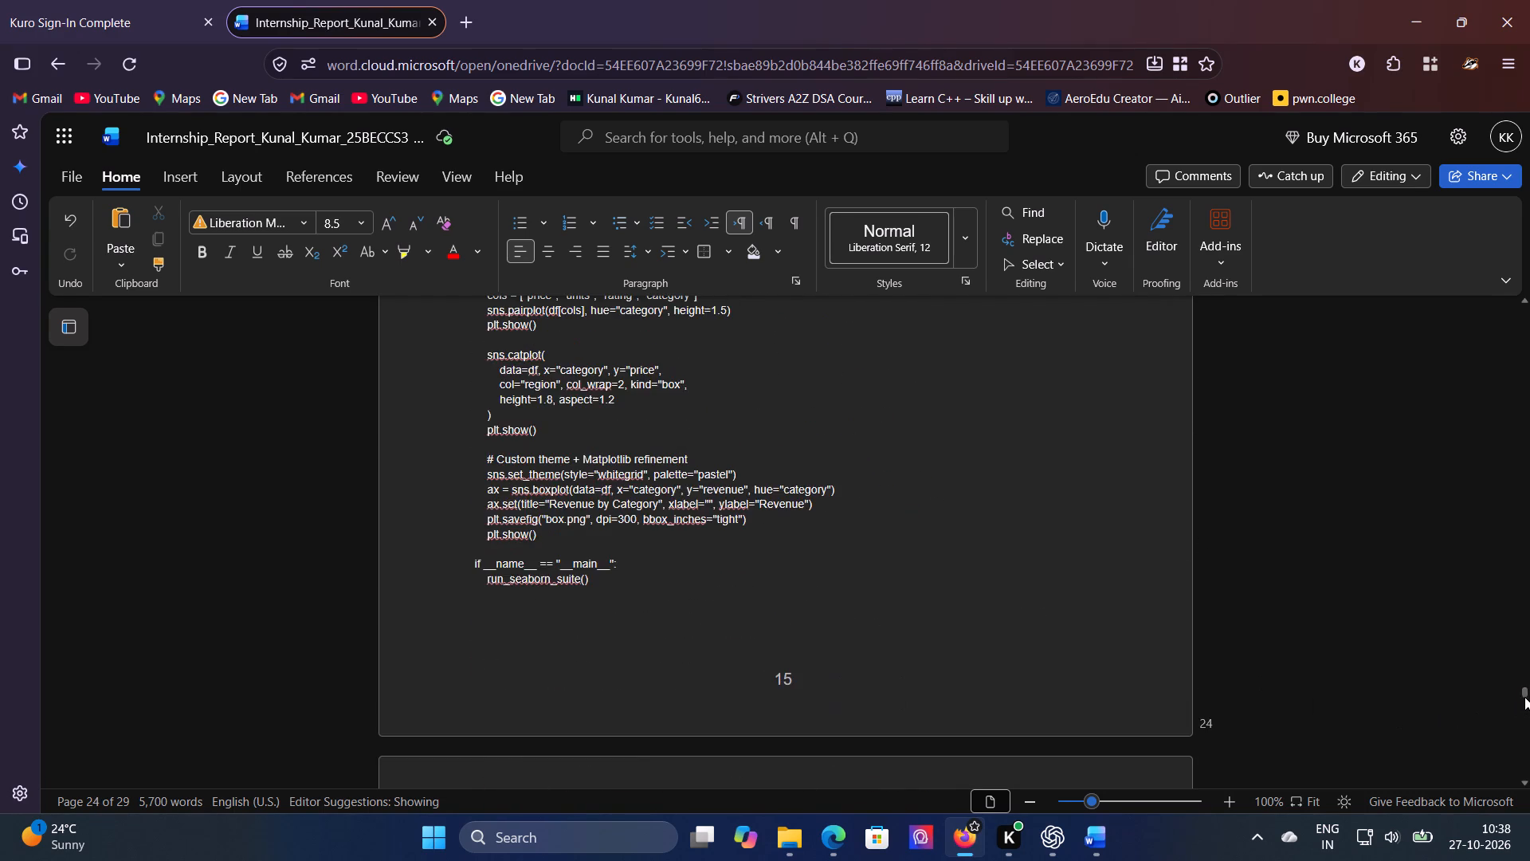
{"action": "left_click_drag", "start_coordinate": [1524, 697], "coordinate": [1529, 299]}
{"action": "scroll", "coordinate": [1042, 492], "scroll_direction": "down", "scroll_amount": 2}
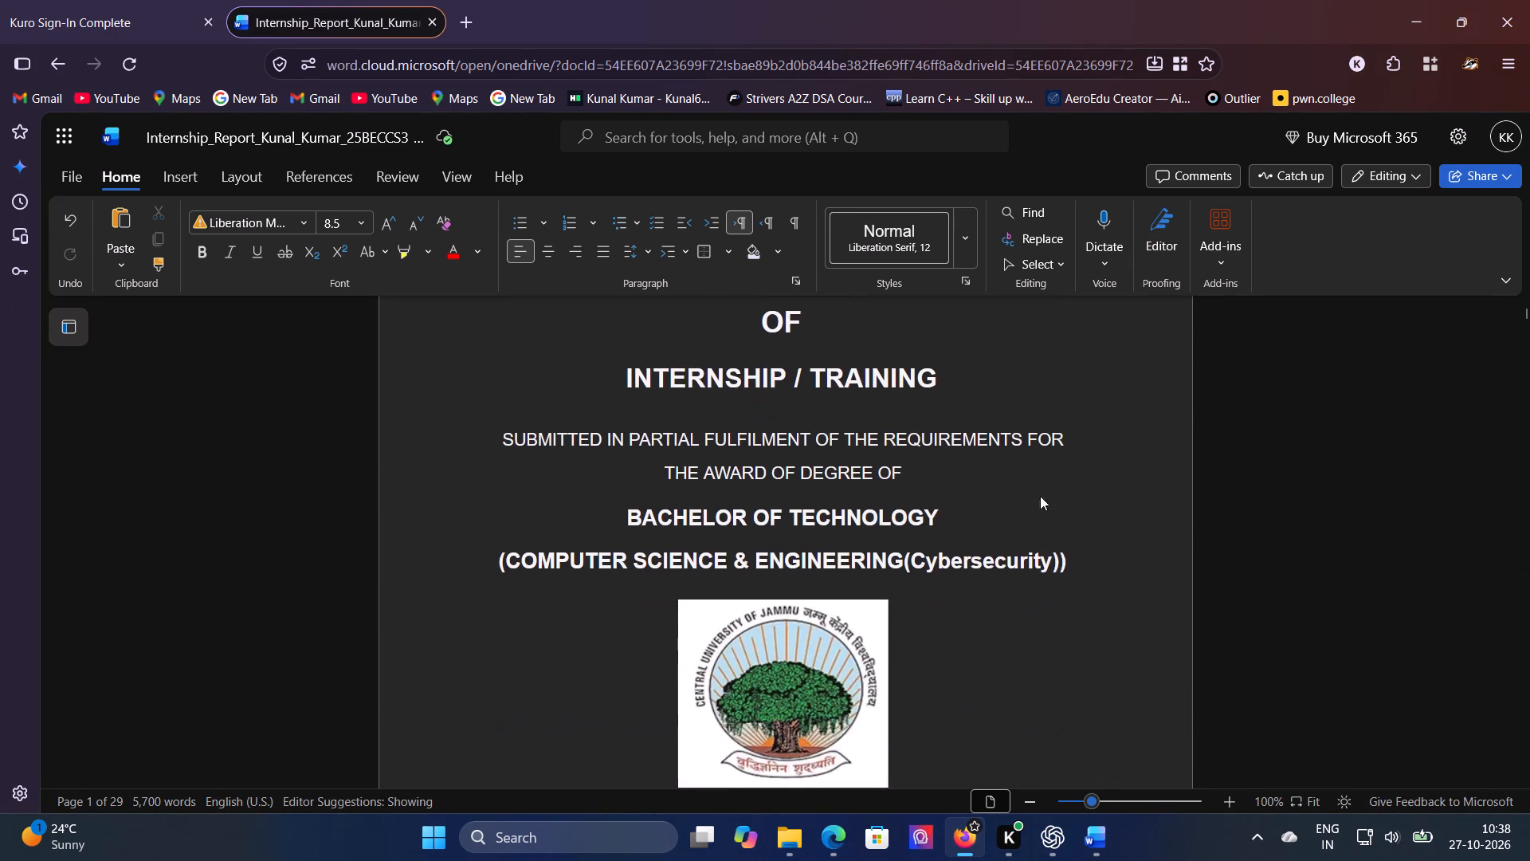
{"action": "scroll", "coordinate": [1006, 505], "scroll_direction": "down", "scroll_amount": 11}
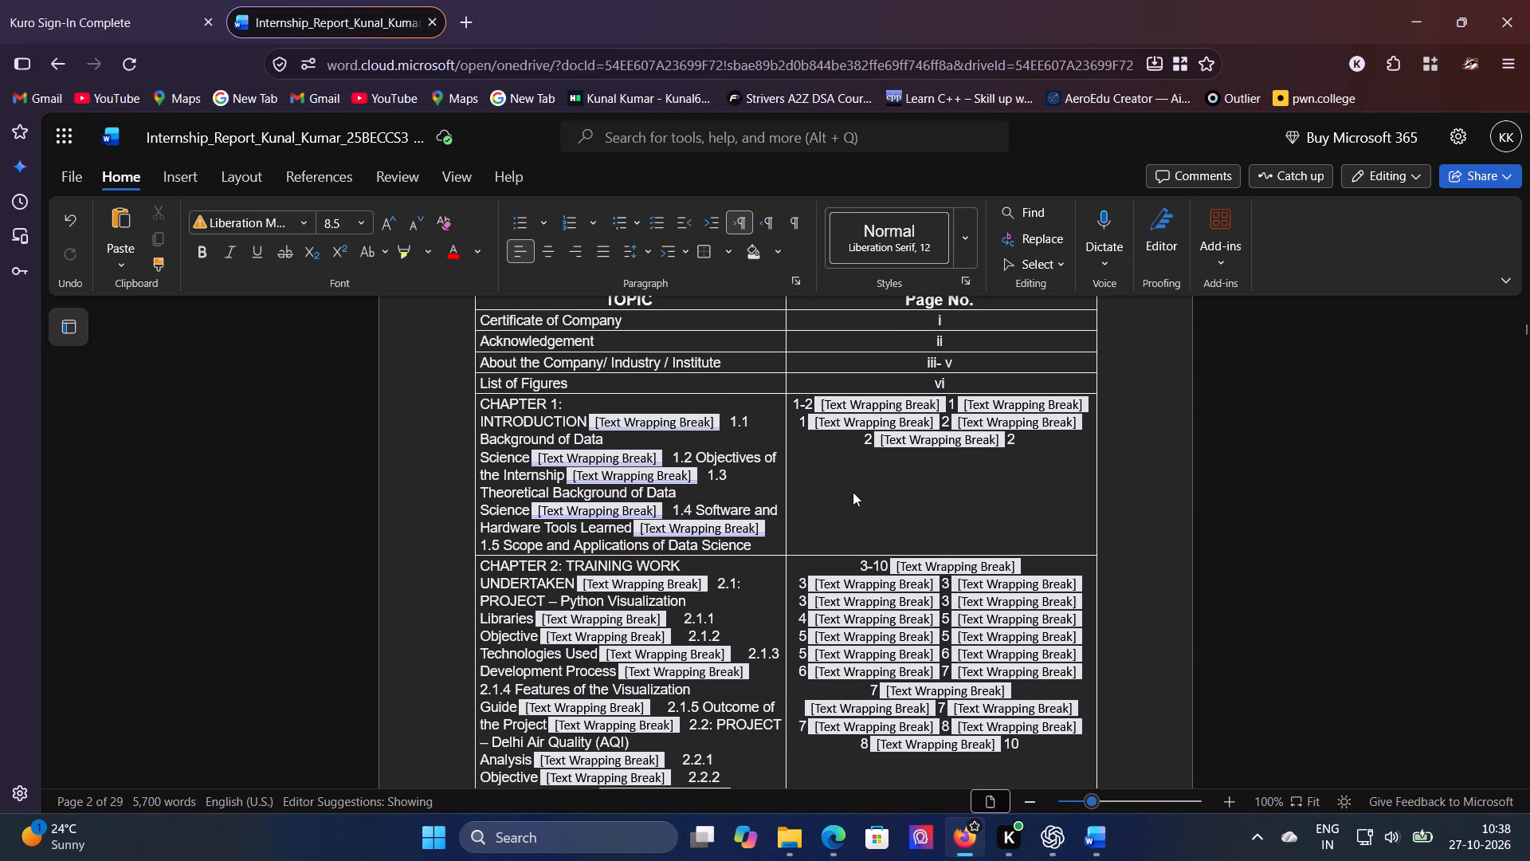
{"action": "scroll", "coordinate": [853, 492], "scroll_direction": "down", "scroll_amount": 1}
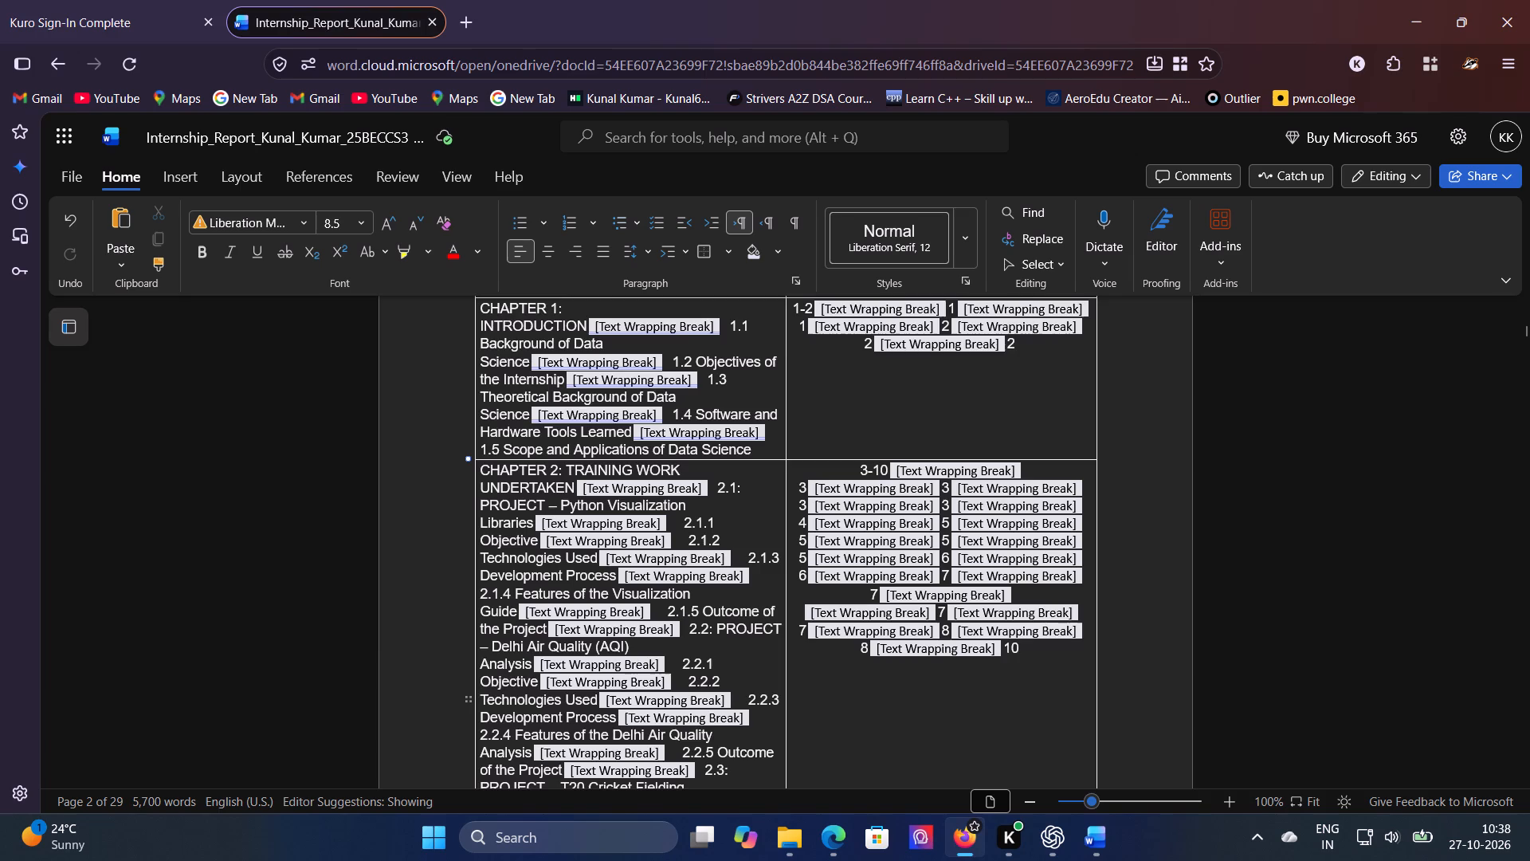
{"action": "scroll", "coordinate": [722, 636], "scroll_direction": "down", "scroll_amount": 2}
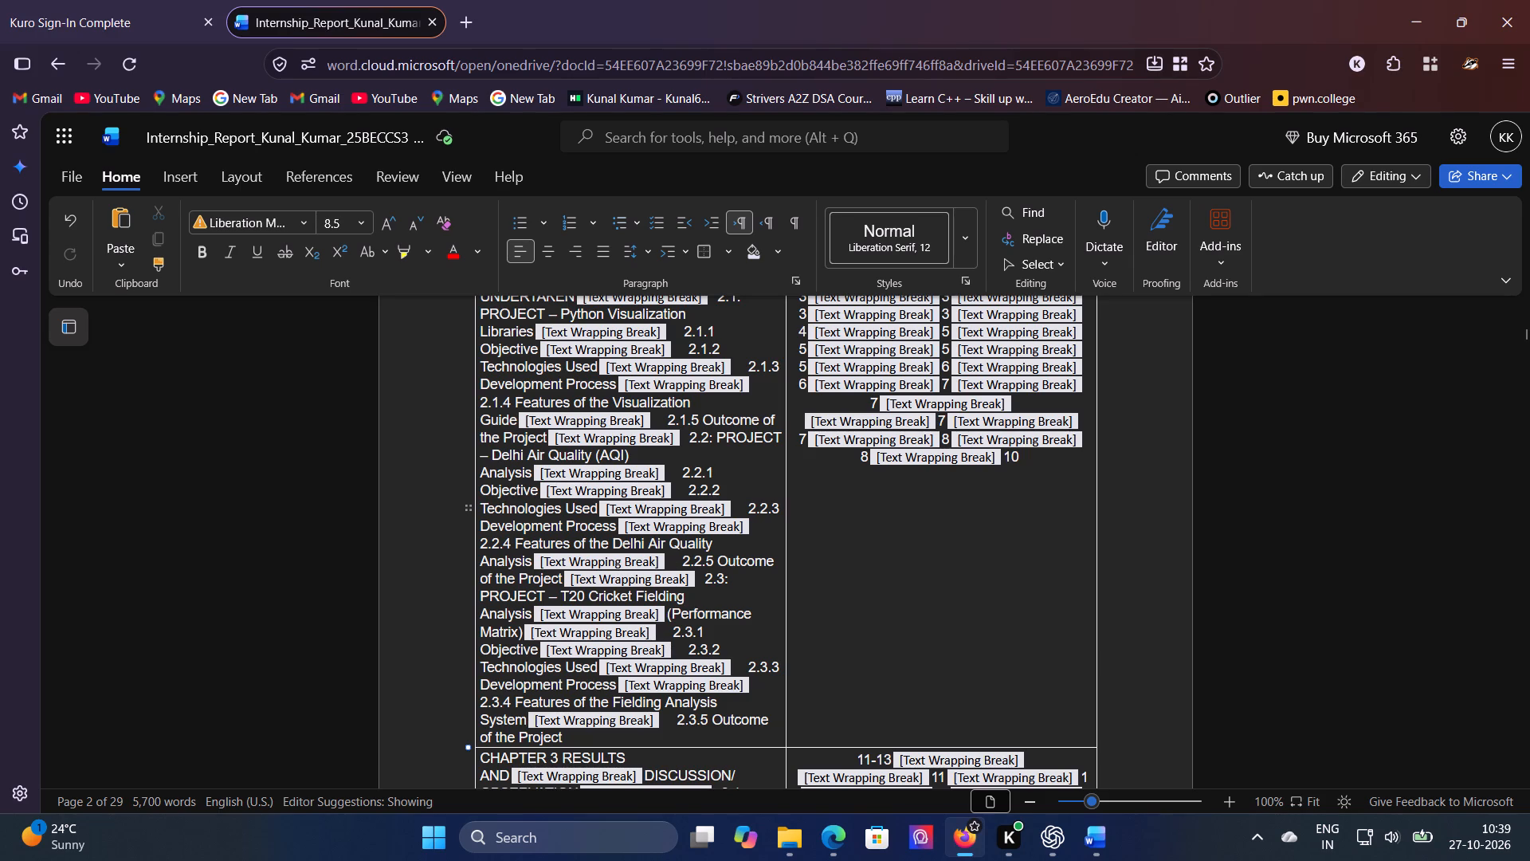
{"action": "scroll", "coordinate": [662, 585], "scroll_direction": "down", "scroll_amount": 2}
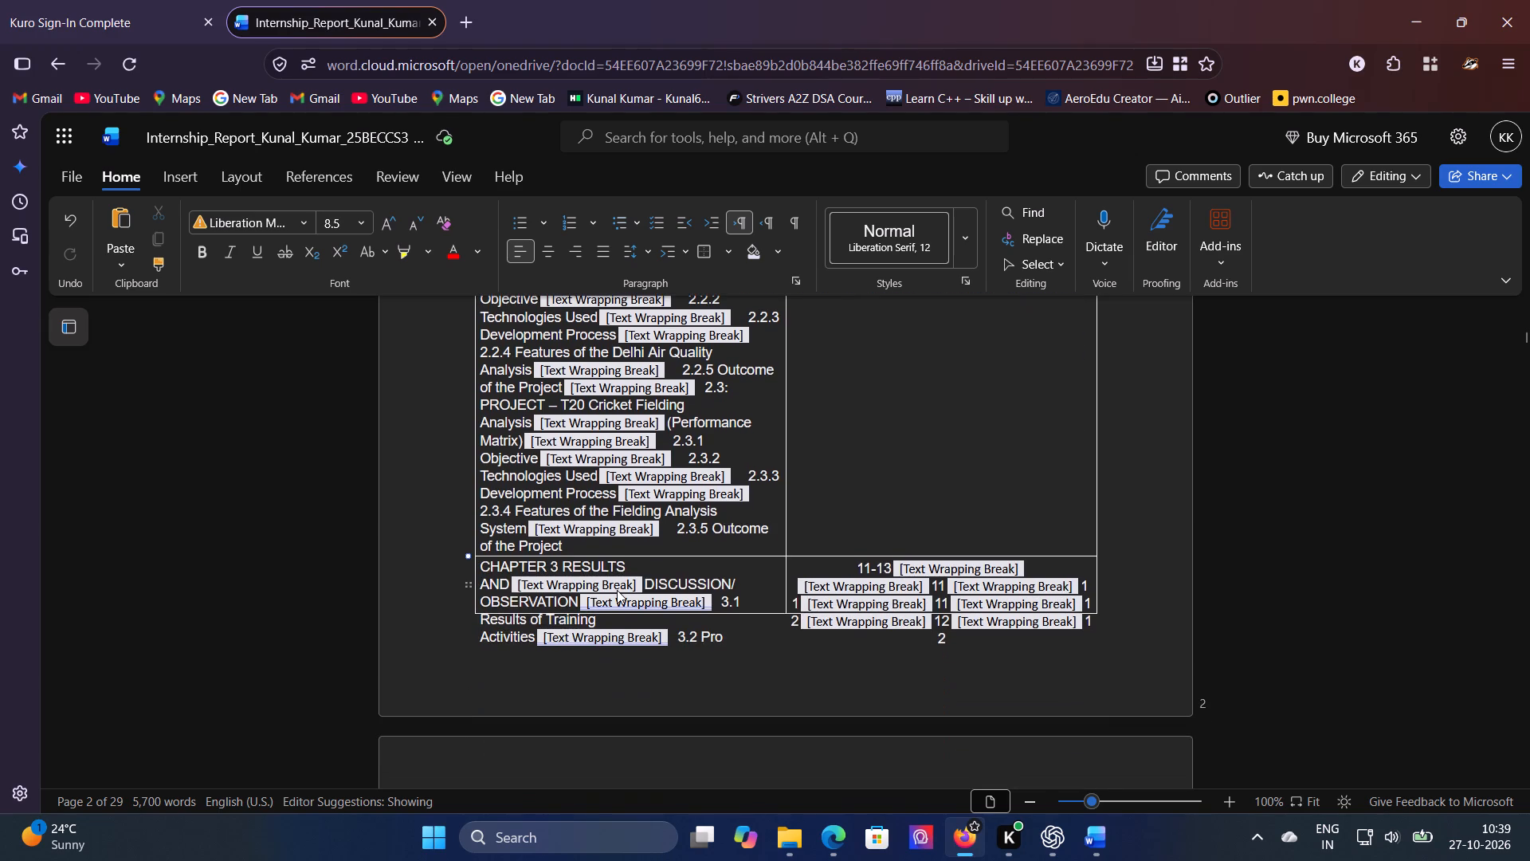
{"action": "scroll", "coordinate": [617, 590], "scroll_direction": "up", "scroll_amount": 2}
{"action": "scroll", "coordinate": [550, 480], "scroll_direction": "up", "scroll_amount": 1}
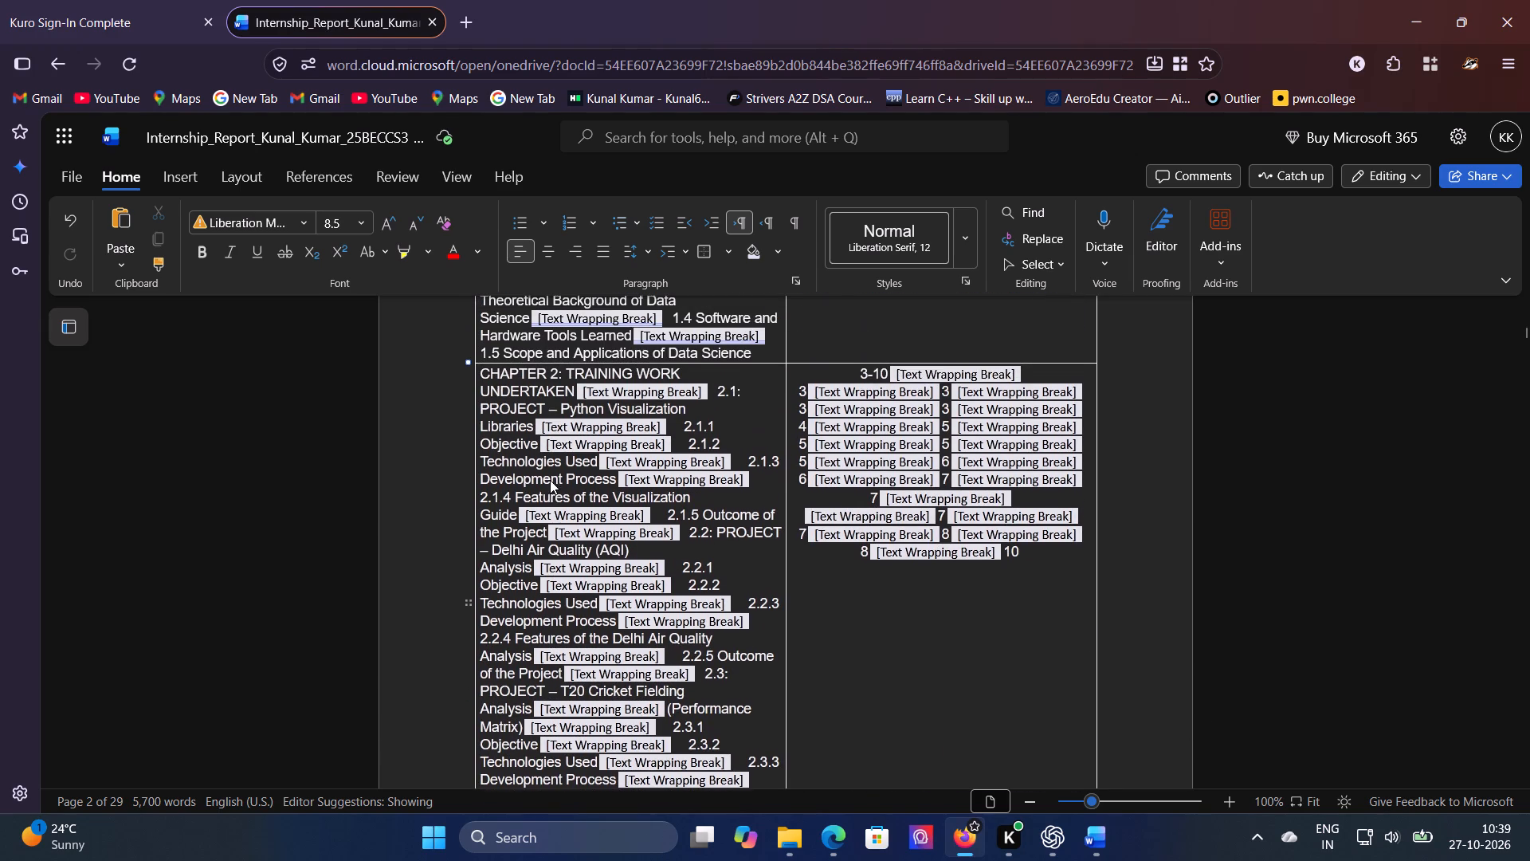
{"action": "scroll", "coordinate": [585, 460], "scroll_direction": "up", "scroll_amount": 3}
{"action": "scroll", "coordinate": [588, 468], "scroll_direction": "down", "scroll_amount": 2}
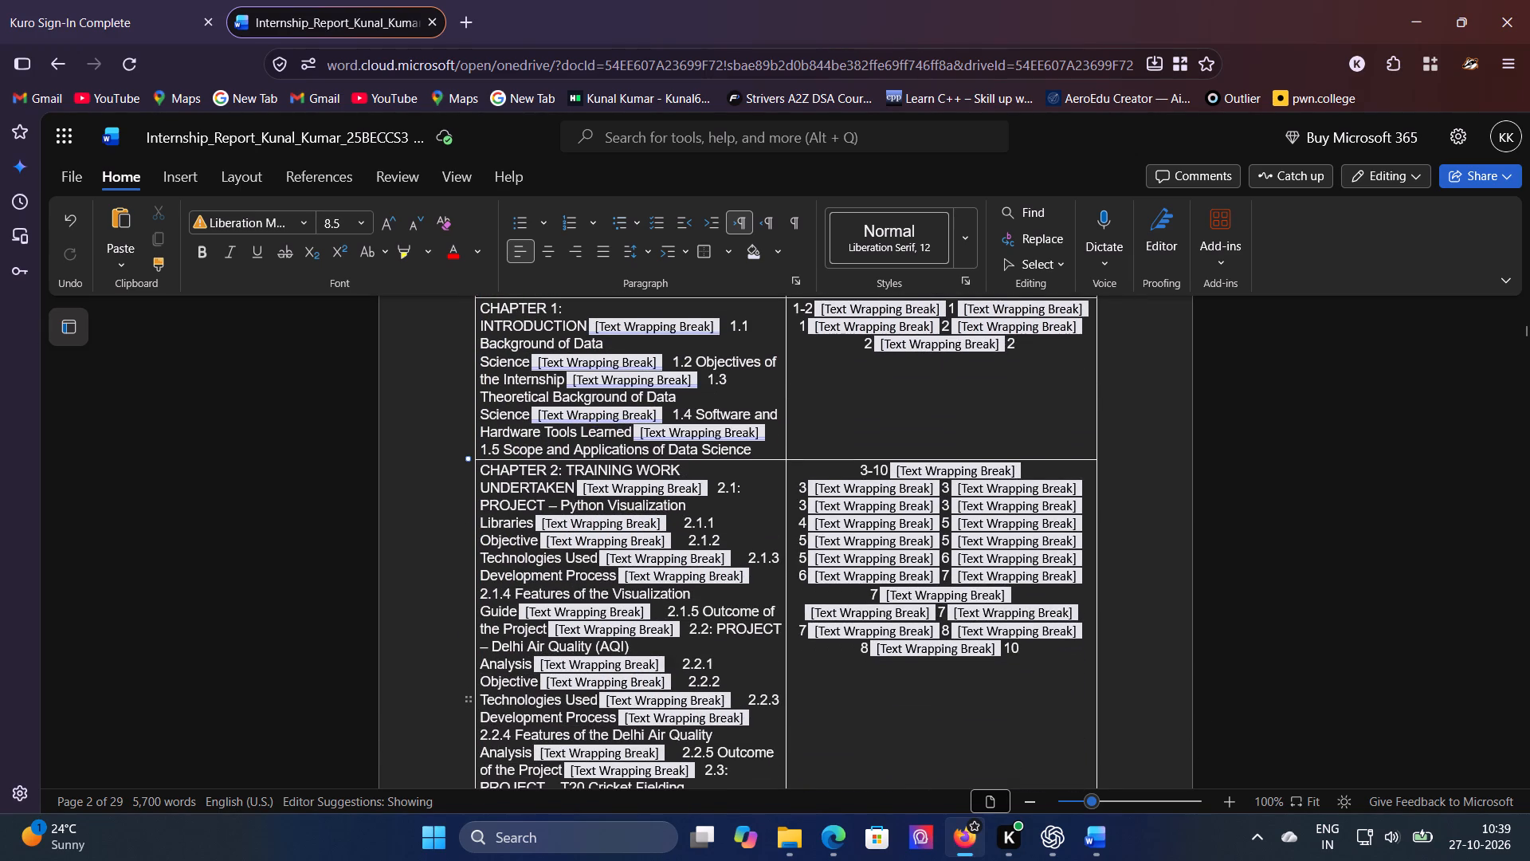
{"action": "scroll", "coordinate": [603, 519], "scroll_direction": "down", "scroll_amount": 1}
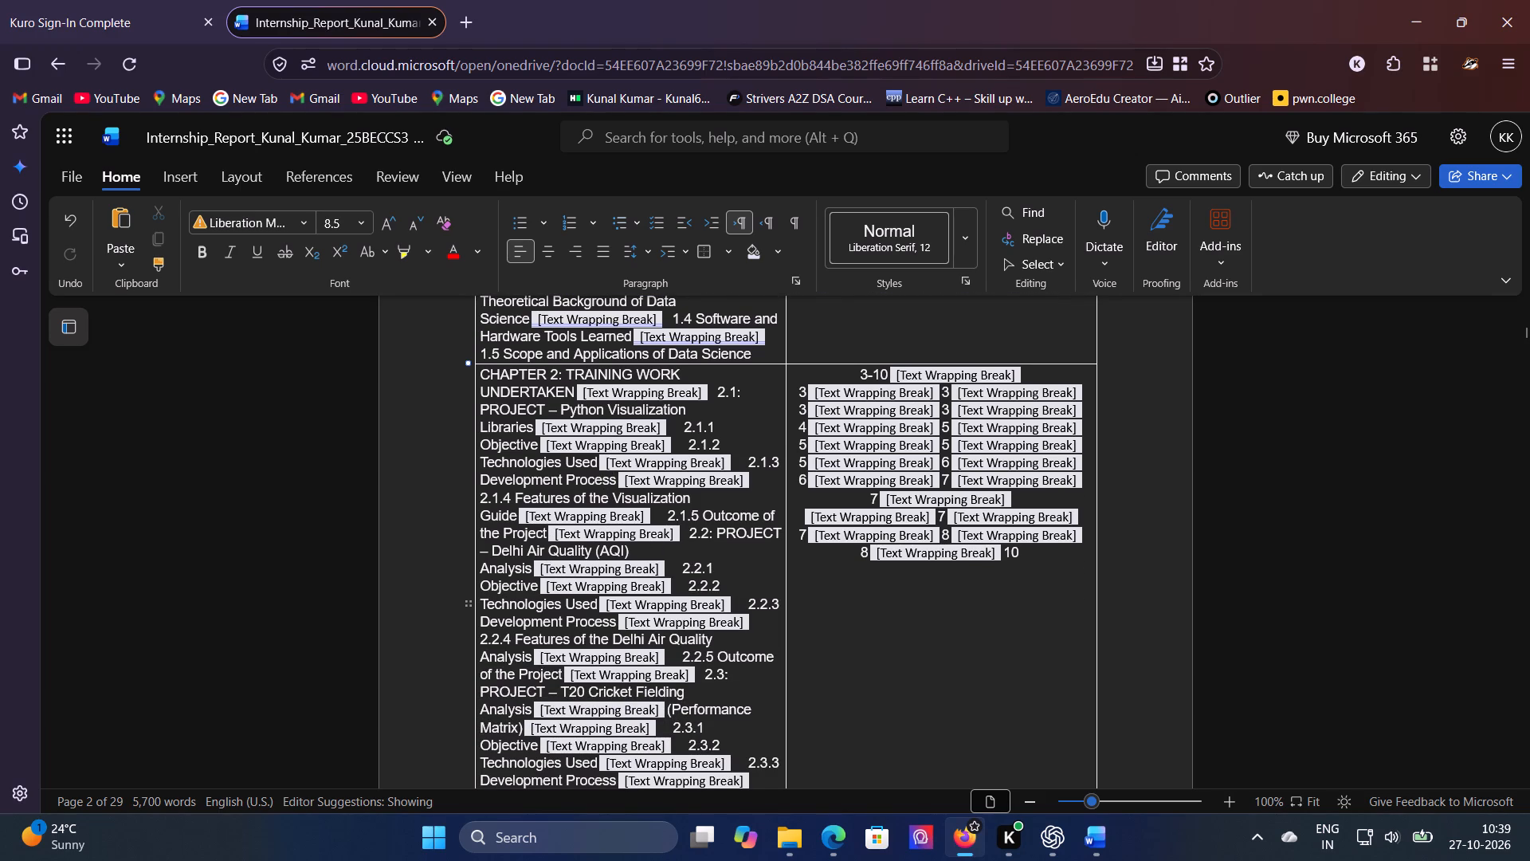
{"action": "scroll", "coordinate": [704, 596], "scroll_direction": "down", "scroll_amount": 1}
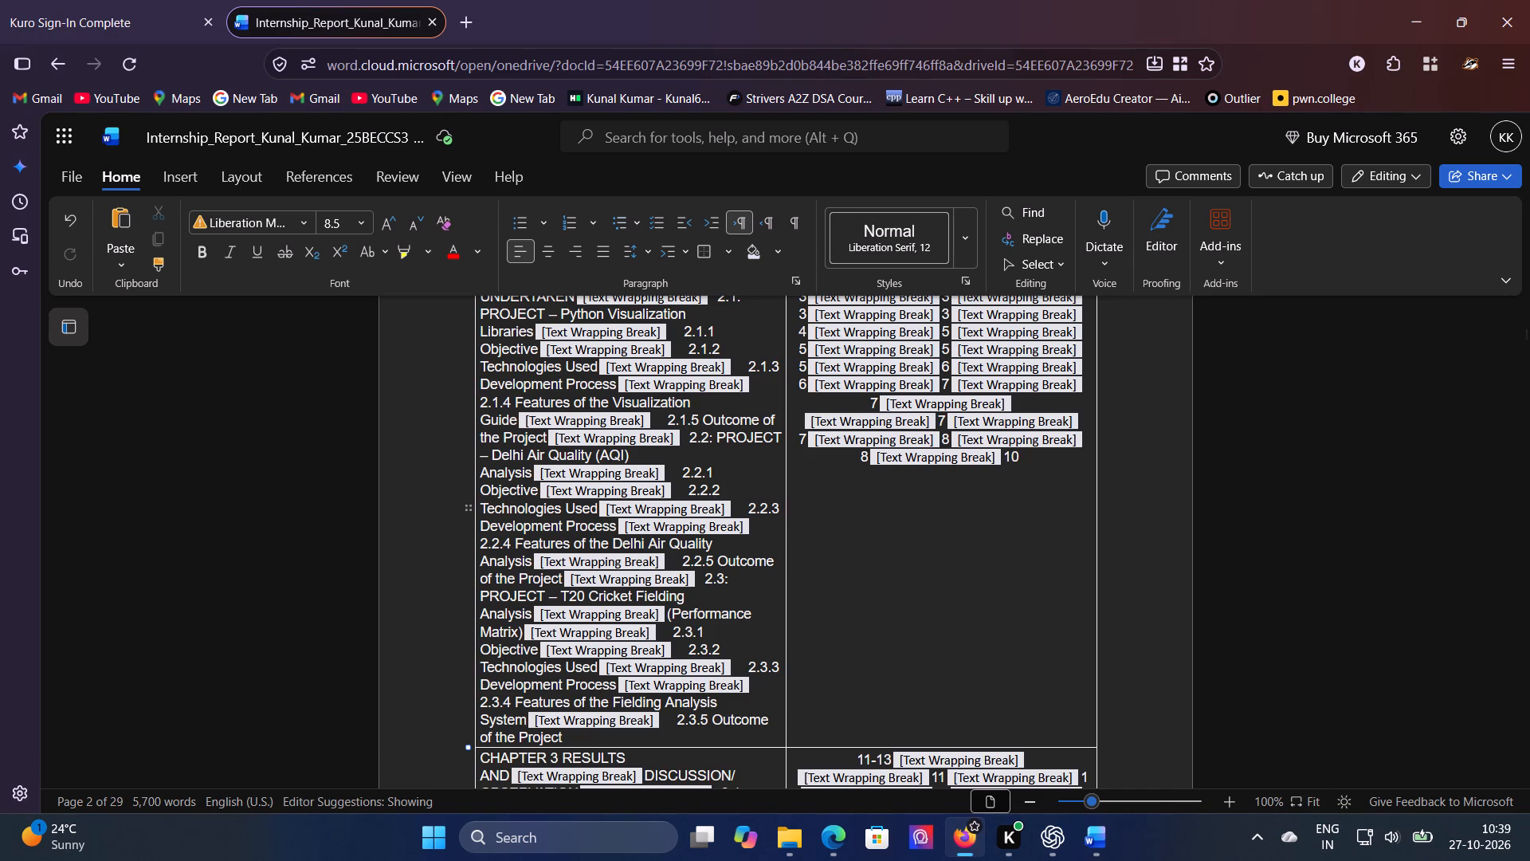
{"action": "left_click_drag", "start_coordinate": [753, 684], "coordinate": [618, 660]}
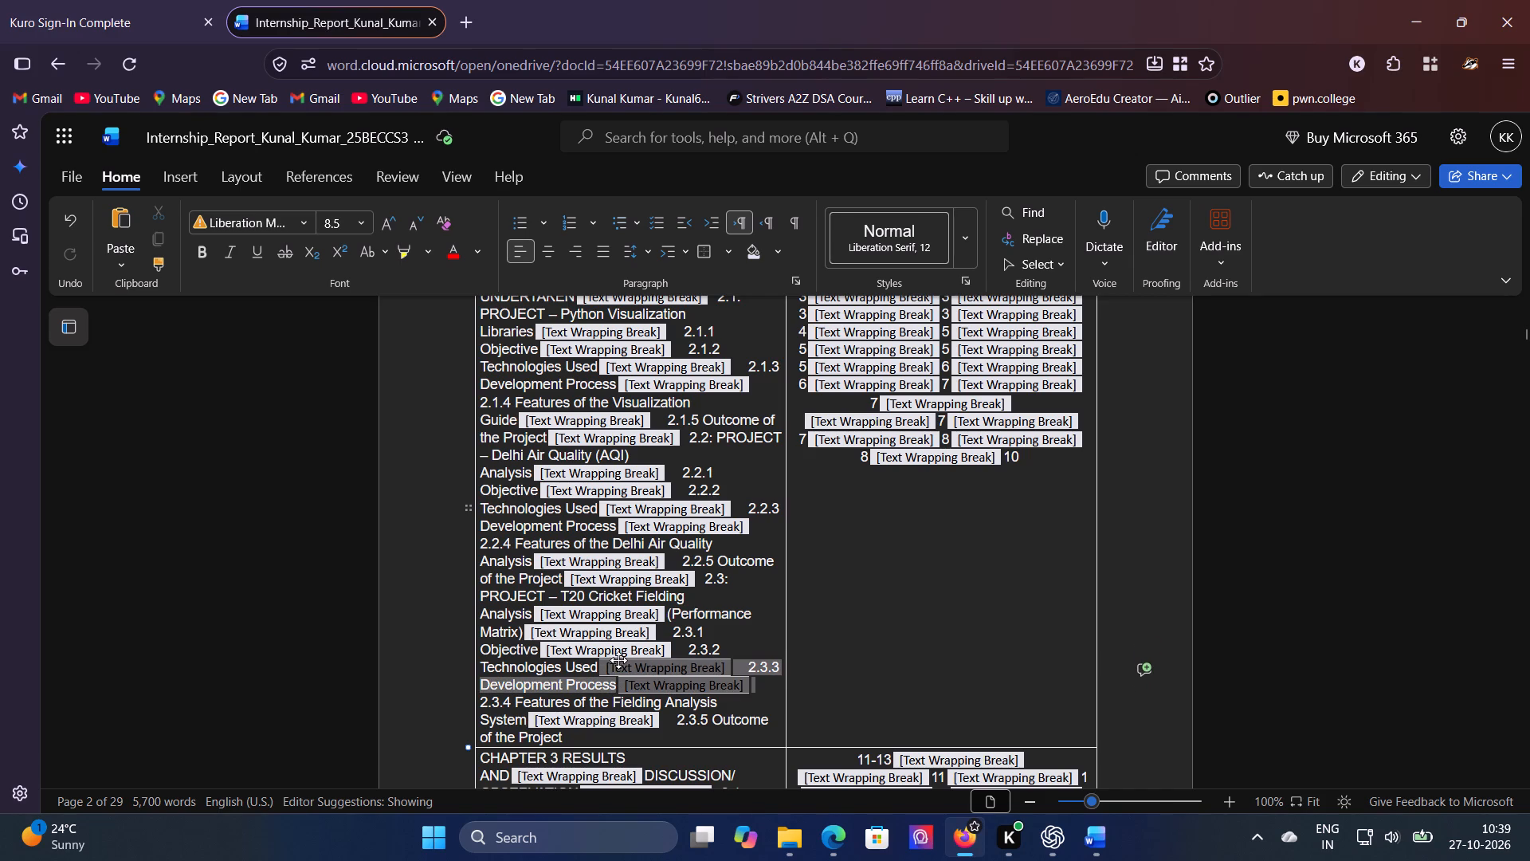
{"action": "left_click_drag", "start_coordinate": [618, 660], "coordinate": [473, 591]}
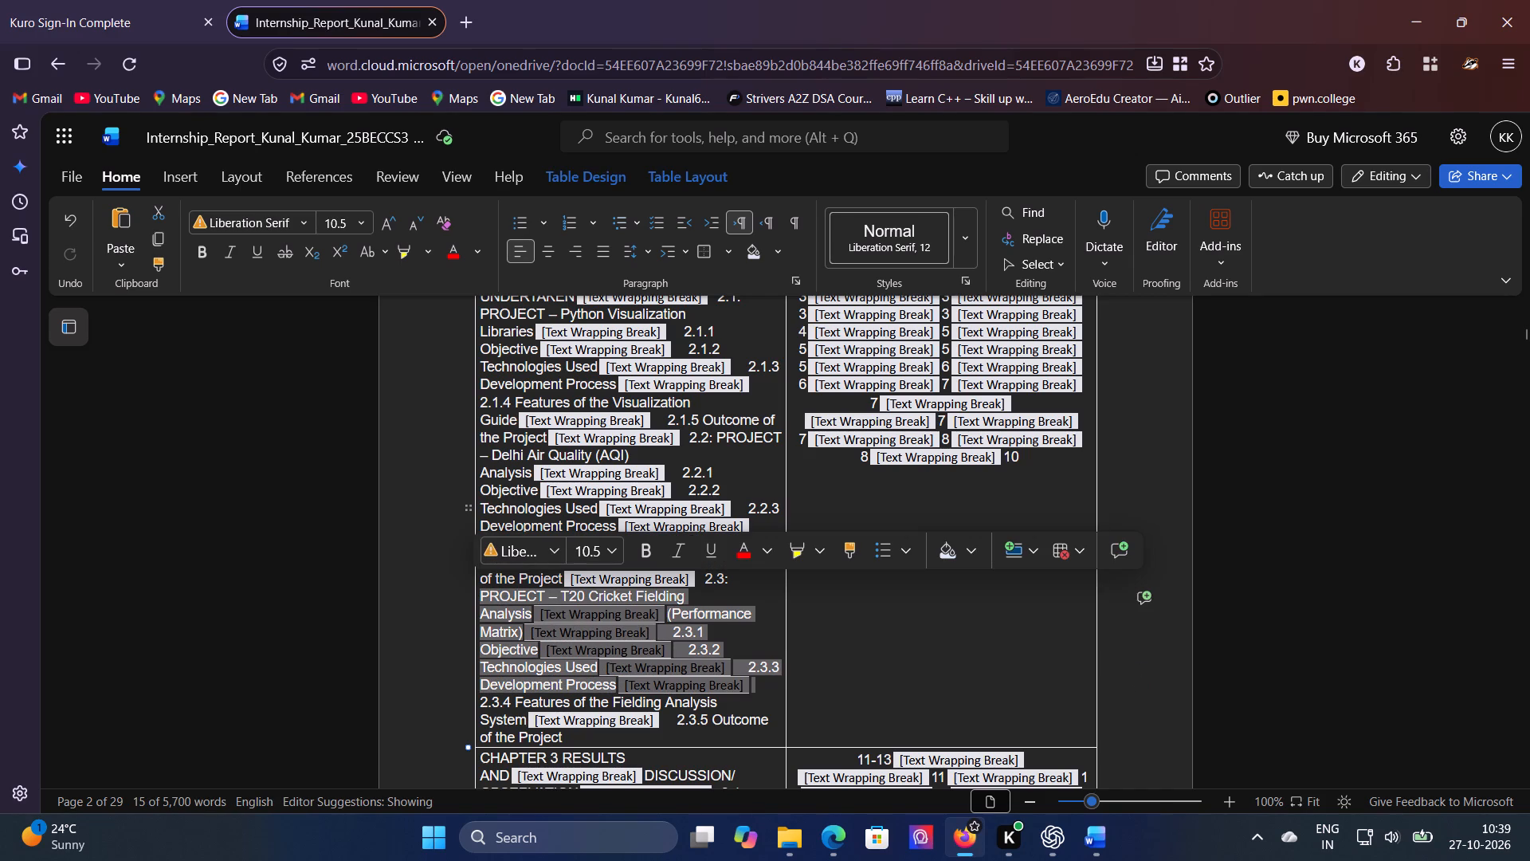
{"action": "key", "text": "BackSpace"}
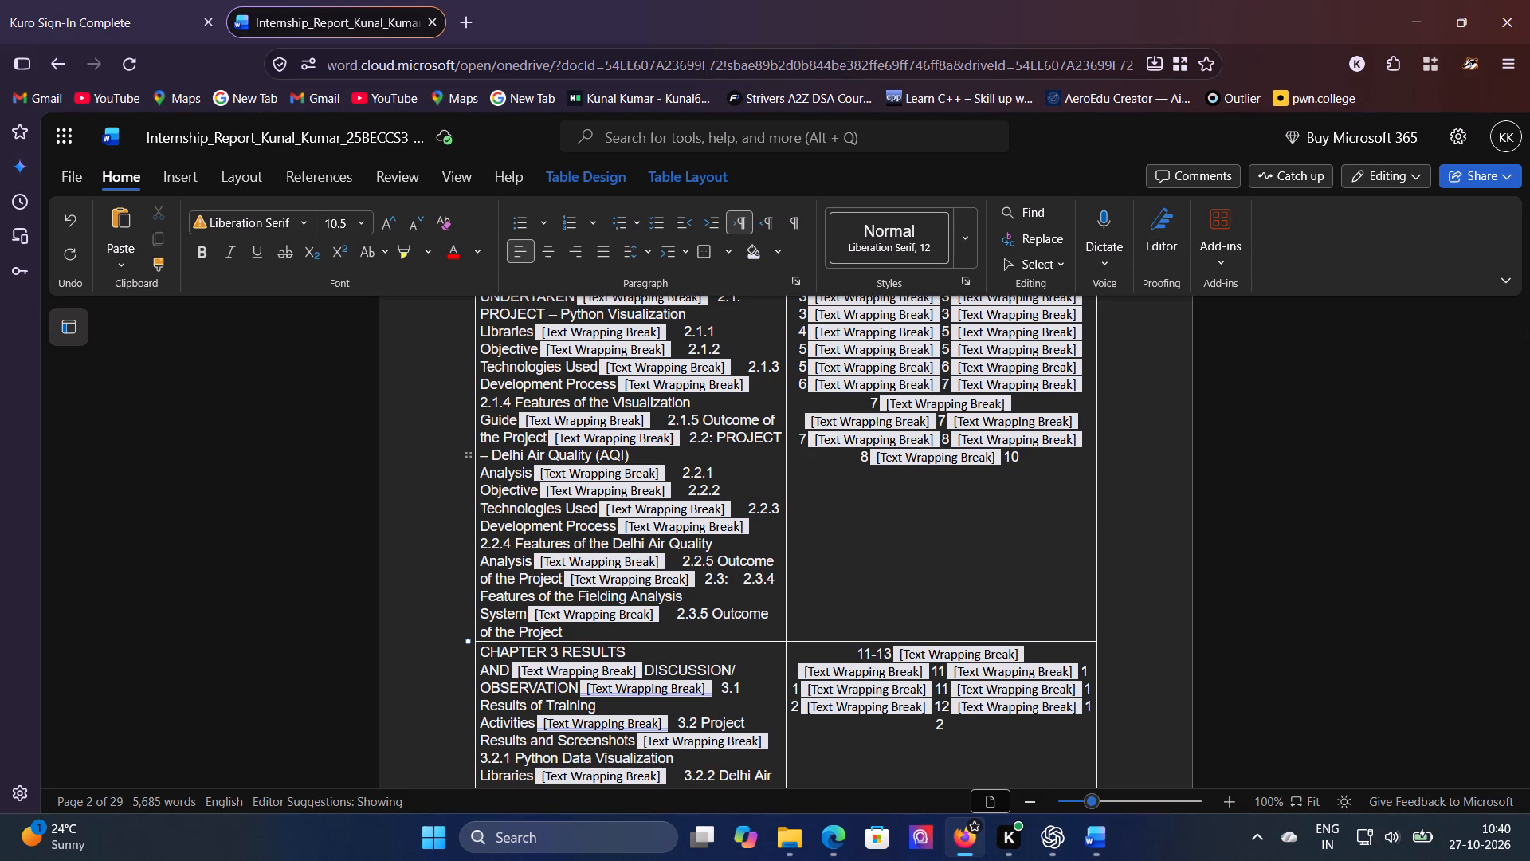
In the contents table's Chapter 2 row, delete the entry text "2.3.4 Features of the Fielding Analysis".
{"action": "left_click", "coordinate": [690, 596]}
{"action": "key", "text": "BackSpace"}
{"action": "key", "text": "BackSpace"}
{"action": "key", "text": "BackSpace"}
{"action": "key", "text": "BackSpace"}
{"action": "key", "text": "BackSpace"}
{"action": "key", "text": "BackSpace"}
{"action": "key", "text": "BackSpace"}
{"action": "key", "text": "BackSpace"}
{"action": "key", "text": "BackSpace"}
{"action": "key", "text": "BackSpace"}
{"action": "key", "text": "BackSpace"}
{"action": "key", "text": "BackSpace"}
{"action": "key", "text": "BackSpace"}
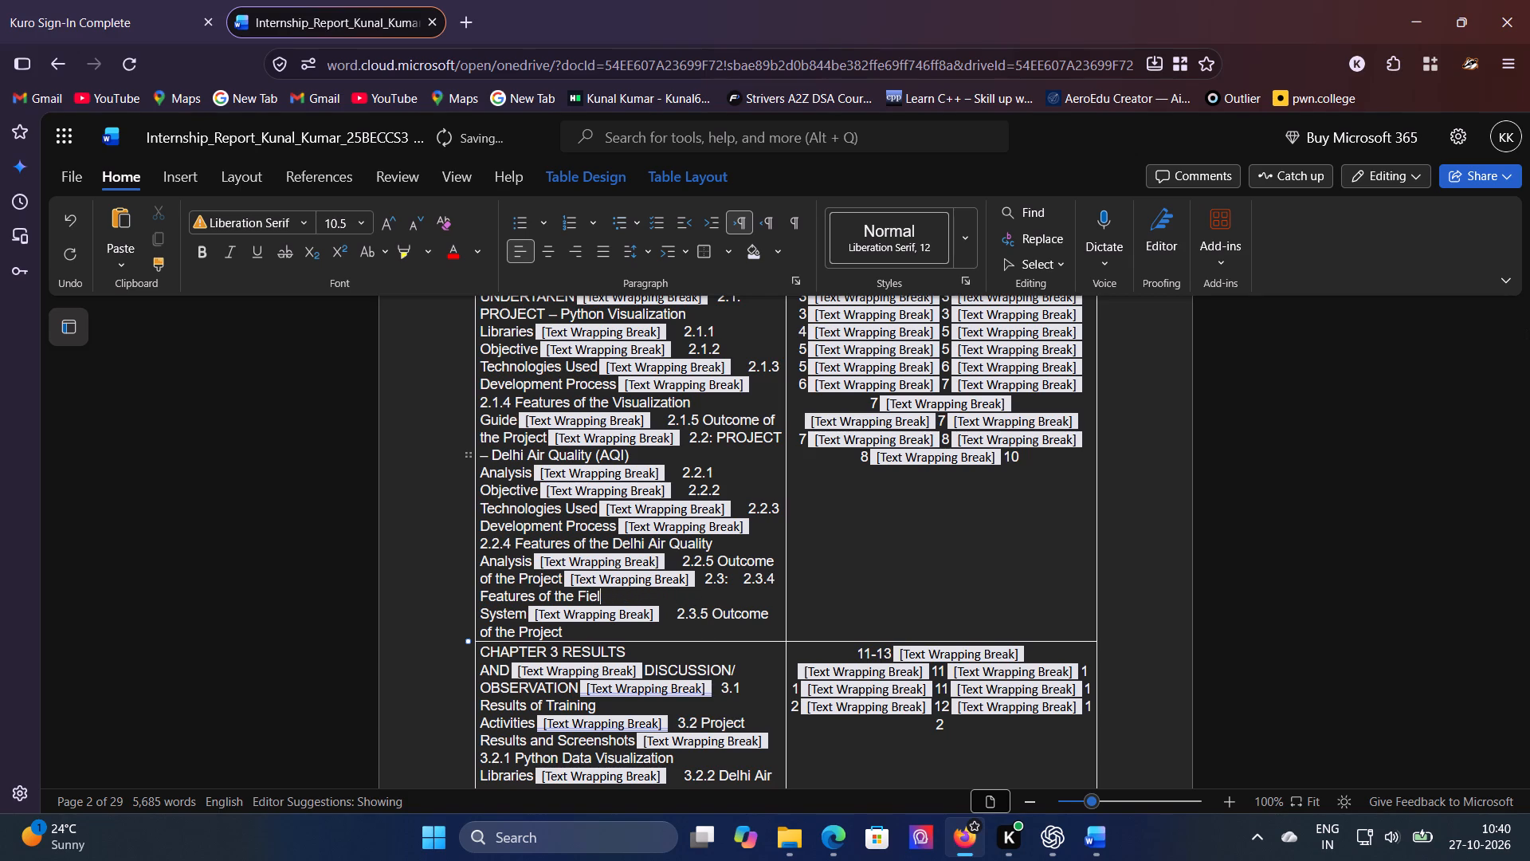
{"action": "key", "text": "BackSpace"}
{"action": "key", "text": "BackSpace"}
{"action": "key", "text": "BackSpace"}
{"action": "key", "text": "BackSpace"}
{"action": "key", "text": "BackSpace"}
{"action": "key", "text": "BackSpace"}
{"action": "key", "text": "BackSpace"}
{"action": "key", "text": "BackSpace"}
{"action": "key", "text": "BackSpace"}
{"action": "key", "text": "BackSpace"}
{"action": "key", "text": "BackSpace"}
{"action": "key", "text": "BackSpace"}
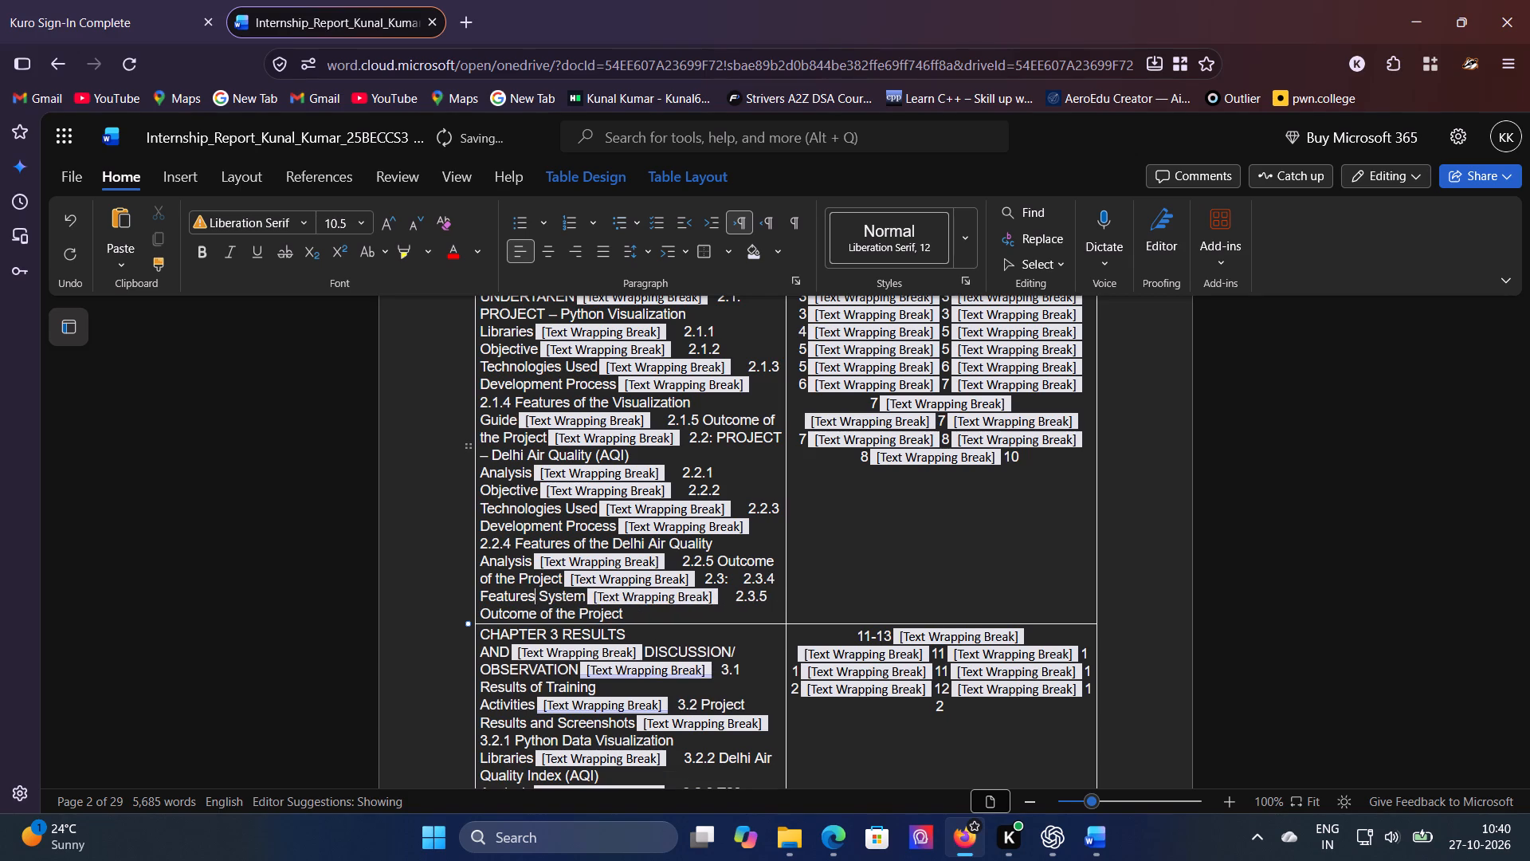
{"action": "key", "text": "BackSpace"}
{"action": "key", "text": "BackSpace"}
{"action": "key", "text": "BackSpace"}
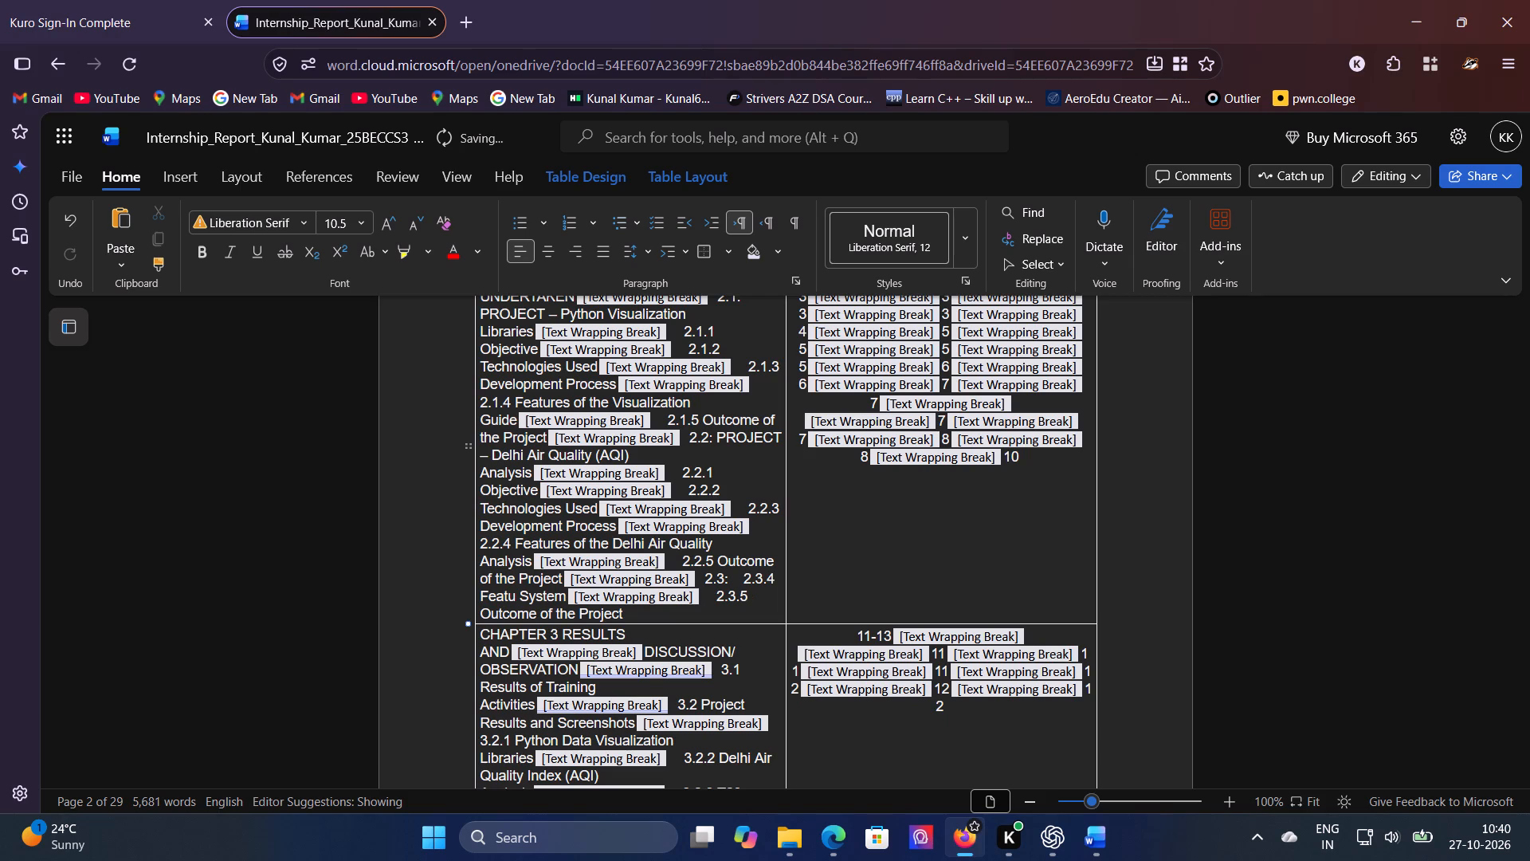
{"action": "key", "text": "BackSpace"}
{"action": "key", "text": "BackSpace"}
{"action": "key", "text": "BackSpace"}
{"action": "key", "text": "BackSpace"}
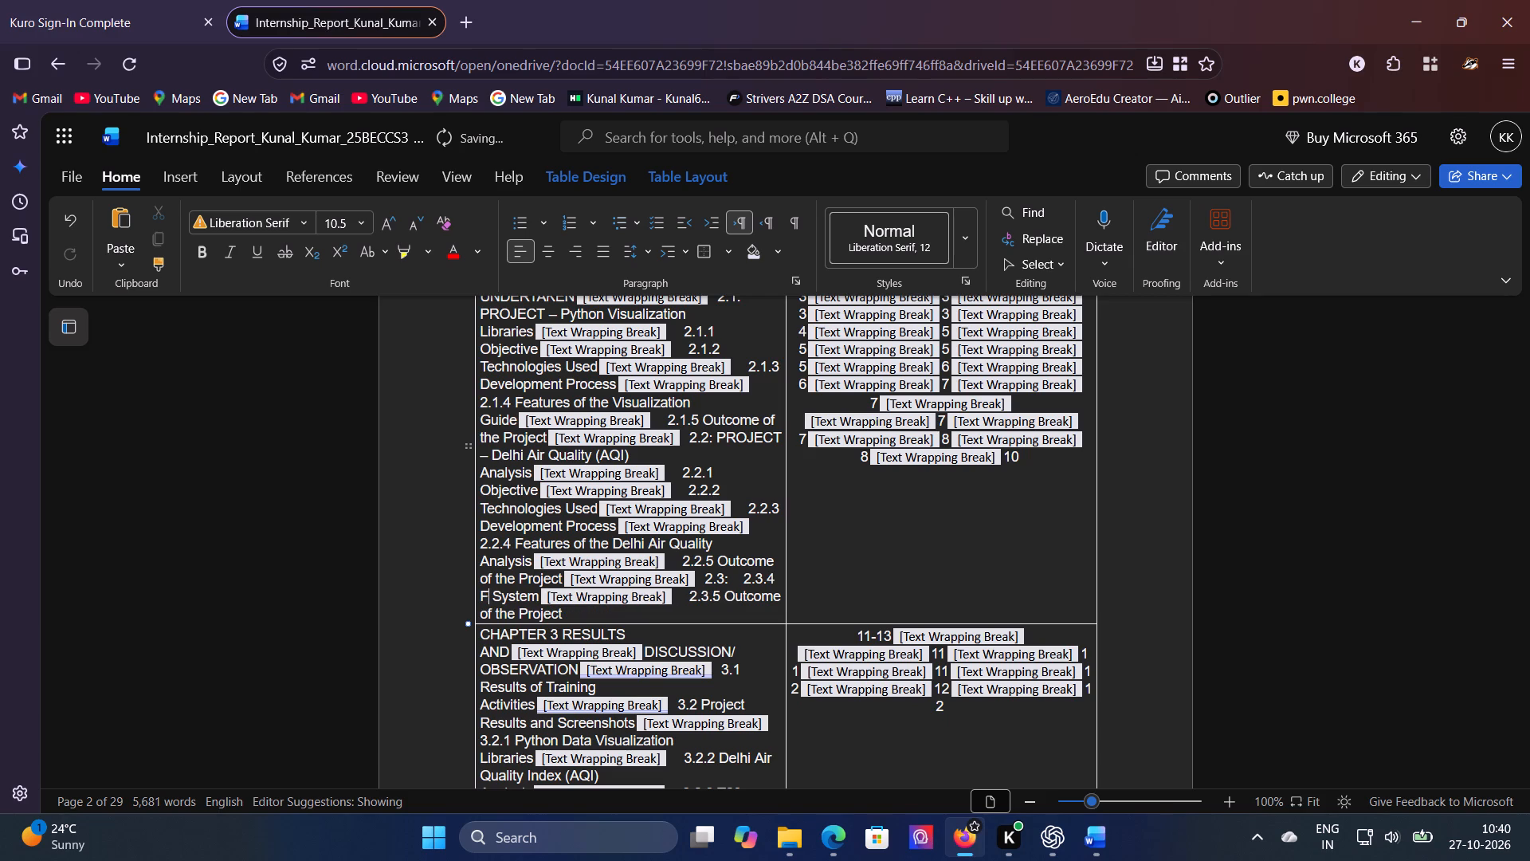
{"action": "key", "text": "BackSpace"}
{"action": "key", "text": "BackSpace"}
{"action": "key", "text": "BackSpace"}
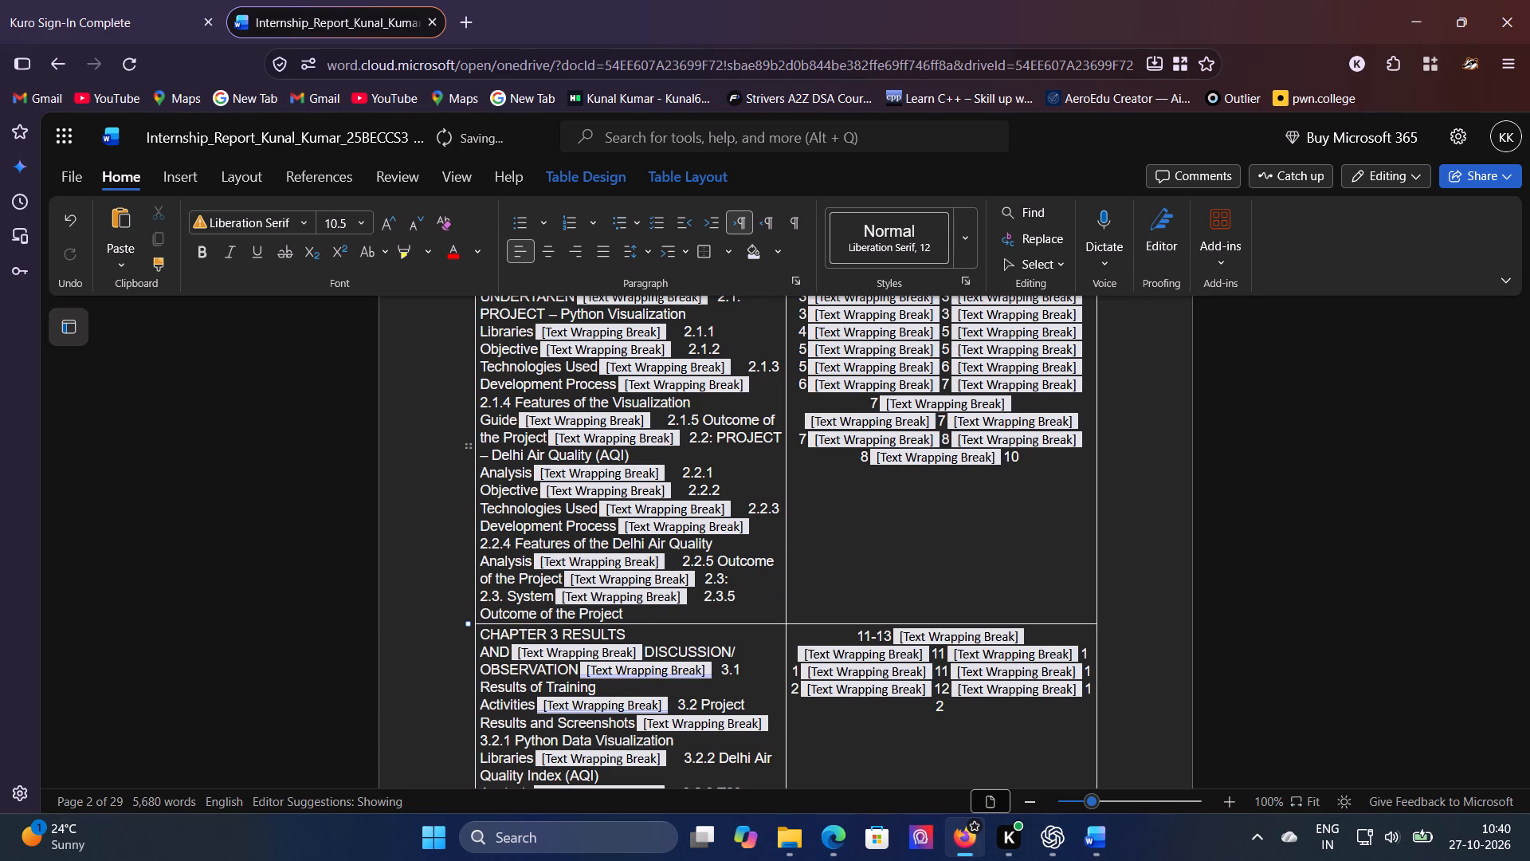
{"action": "key", "text": "BackSpace"}
{"action": "key", "text": "BackSpace"}
{"action": "key", "text": "BackSpace"}
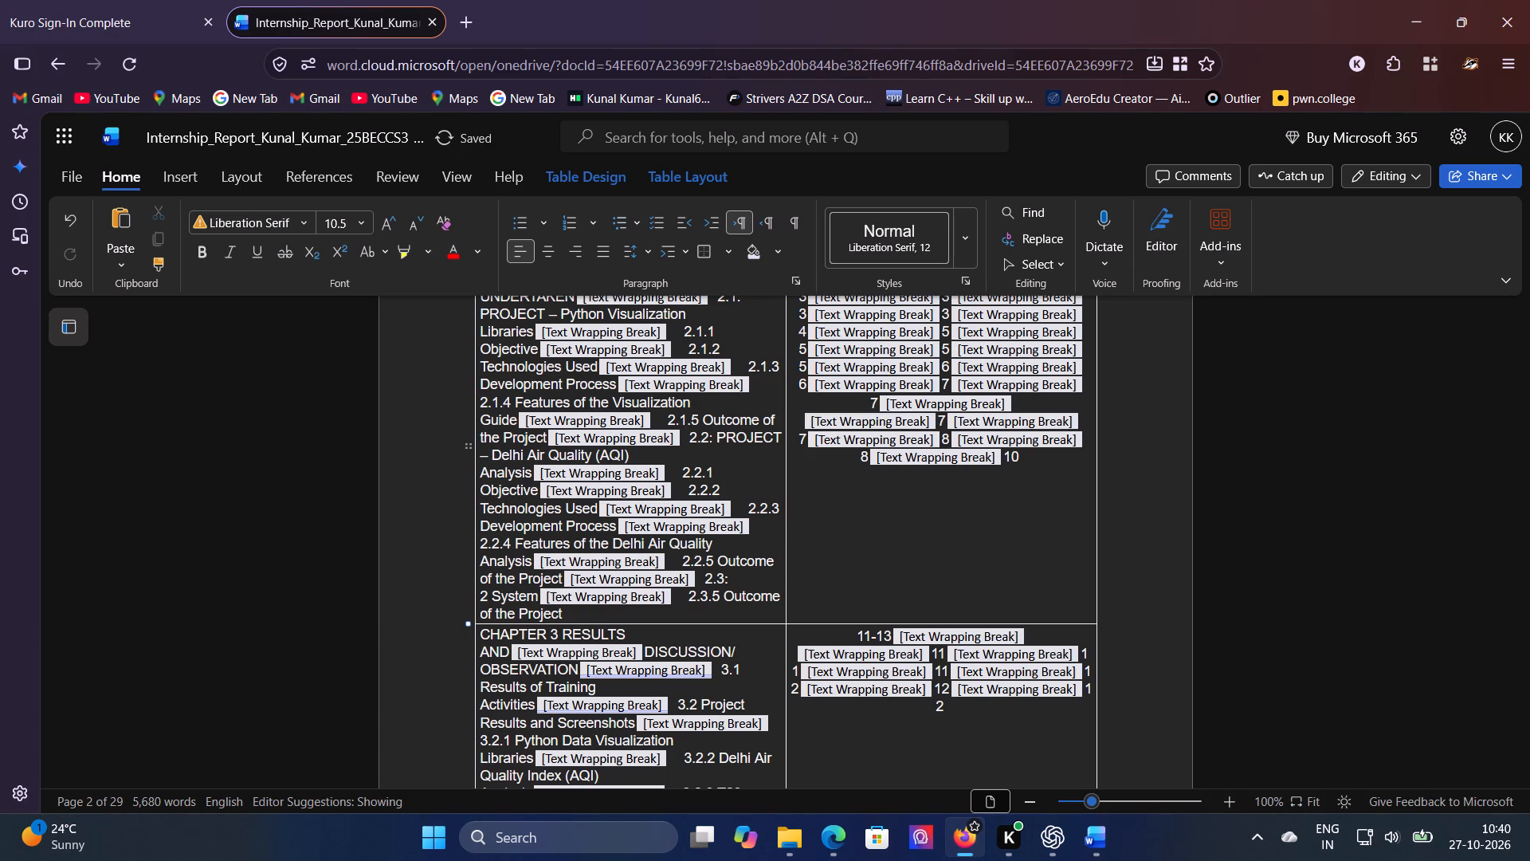
{"action": "key", "text": "BackSpace"}
{"action": "key", "text": "BackSpace"}
{"action": "key", "text": "BackSpace"}
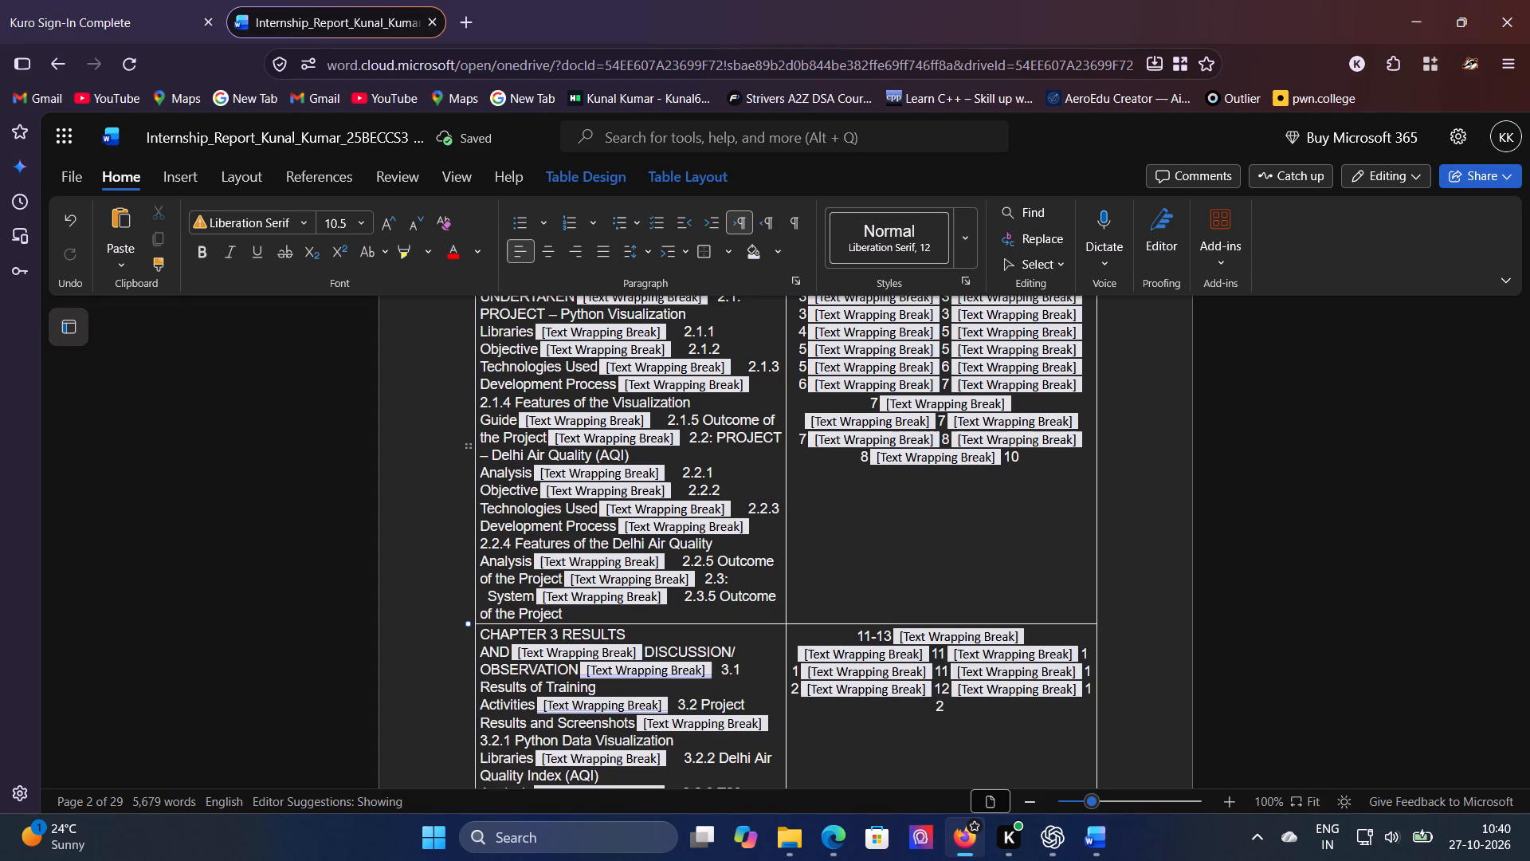
Delete the remaining "2.3:", "System" and "2.3.5 Outcome of the Project" text after the 2.2.5 entry in the Chapter 2 row.
{"action": "scroll", "coordinate": [690, 596], "scroll_direction": "up", "scroll_amount": 1}
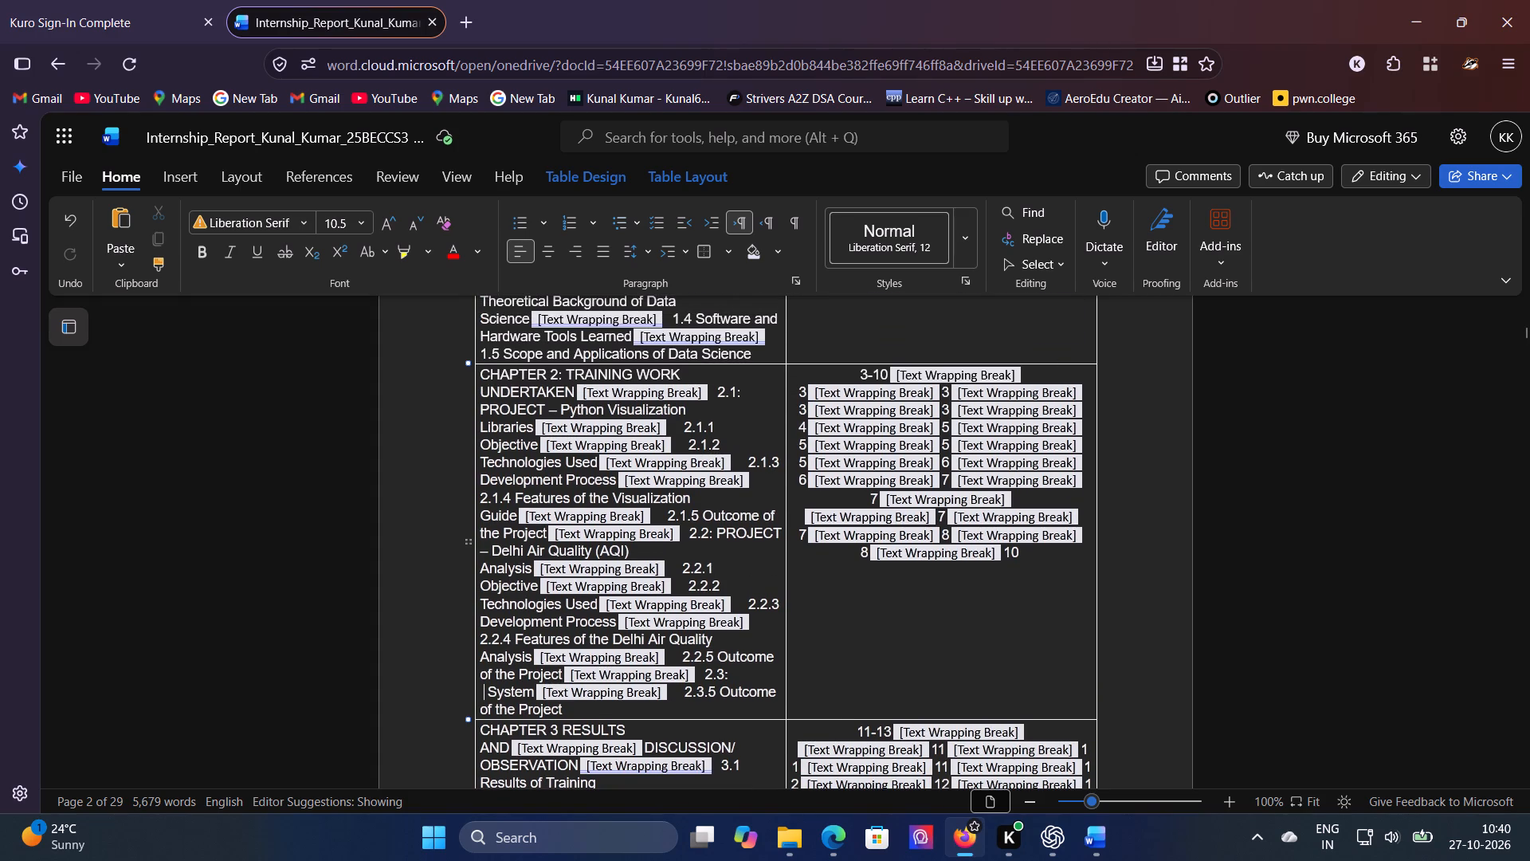
{"action": "left_click_drag", "start_coordinate": [576, 717], "coordinate": [492, 696]}
{"action": "left_click_drag", "start_coordinate": [492, 696], "coordinate": [489, 670]}
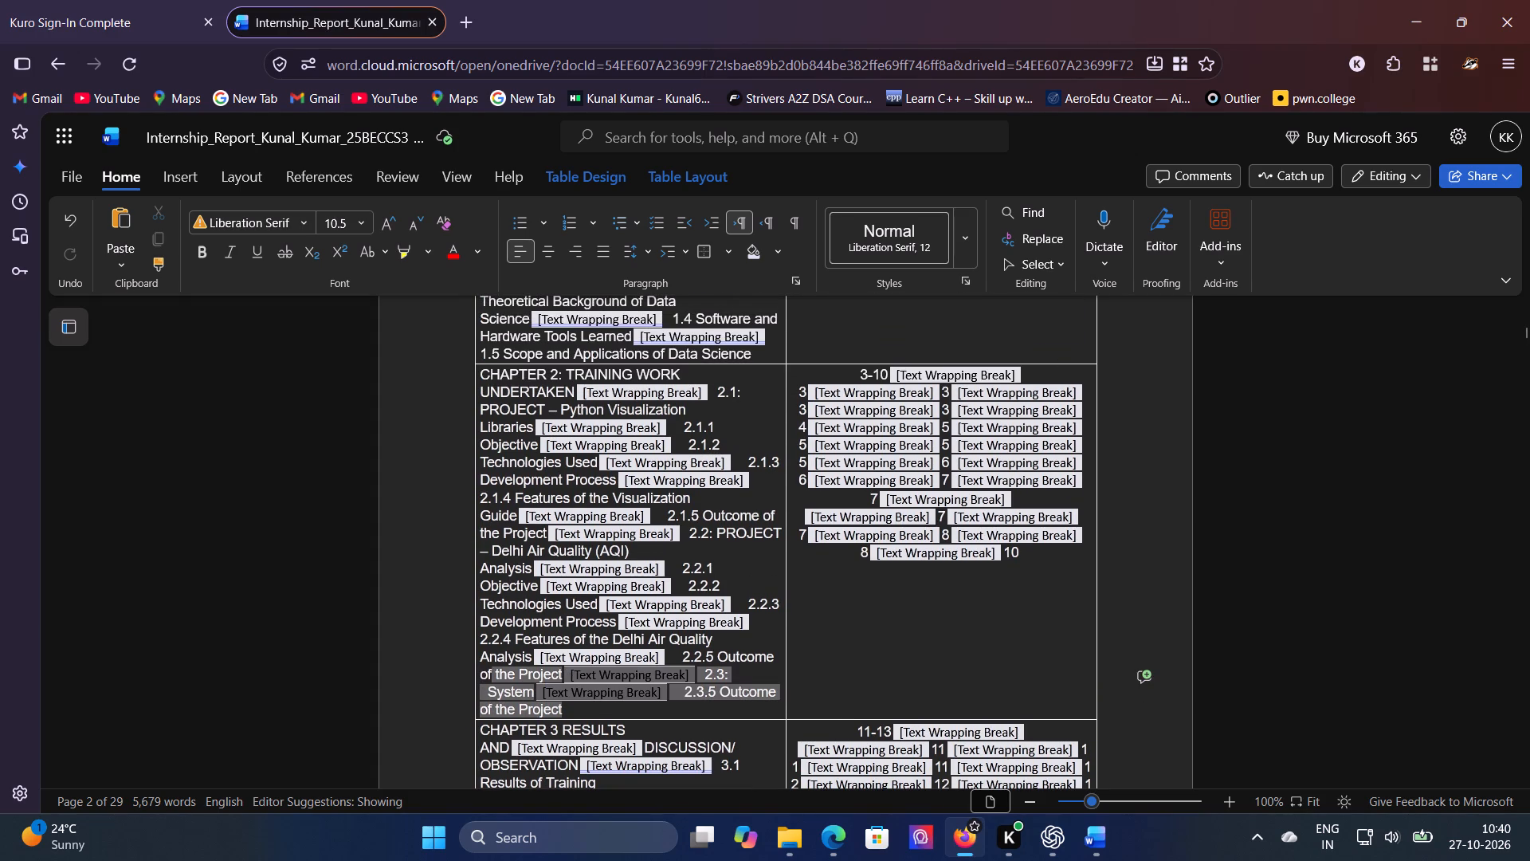
{"action": "left_click_drag", "start_coordinate": [489, 670], "coordinate": [697, 670]}
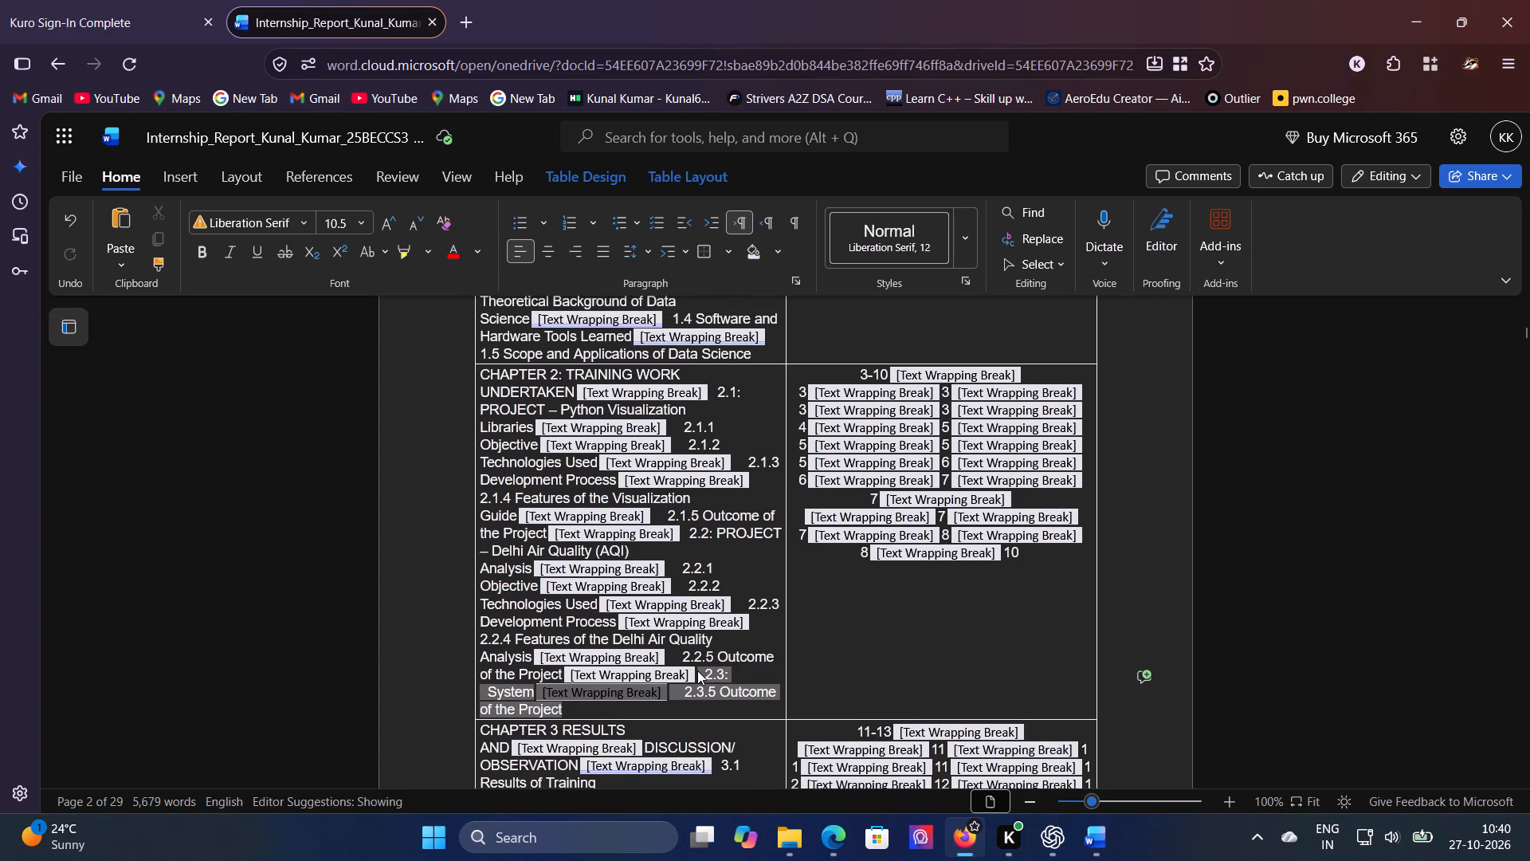
{"action": "key", "text": "BackSpace"}
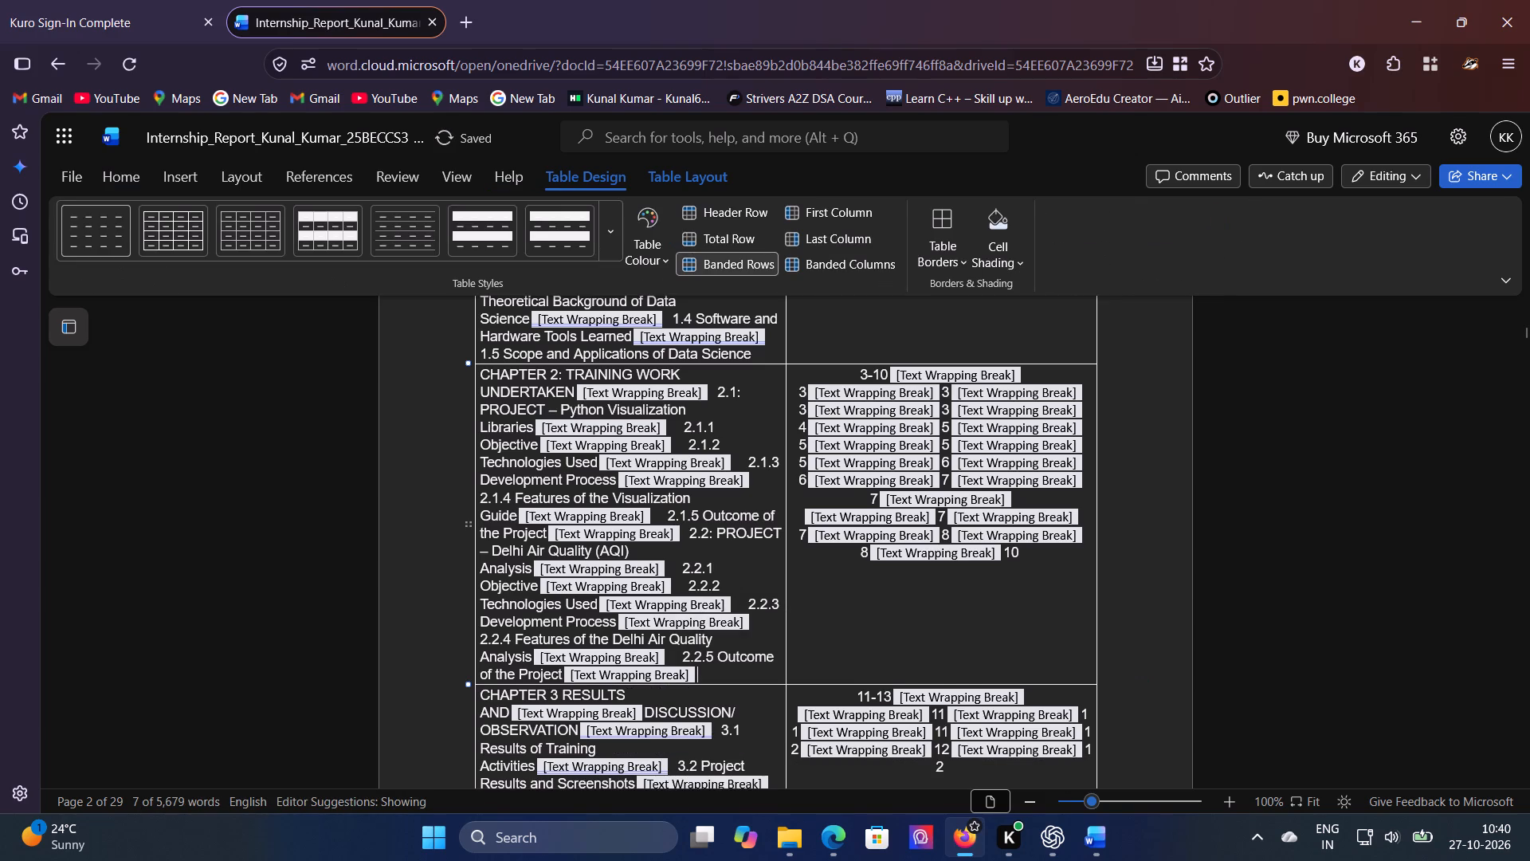
Add an empty line after the 2.2.5 Outcome of the Project entry in the contents table's Chapter 2 row.
{"action": "scroll", "coordinate": [733, 618], "scroll_direction": "down", "scroll_amount": 1}
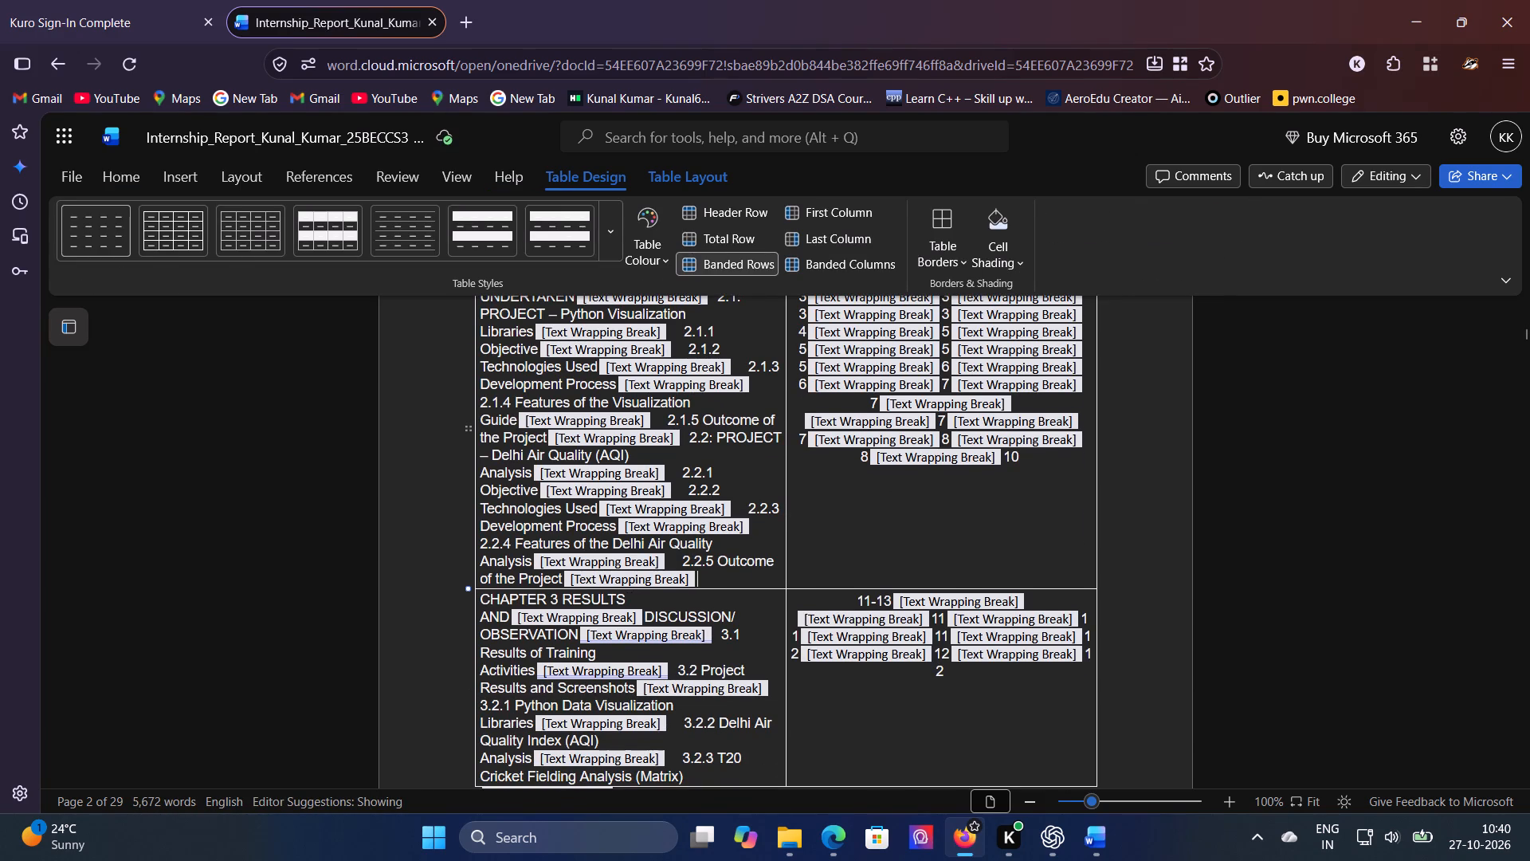
{"action": "key", "text": "Return"}
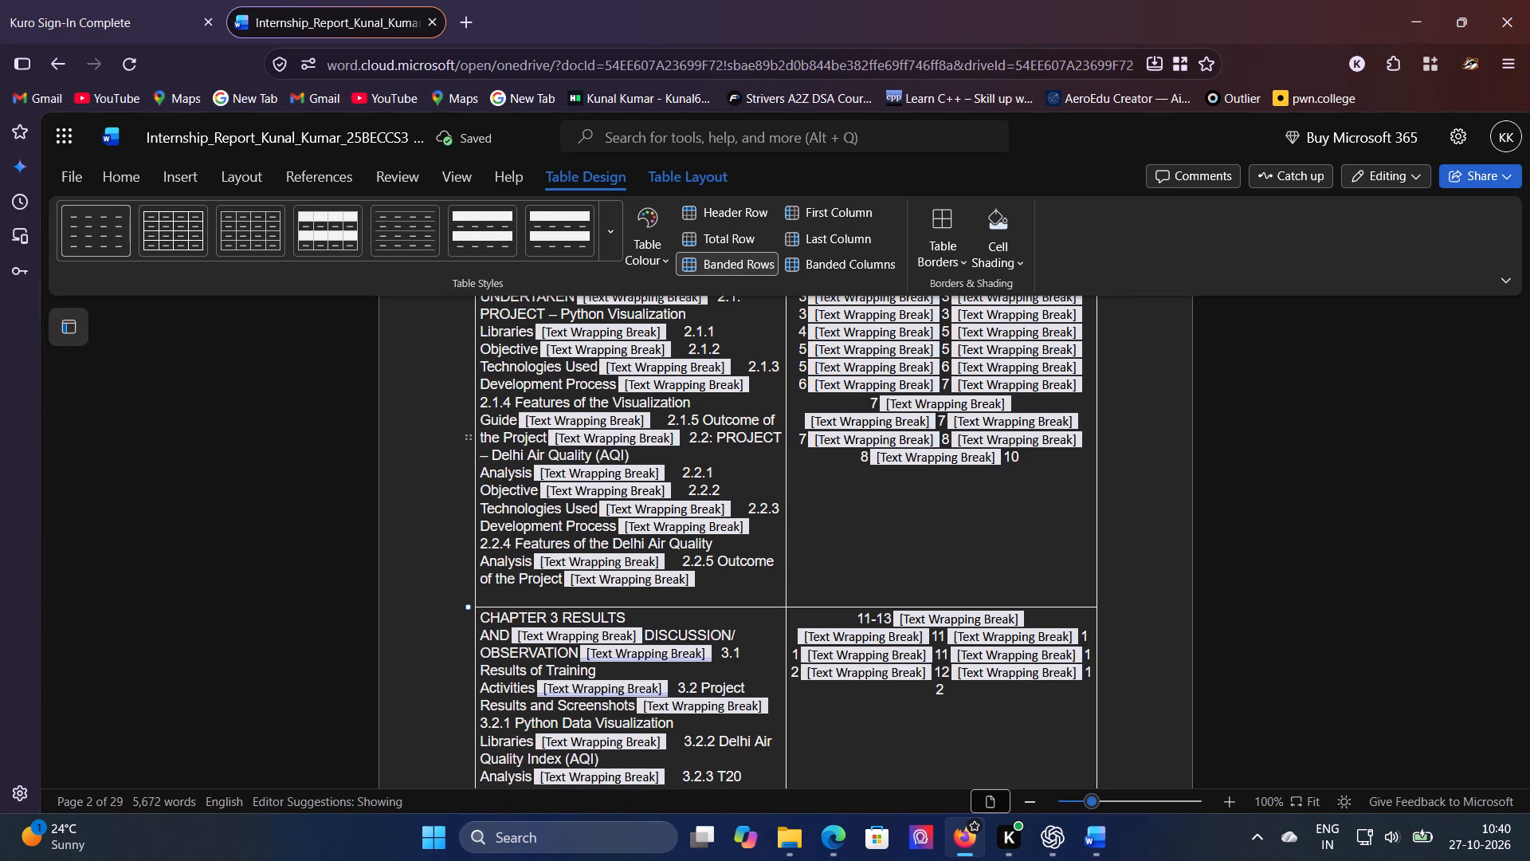
{"action": "key", "text": "BackSpace"}
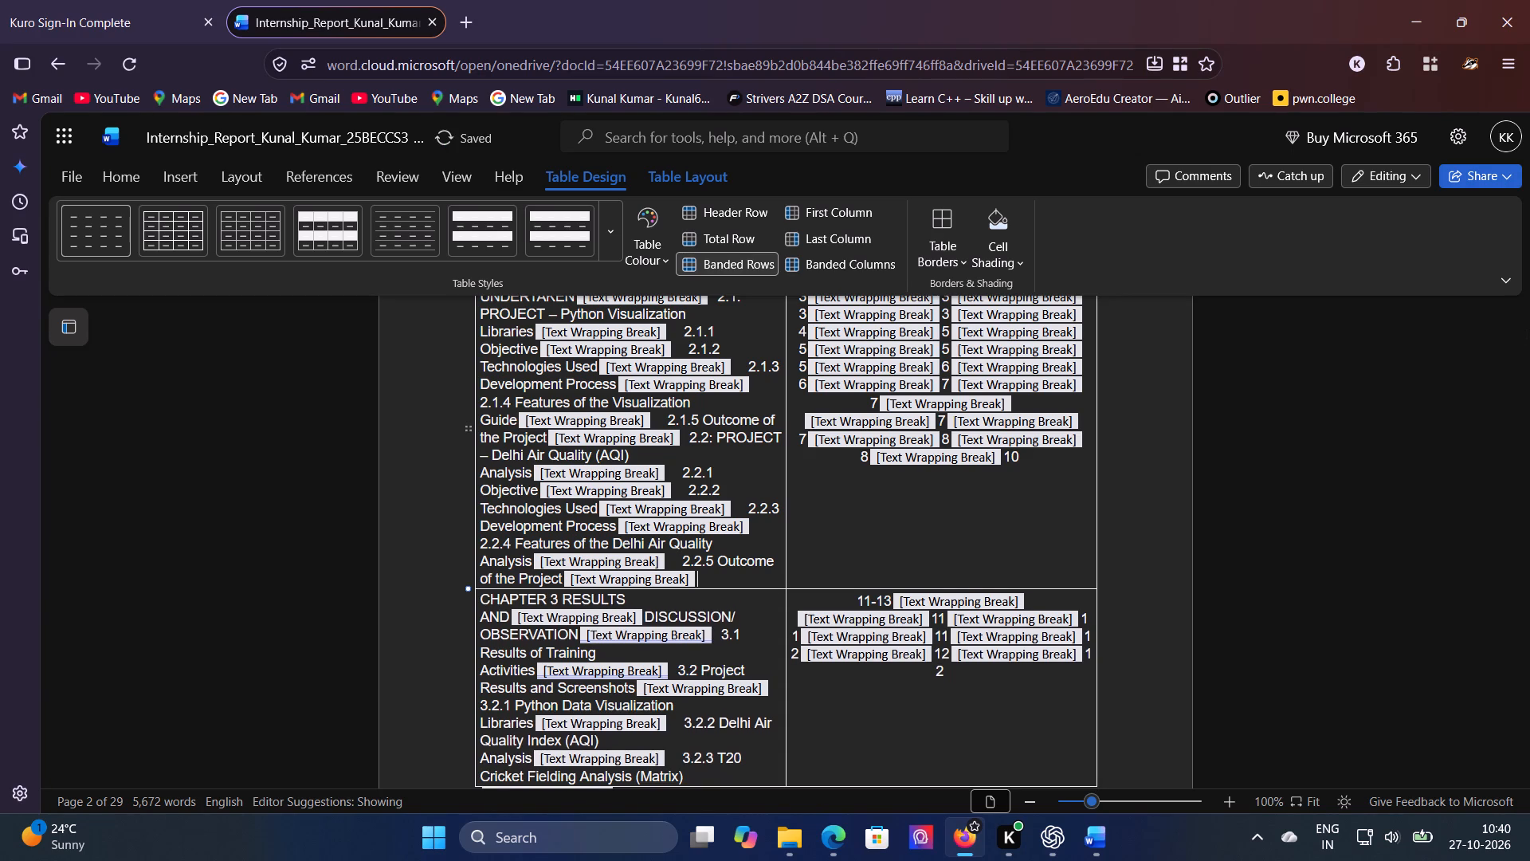
{"action": "key", "text": "Return"}
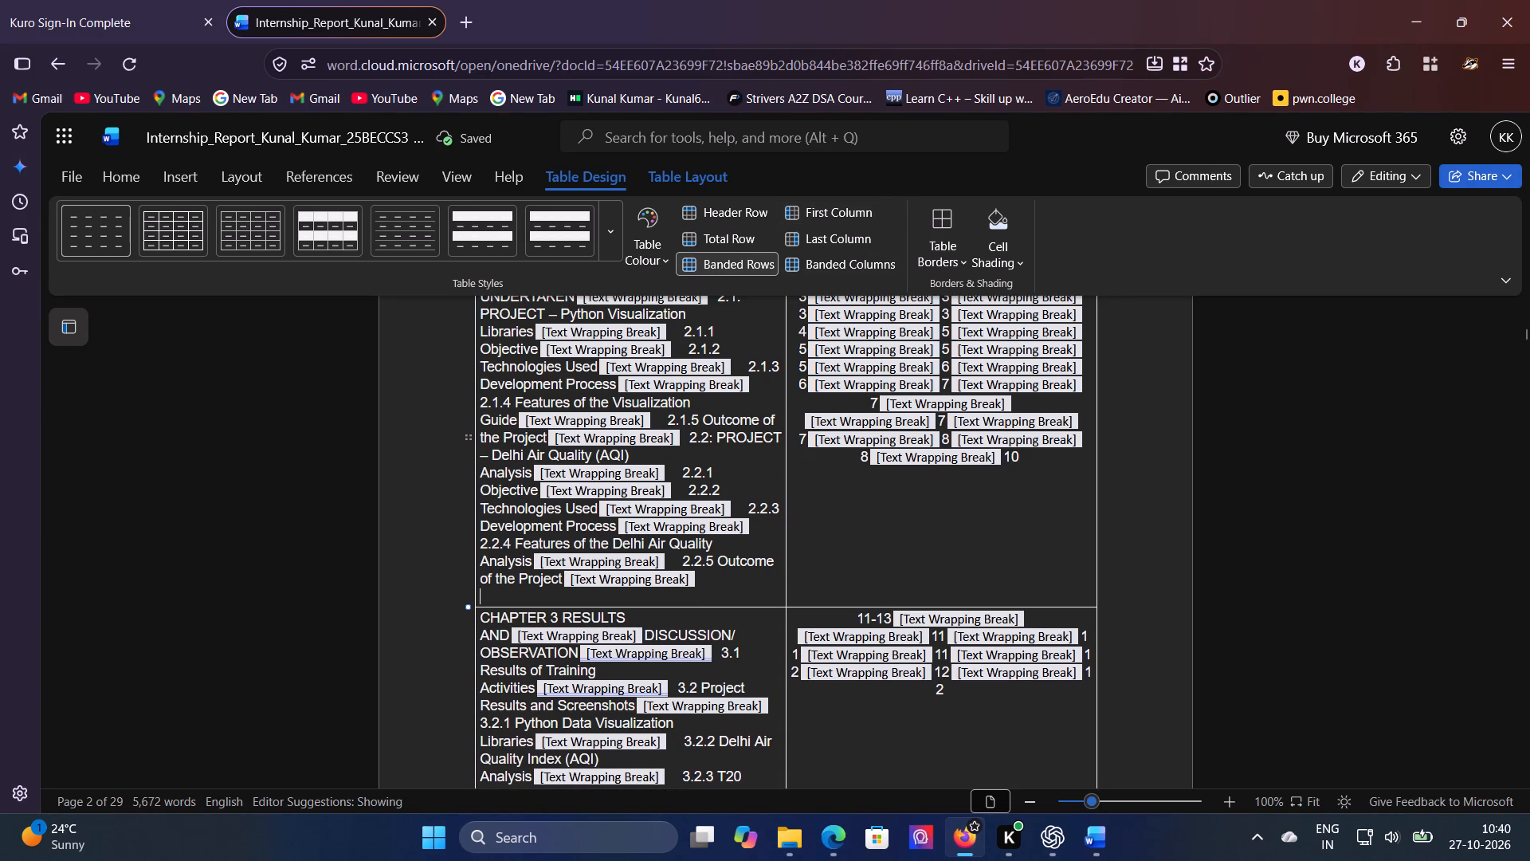
Review the report from the Chapter 3 contents row through the front matter and List of Figures to the page before Chapter 1.
{"action": "scroll", "coordinate": [726, 533], "scroll_direction": "down", "scroll_amount": 3}
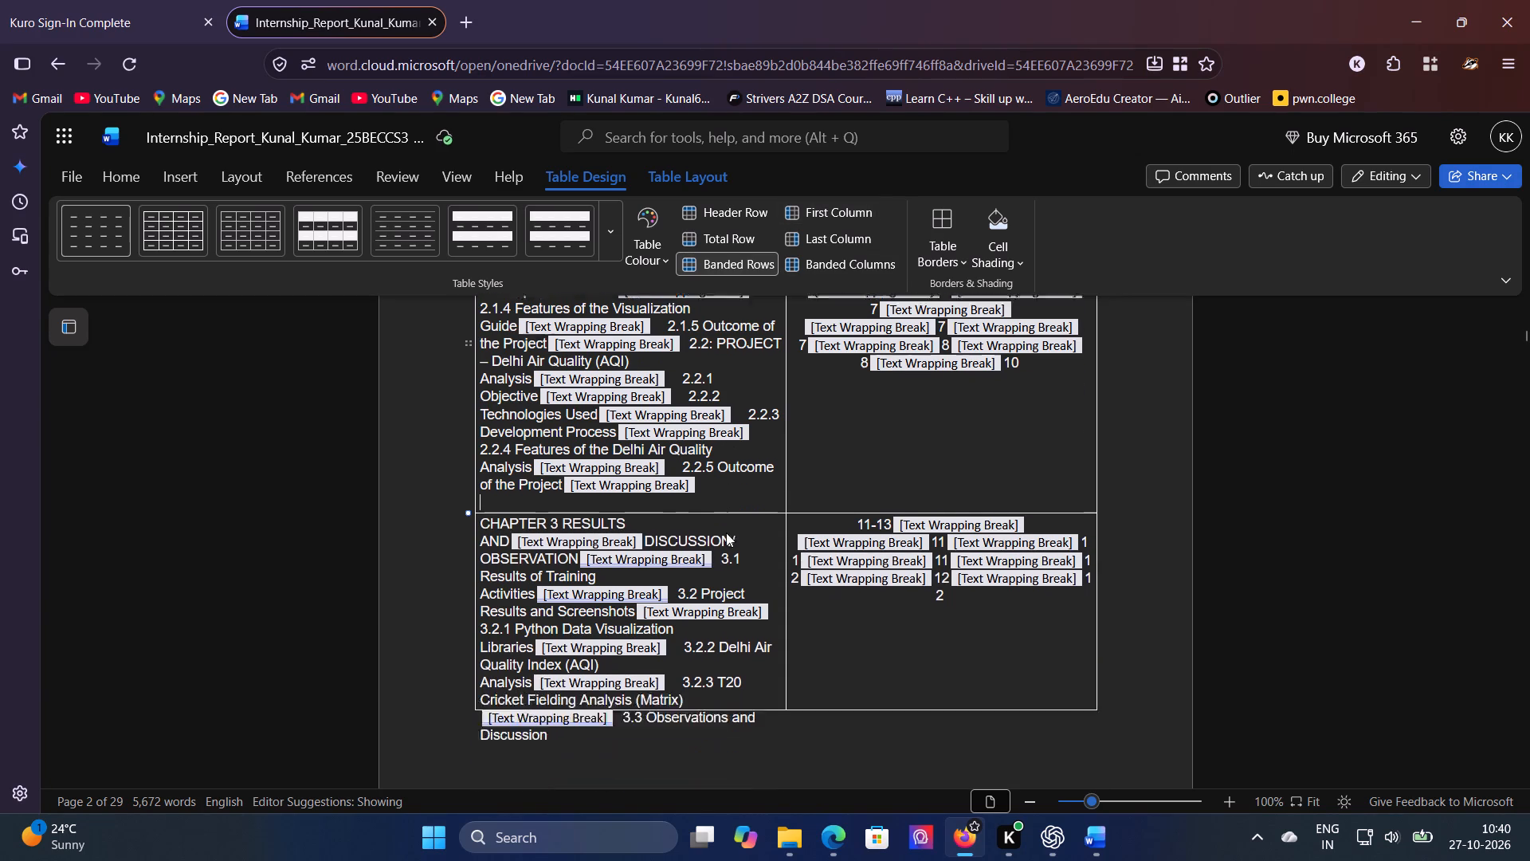
{"action": "scroll", "coordinate": [667, 469], "scroll_direction": "down", "scroll_amount": 4}
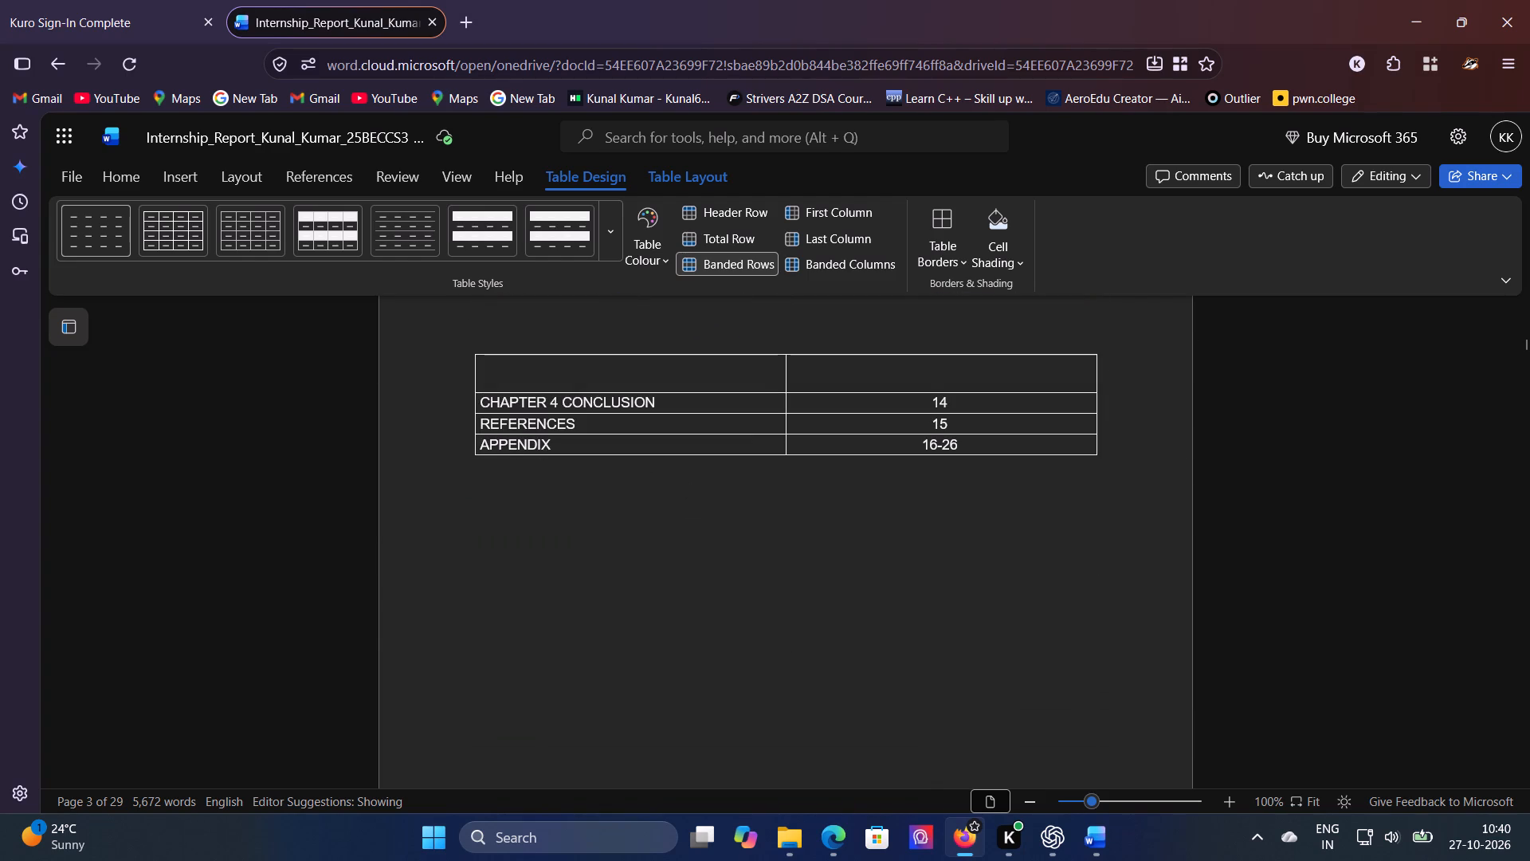
{"action": "scroll", "coordinate": [834, 466], "scroll_direction": "down", "scroll_amount": 15}
{"action": "scroll", "coordinate": [864, 532], "scroll_direction": "down", "scroll_amount": 8}
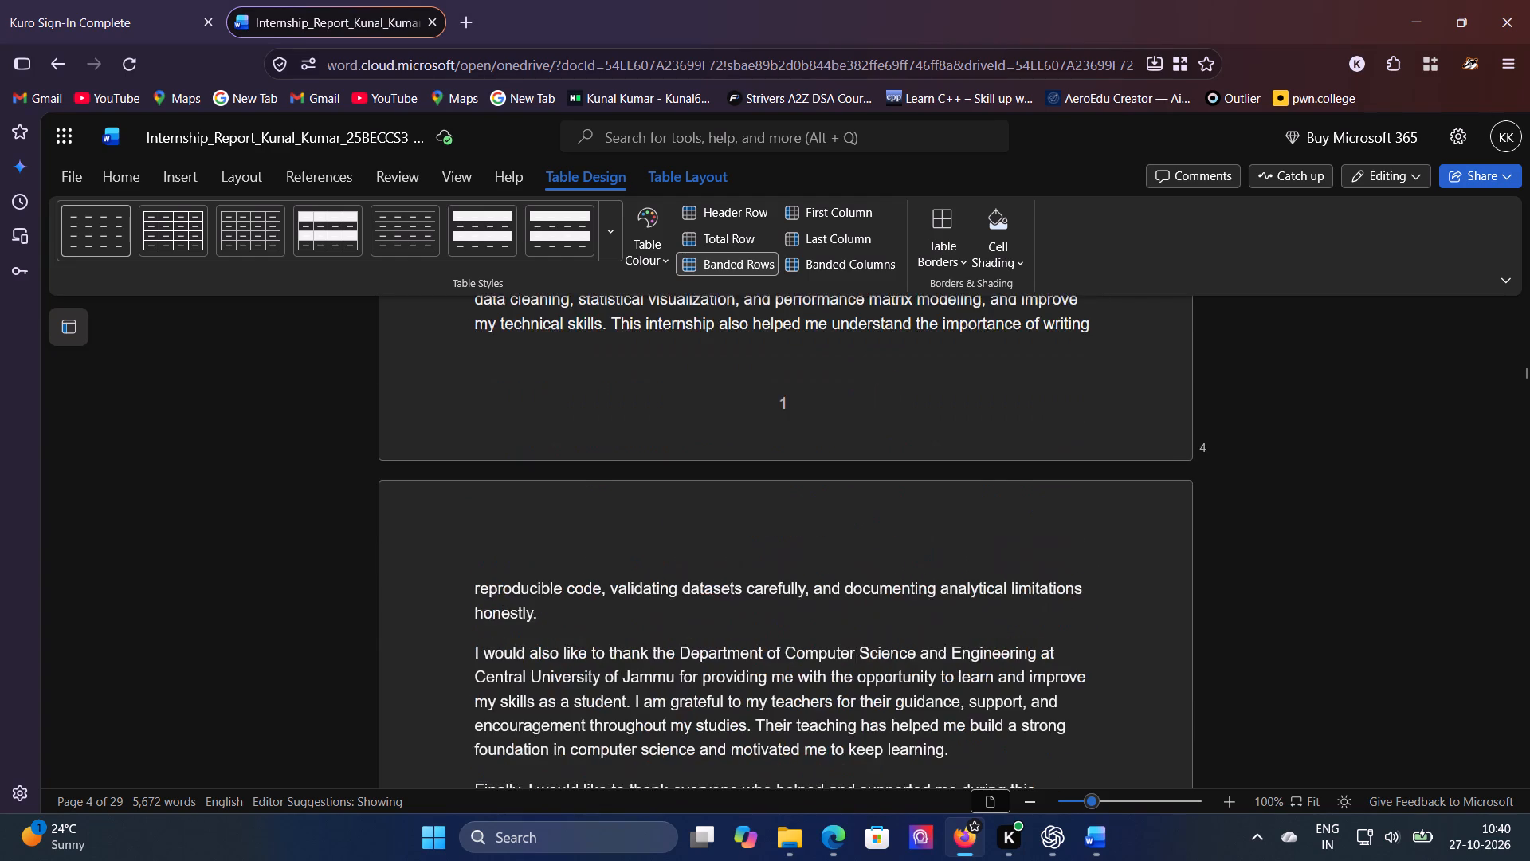
{"action": "scroll", "coordinate": [865, 536], "scroll_direction": "down", "scroll_amount": 12}
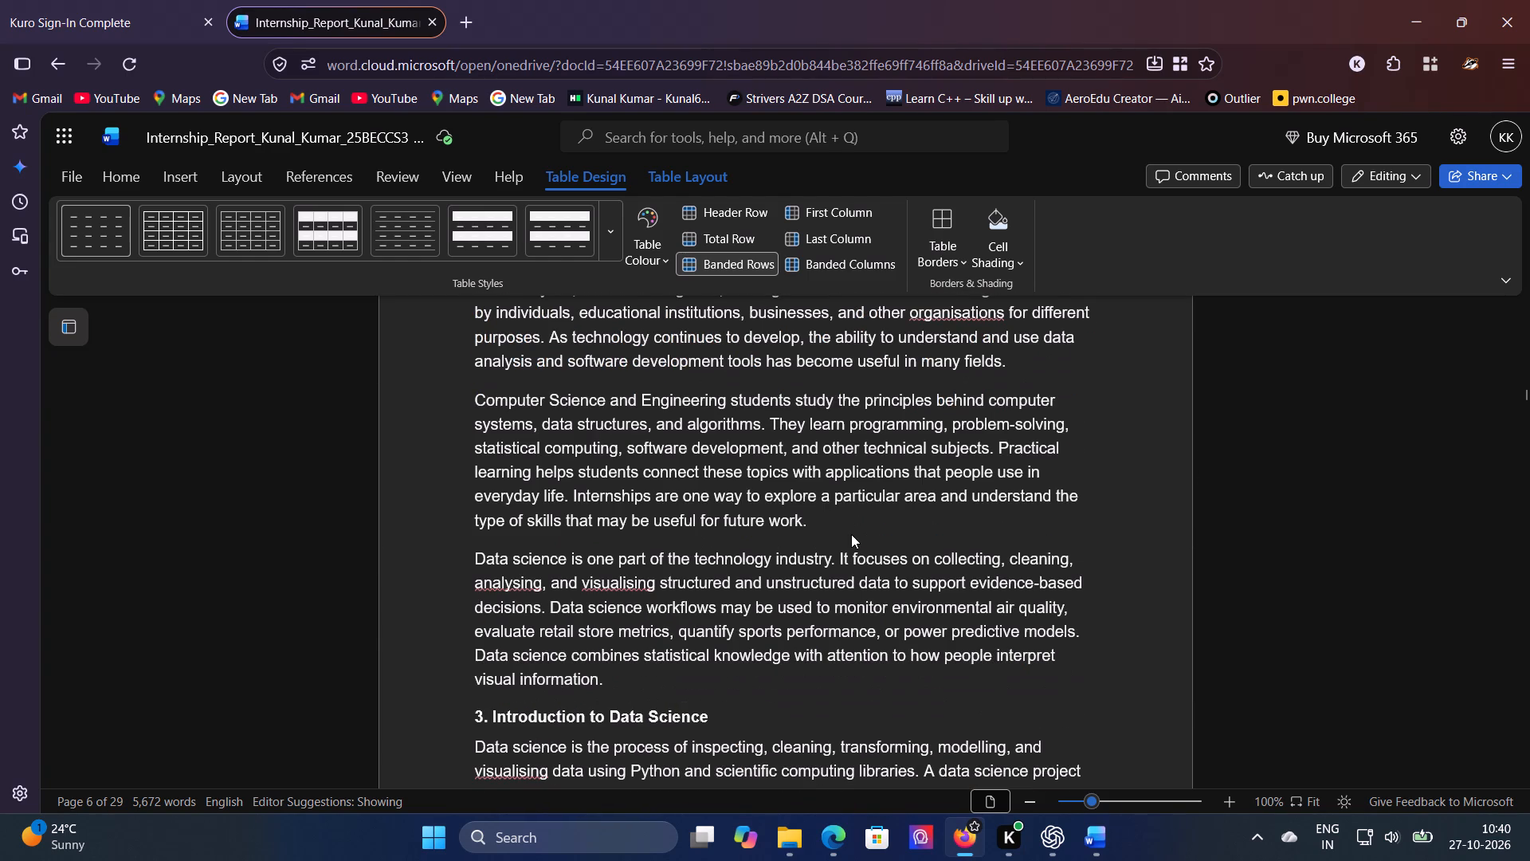
{"action": "scroll", "coordinate": [851, 534], "scroll_direction": "down", "scroll_amount": 14}
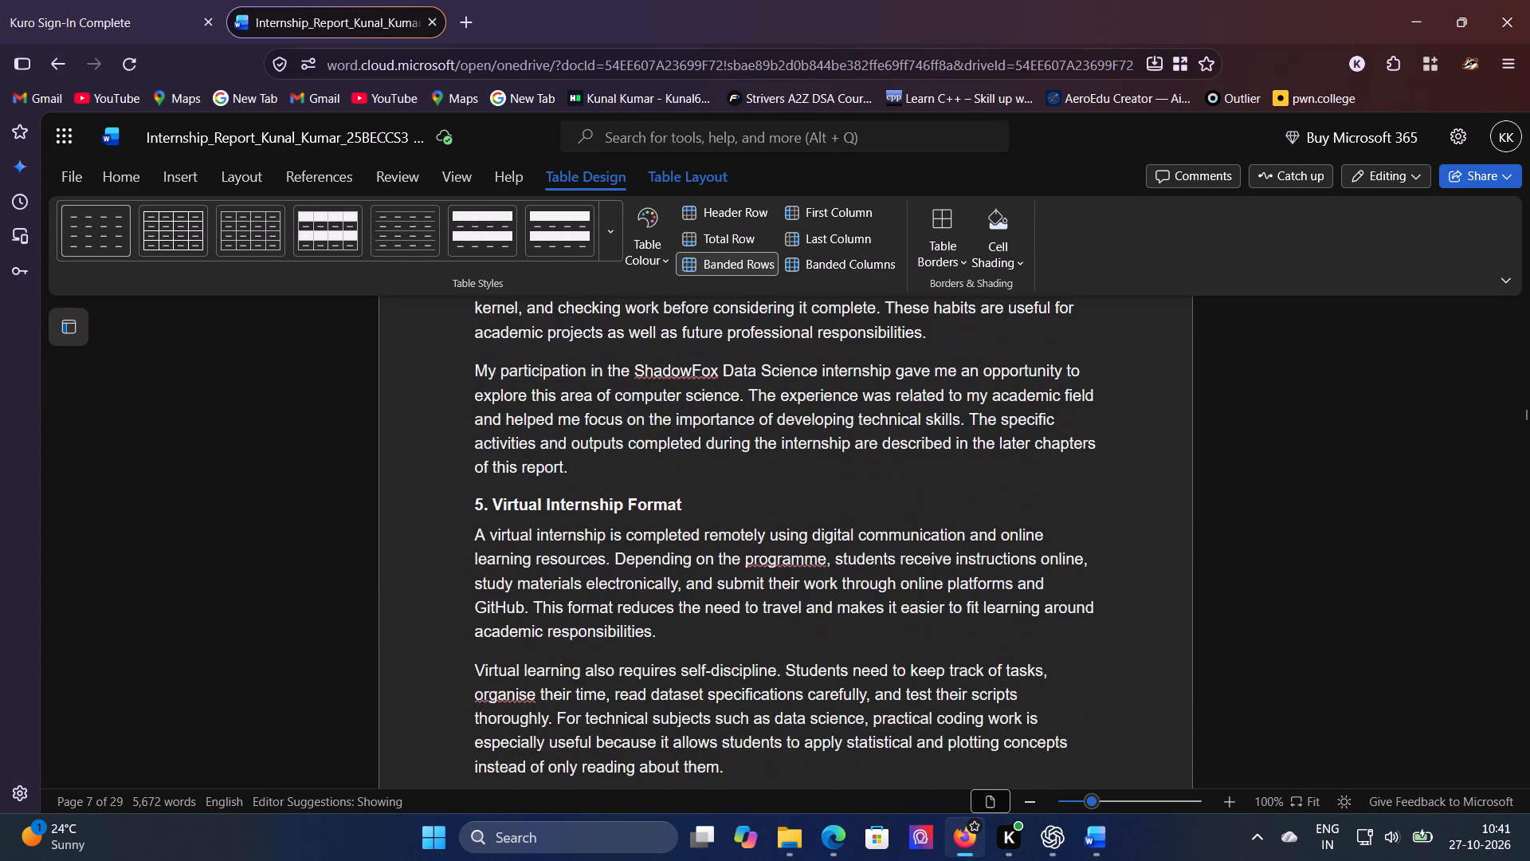
{"action": "scroll", "coordinate": [841, 530], "scroll_direction": "down", "scroll_amount": 14}
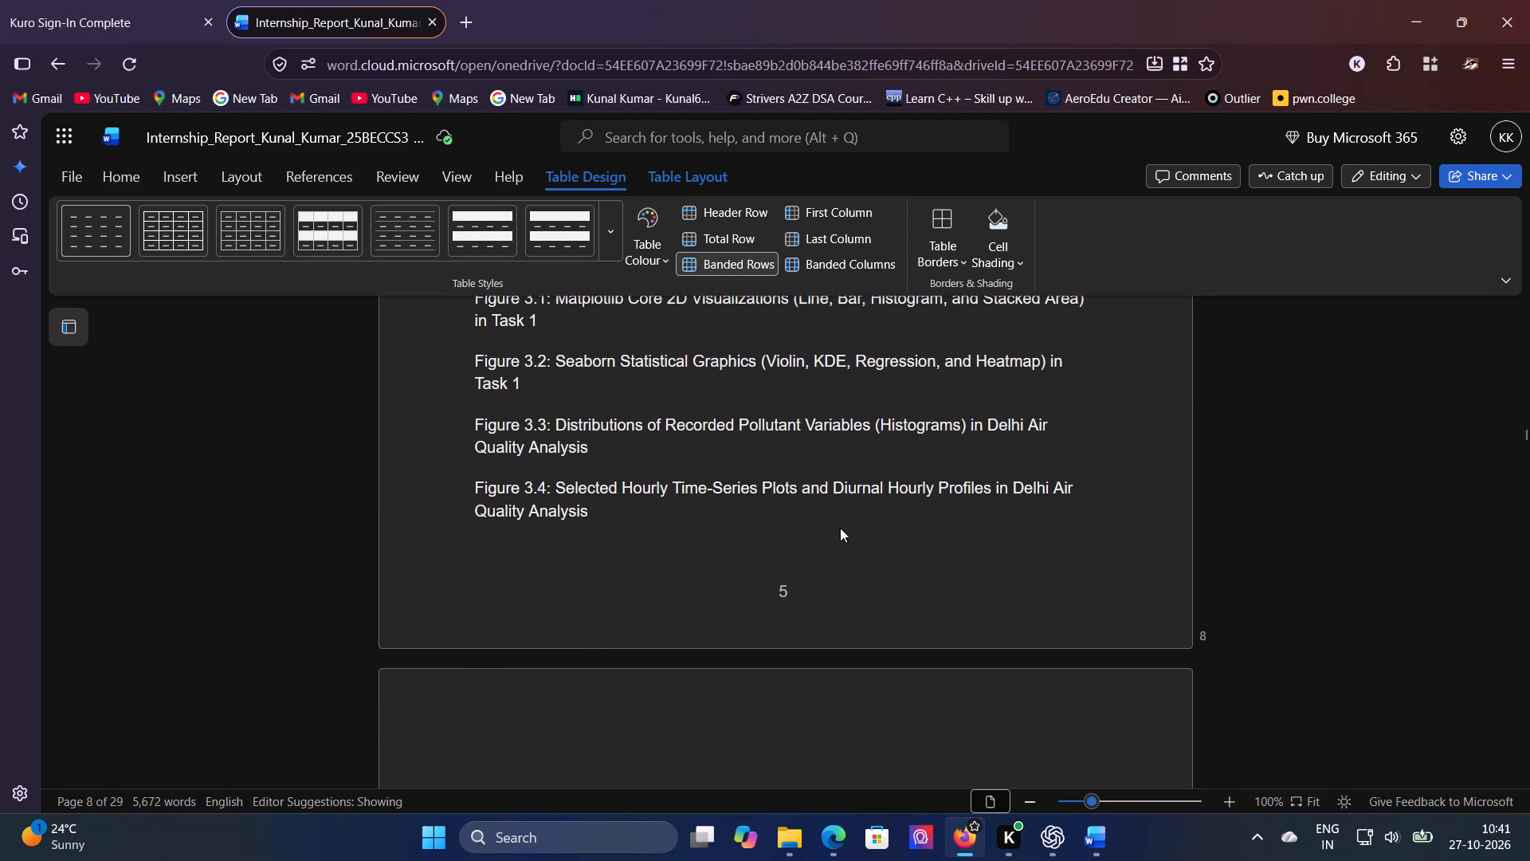
{"action": "scroll", "coordinate": [840, 528], "scroll_direction": "up", "scroll_amount": 2}
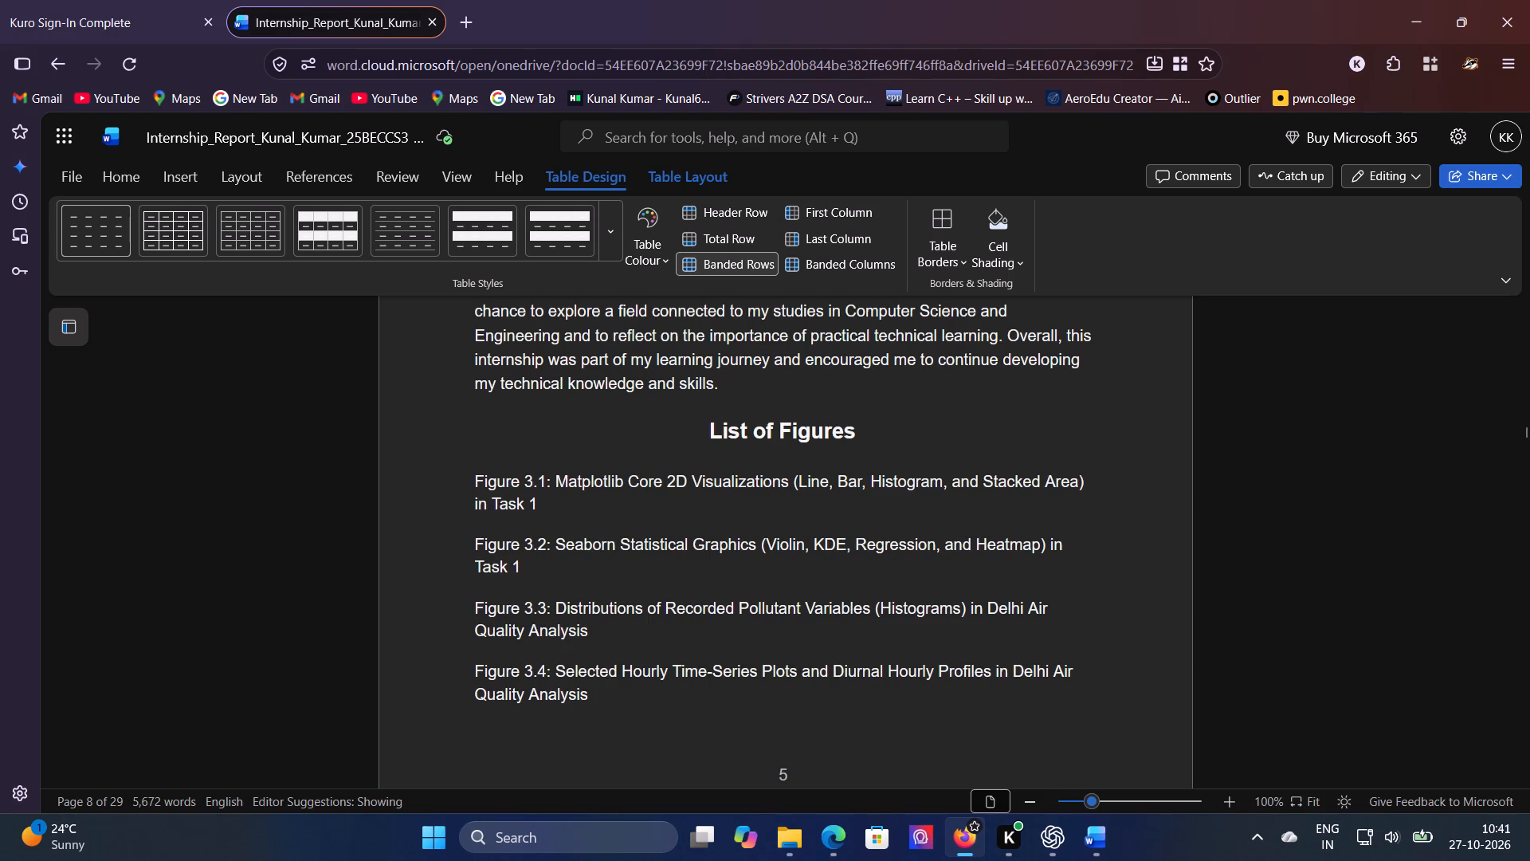
{"action": "scroll", "coordinate": [788, 604], "scroll_direction": "down", "scroll_amount": 13}
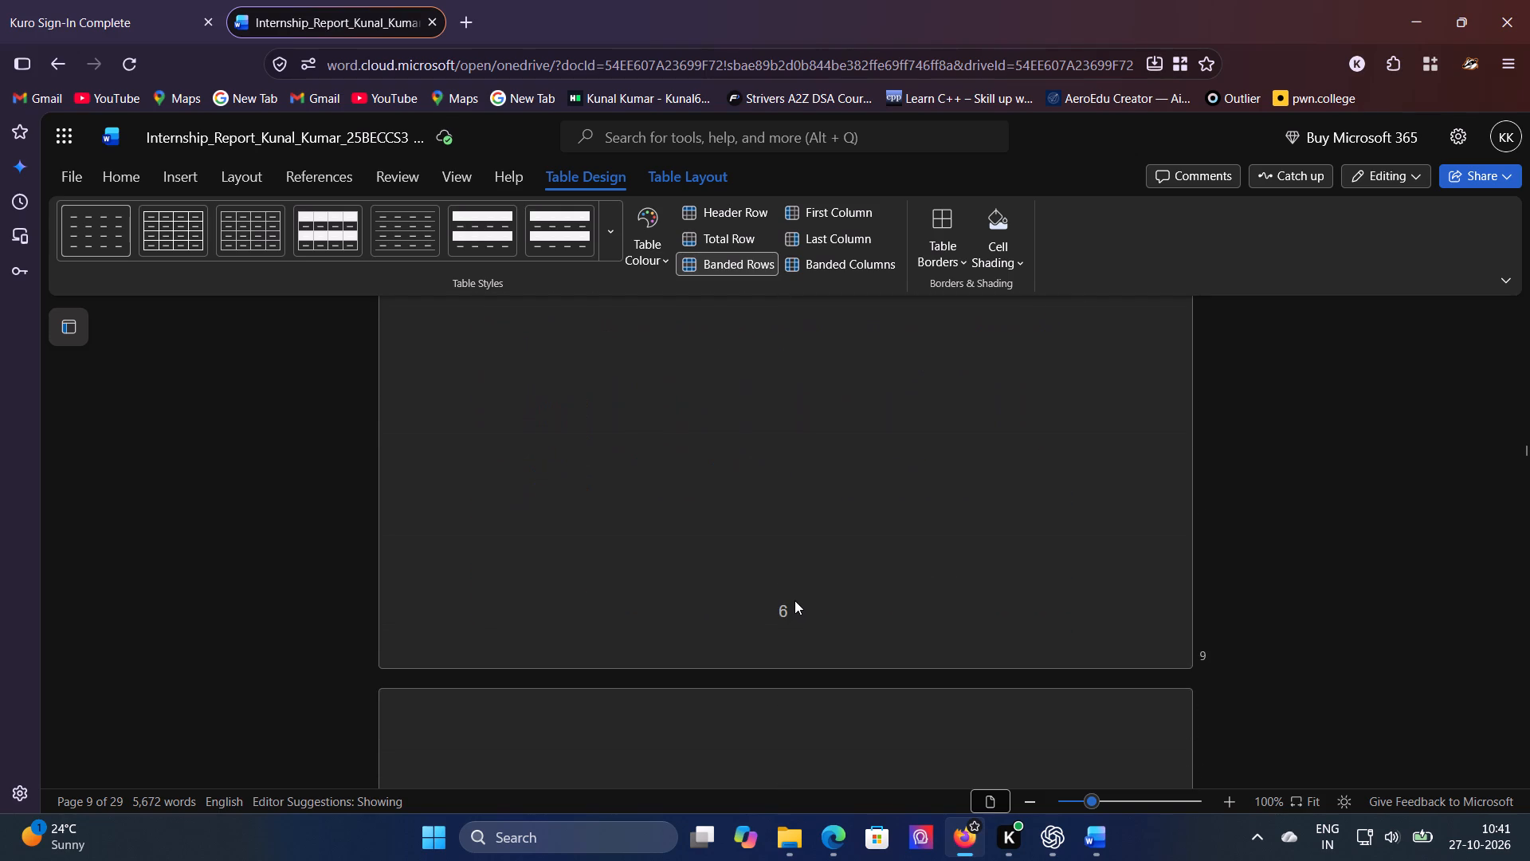
Try to remove the blank page before the "CHAPTER 1: INTRODUCTION" heading by deleting backward from the start of the heading.
{"action": "scroll", "coordinate": [796, 600], "scroll_direction": "up", "scroll_amount": 2}
{"action": "left_click", "coordinate": [801, 525]}
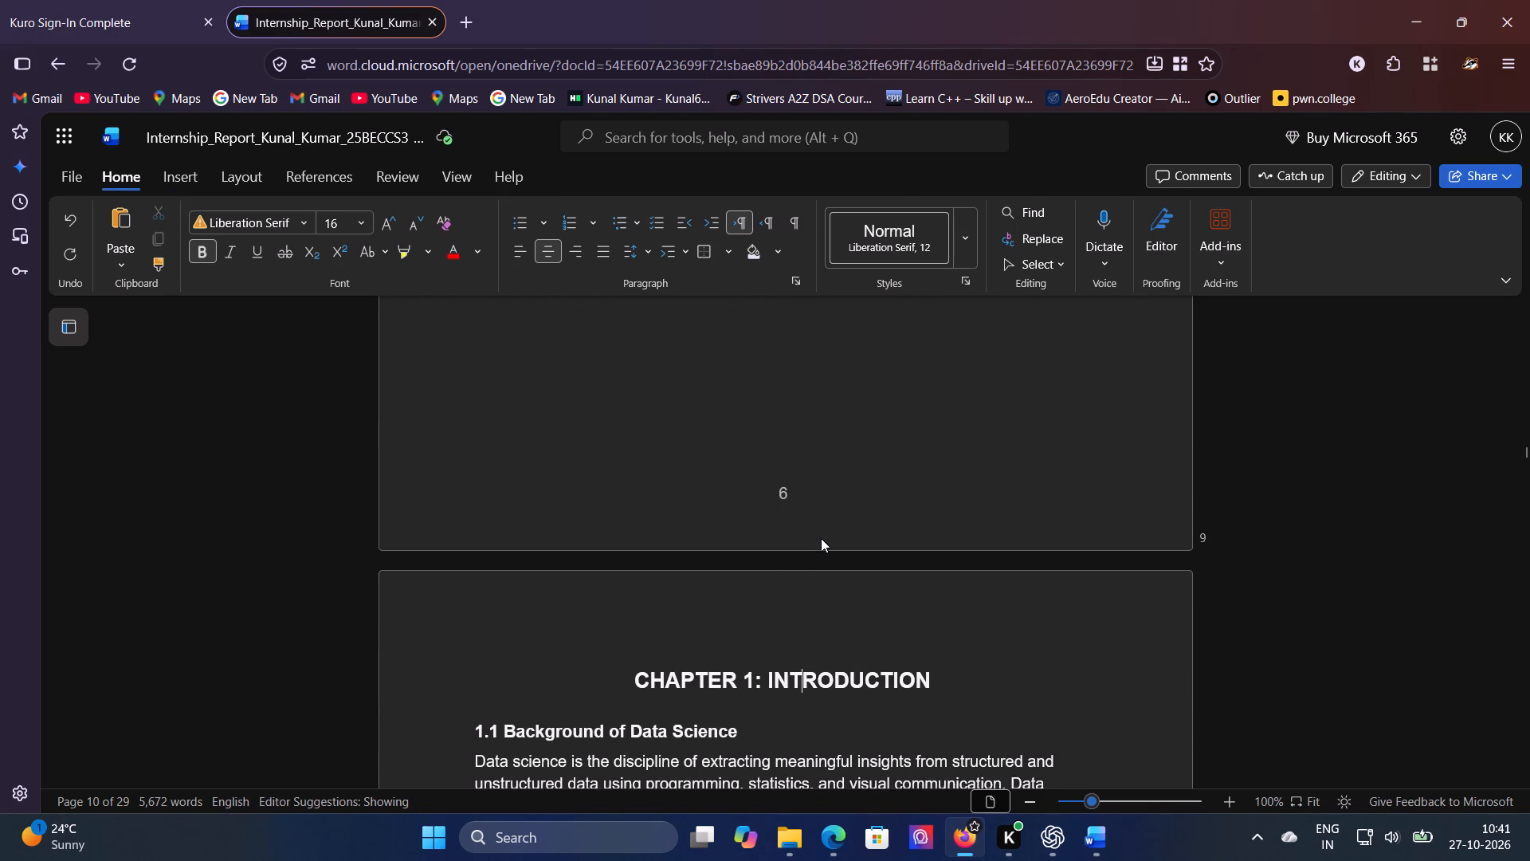
{"action": "scroll", "coordinate": [781, 477], "scroll_direction": "up", "scroll_amount": 2}
{"action": "scroll", "coordinate": [781, 478], "scroll_direction": "down", "scroll_amount": 2}
{"action": "left_click", "coordinate": [632, 678]}
{"action": "key", "text": "BackSpace"}
{"action": "key", "text": "BackSpace"}
Review the report from the page before Chapter 1 through Chapter 2 to section 3.2.2, checking layout and remaining cricket project mentions.
{"action": "scroll", "coordinate": [848, 529], "scroll_direction": "up", "scroll_amount": 14}
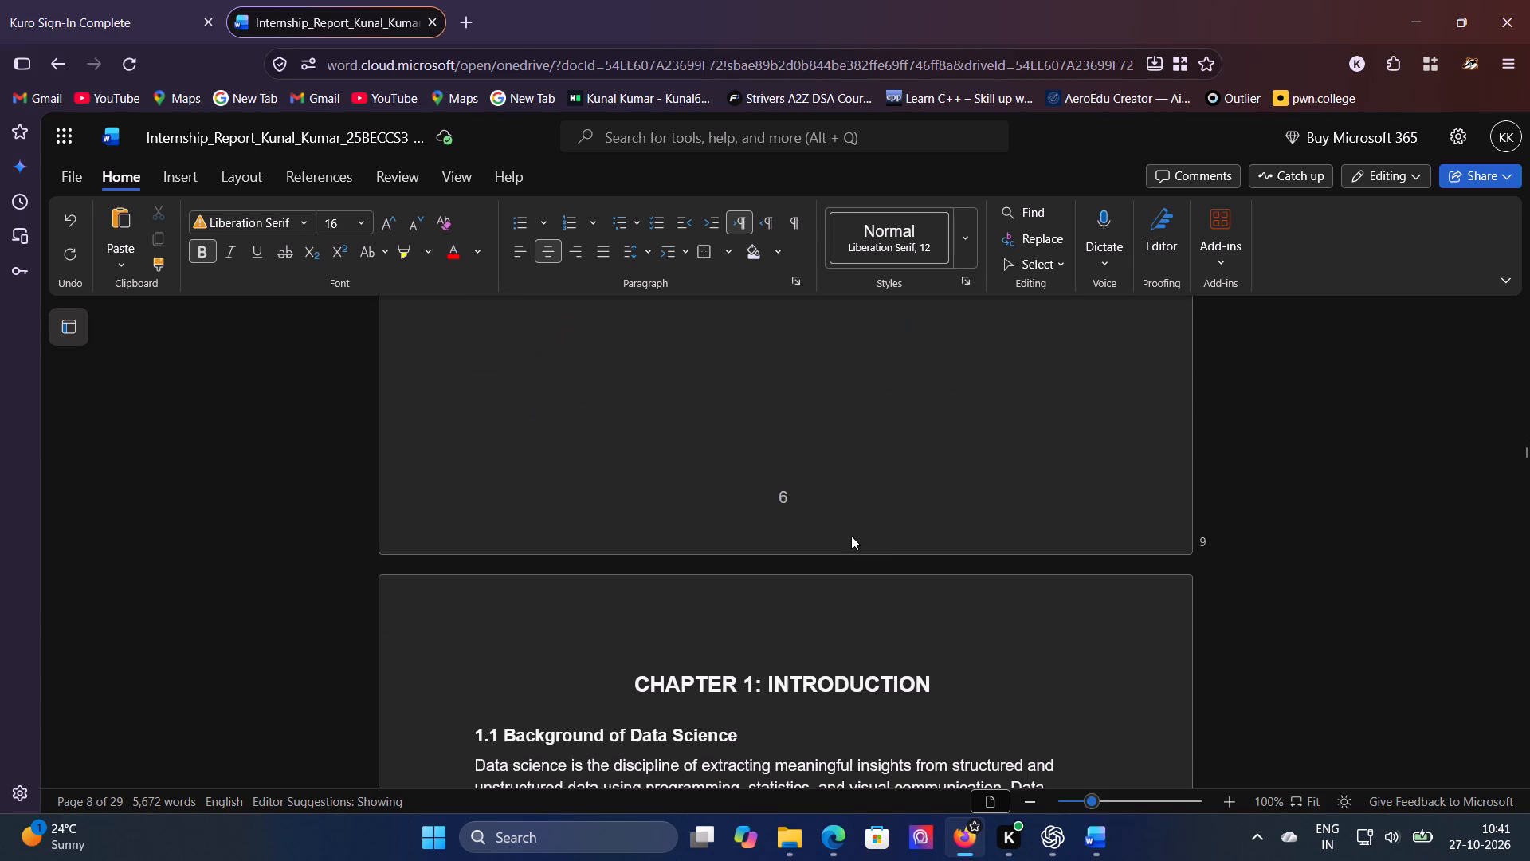
{"action": "scroll", "coordinate": [887, 554], "scroll_direction": "up", "scroll_amount": 14}
{"action": "scroll", "coordinate": [889, 554], "scroll_direction": "down", "scroll_amount": 17}
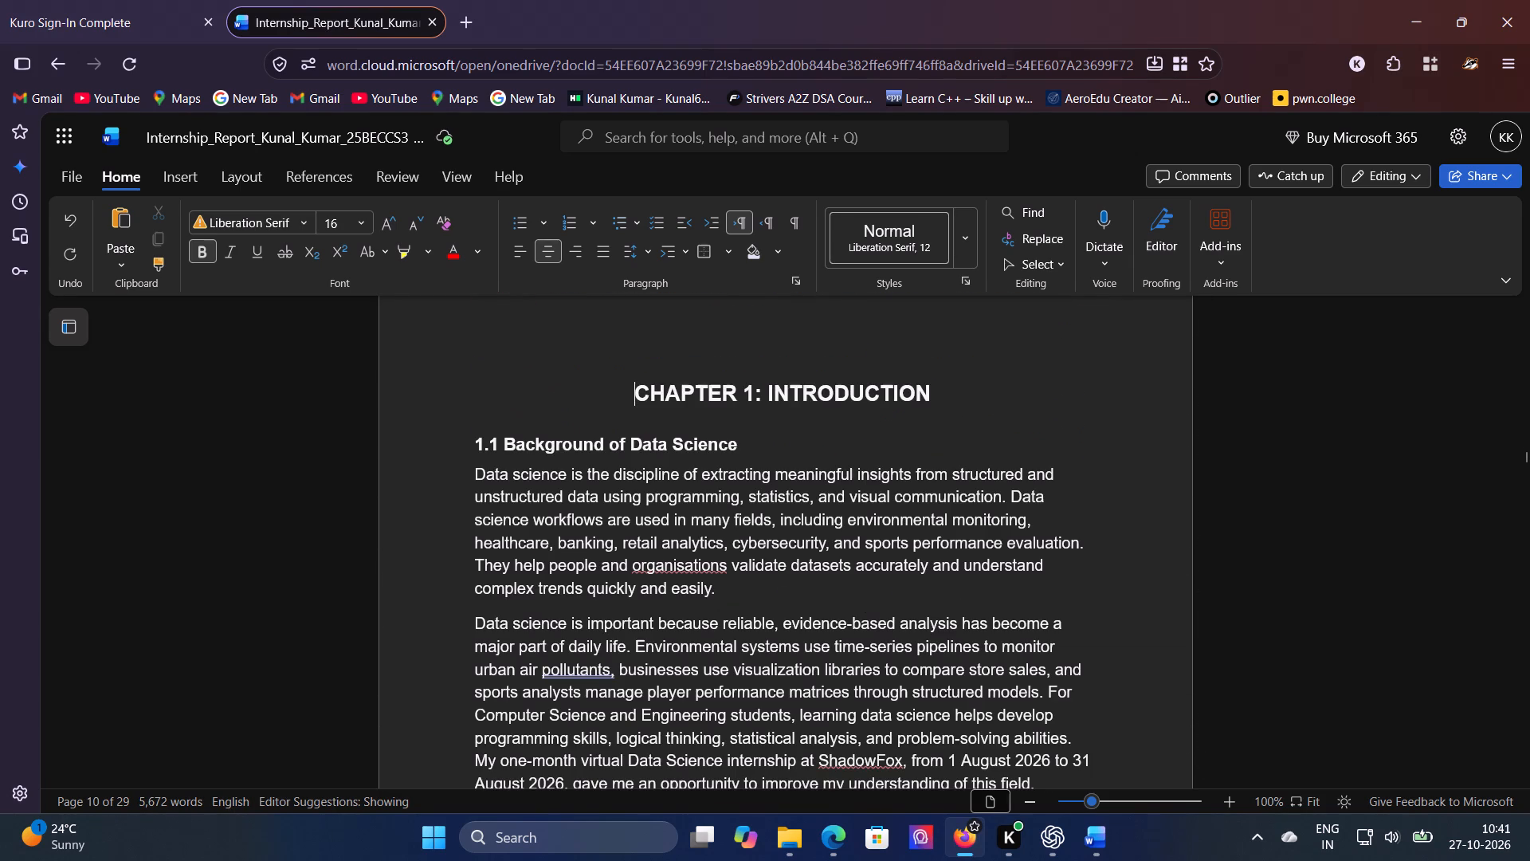
{"action": "scroll", "coordinate": [730, 560], "scroll_direction": "down", "scroll_amount": 8}
{"action": "scroll", "coordinate": [844, 649], "scroll_direction": "down", "scroll_amount": 8}
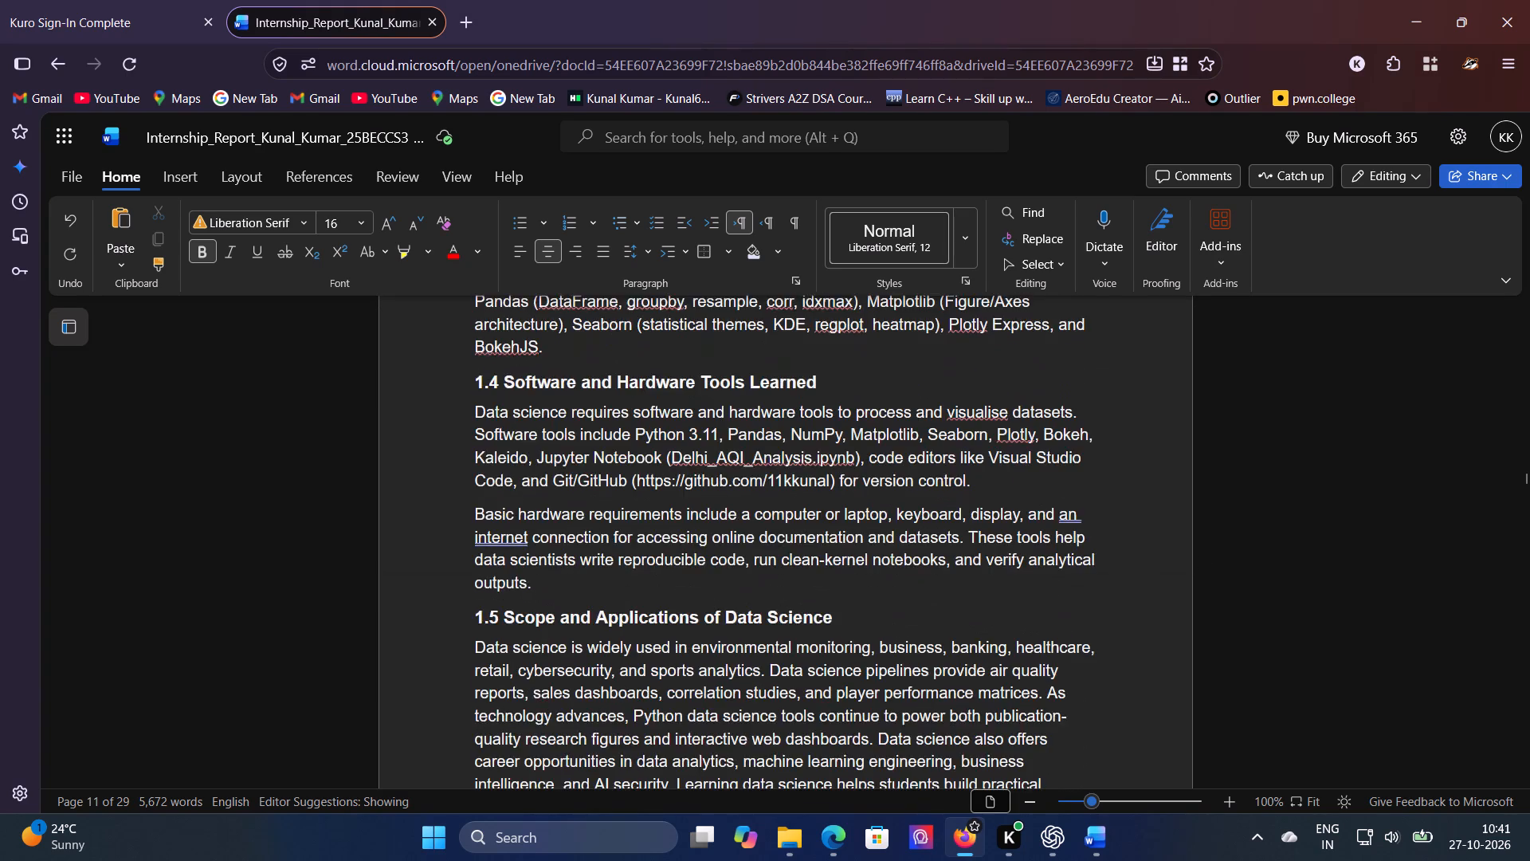
{"action": "scroll", "coordinate": [854, 658], "scroll_direction": "down", "scroll_amount": 1}
{"action": "scroll", "coordinate": [856, 658], "scroll_direction": "up", "scroll_amount": 20}
{"action": "scroll", "coordinate": [857, 659], "scroll_direction": "down", "scroll_amount": 3}
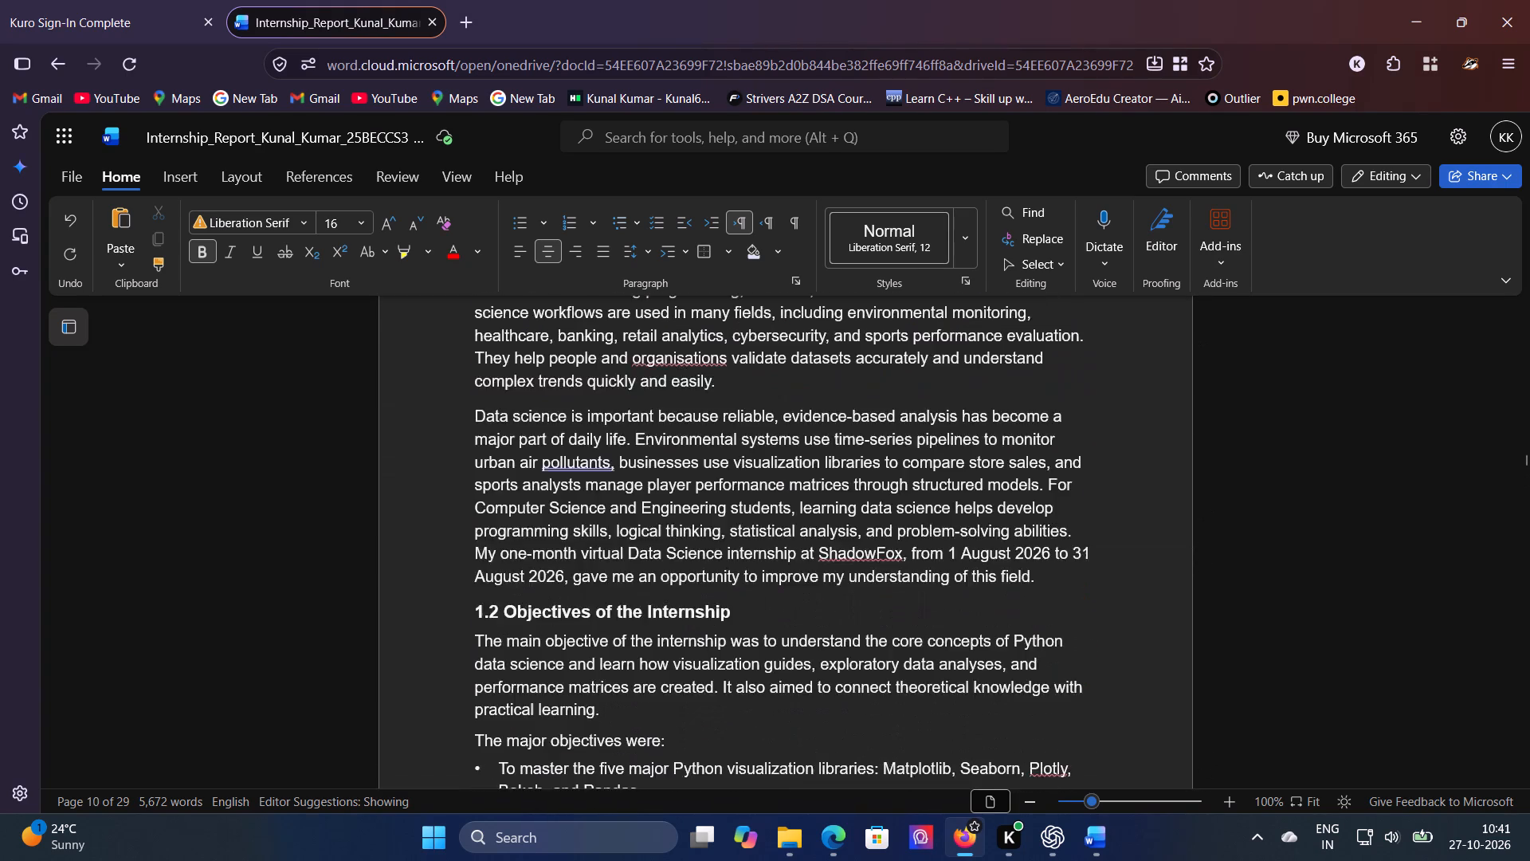
{"action": "scroll", "coordinate": [857, 659], "scroll_direction": "down", "scroll_amount": 16}
{"action": "scroll", "coordinate": [867, 666], "scroll_direction": "down", "scroll_amount": 8}
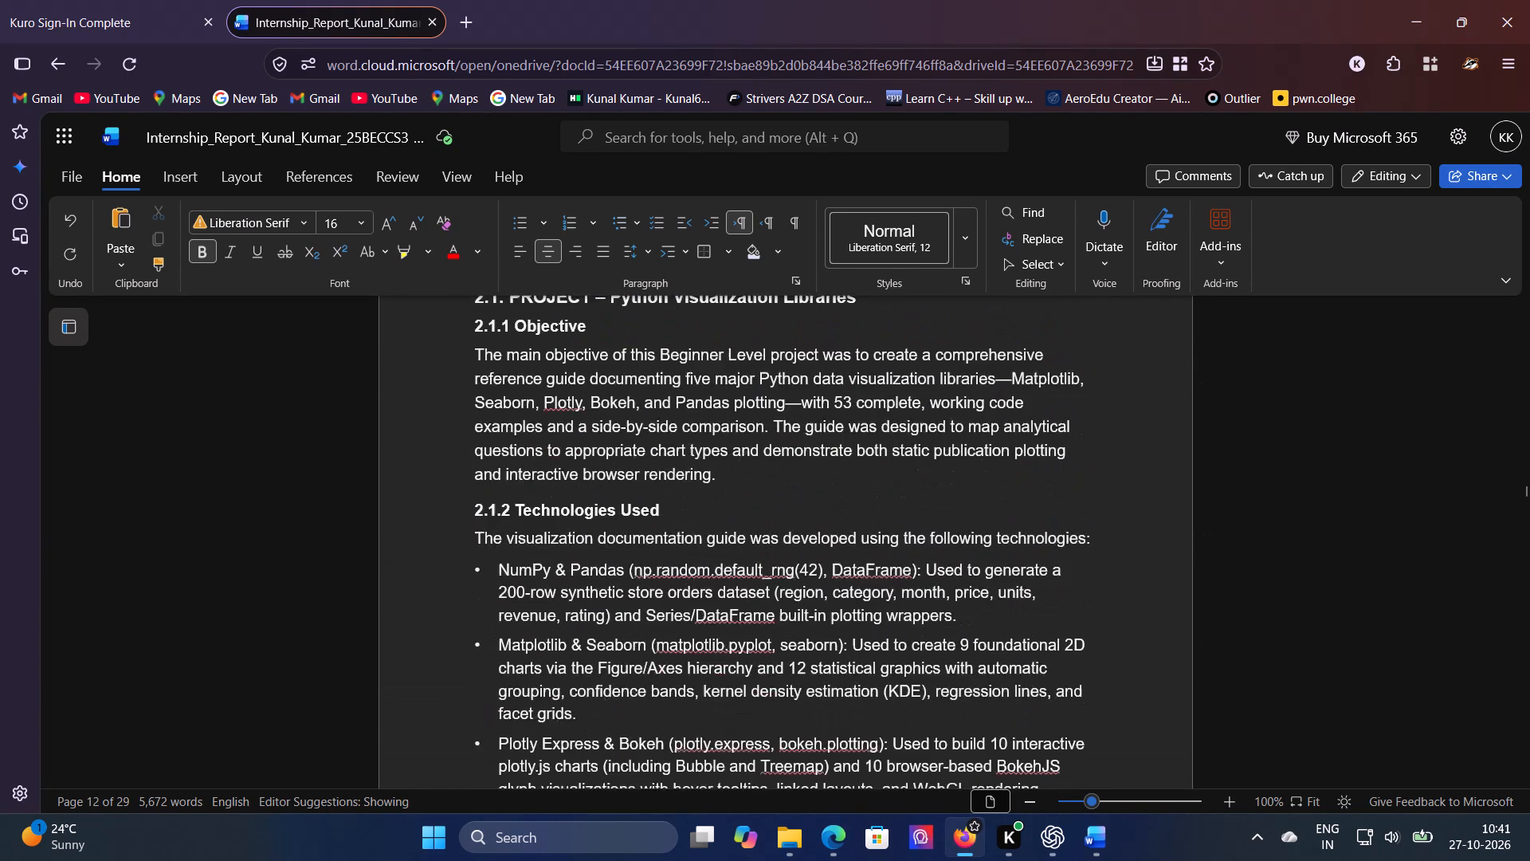
{"action": "scroll", "coordinate": [867, 666], "scroll_direction": "down", "scroll_amount": 8}
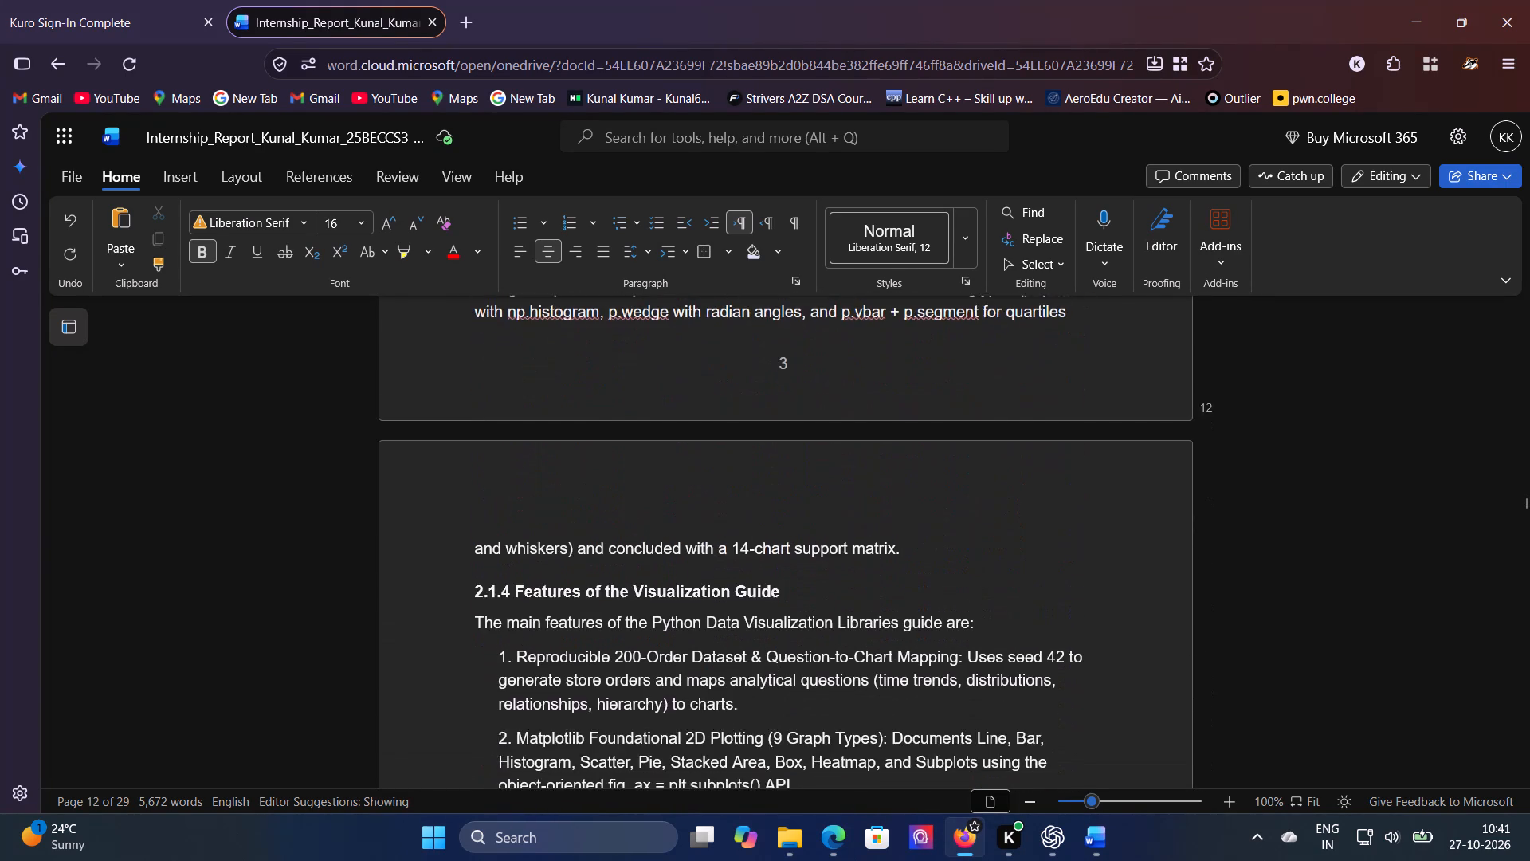
{"action": "scroll", "coordinate": [867, 666], "scroll_direction": "down", "scroll_amount": 12}
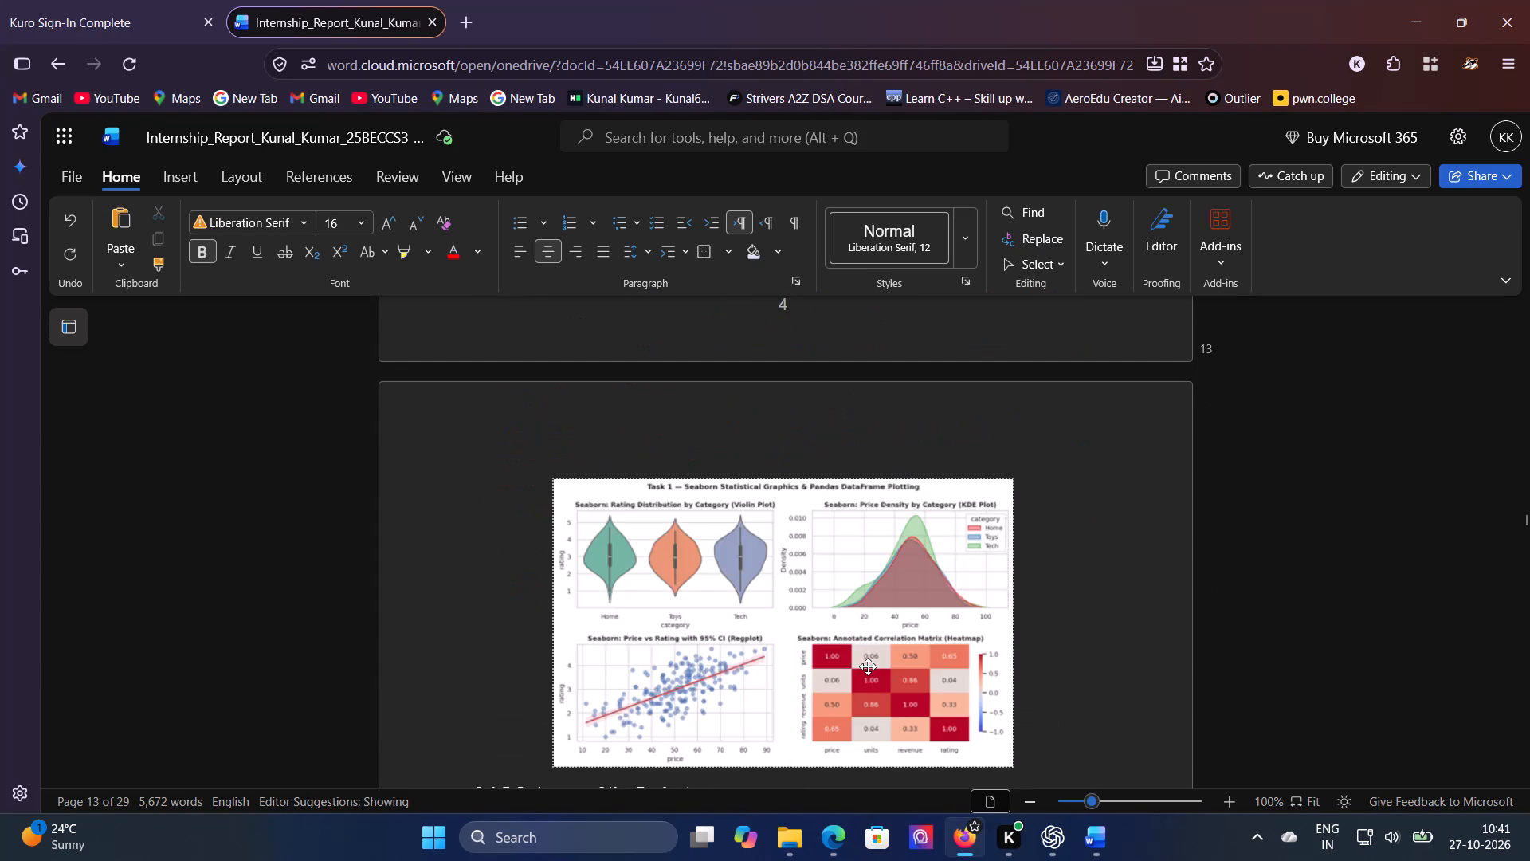
{"action": "scroll", "coordinate": [868, 666], "scroll_direction": "down", "scroll_amount": 10}
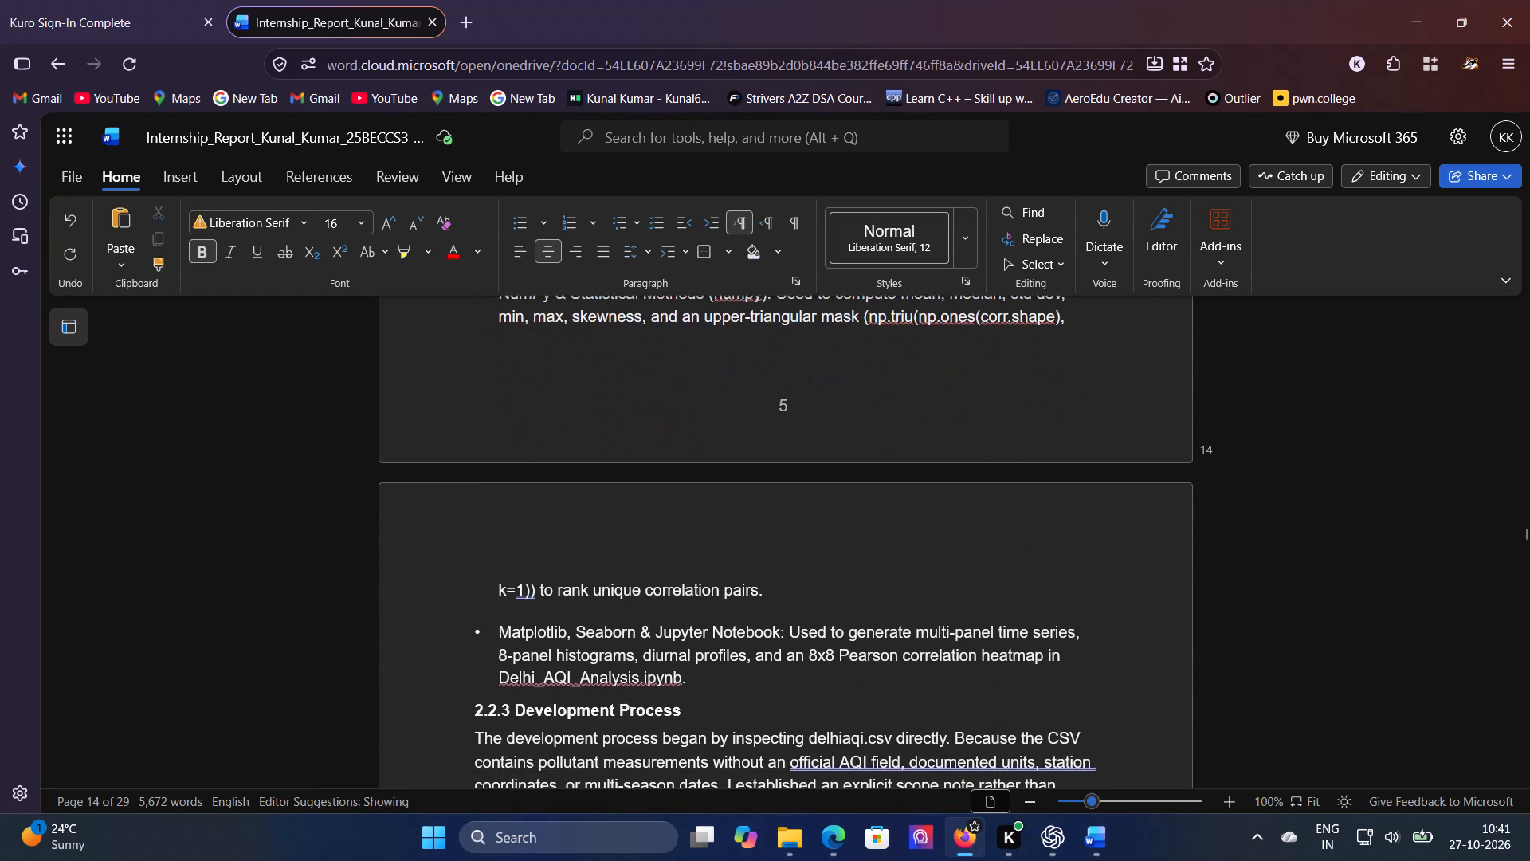
{"action": "scroll", "coordinate": [868, 666], "scroll_direction": "down", "scroll_amount": 8}
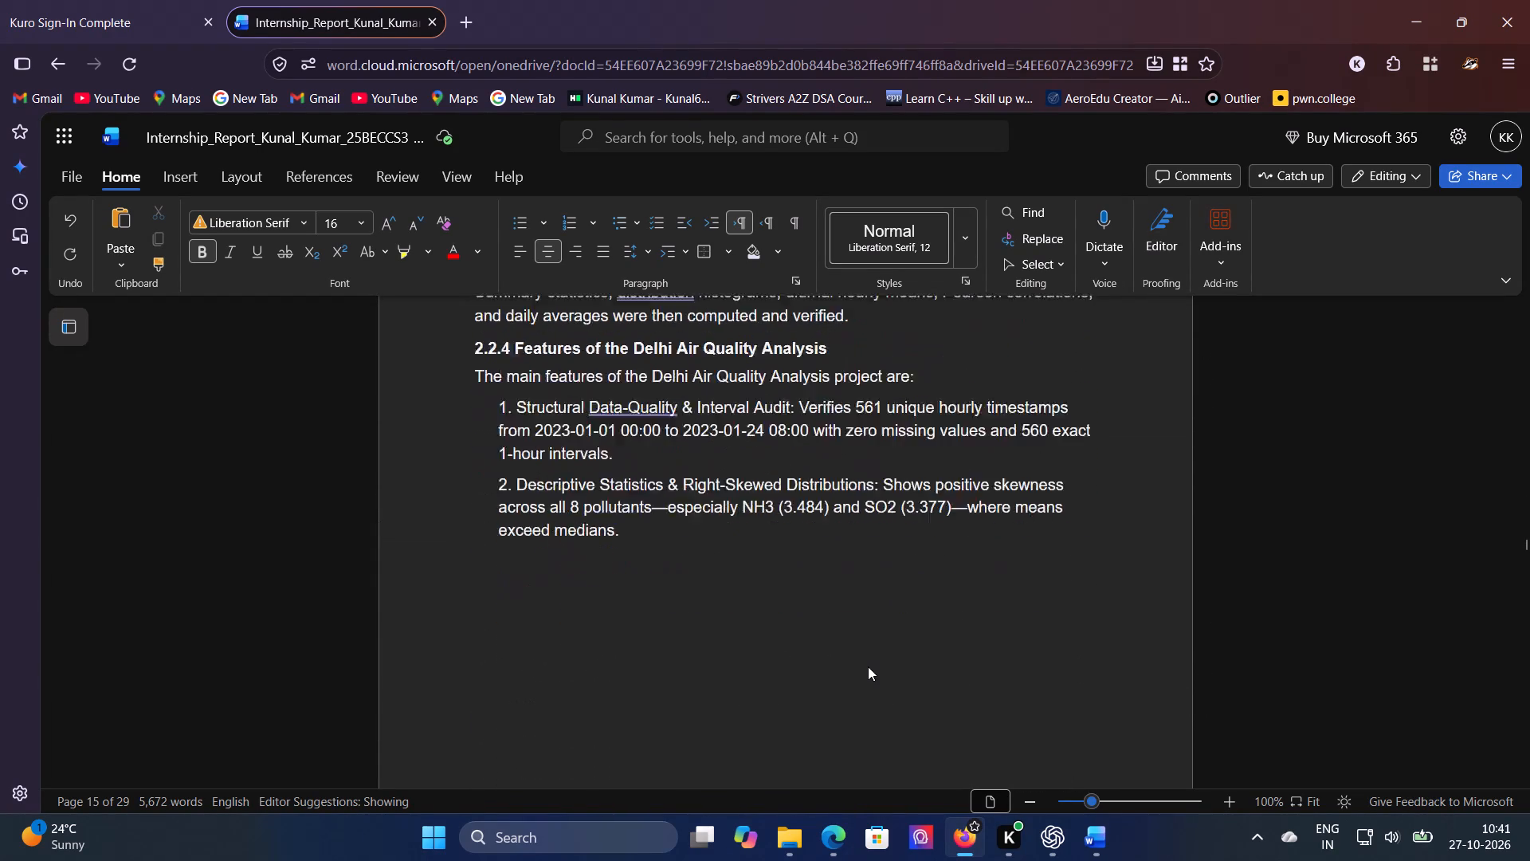
{"action": "scroll", "coordinate": [868, 666], "scroll_direction": "down", "scroll_amount": 8}
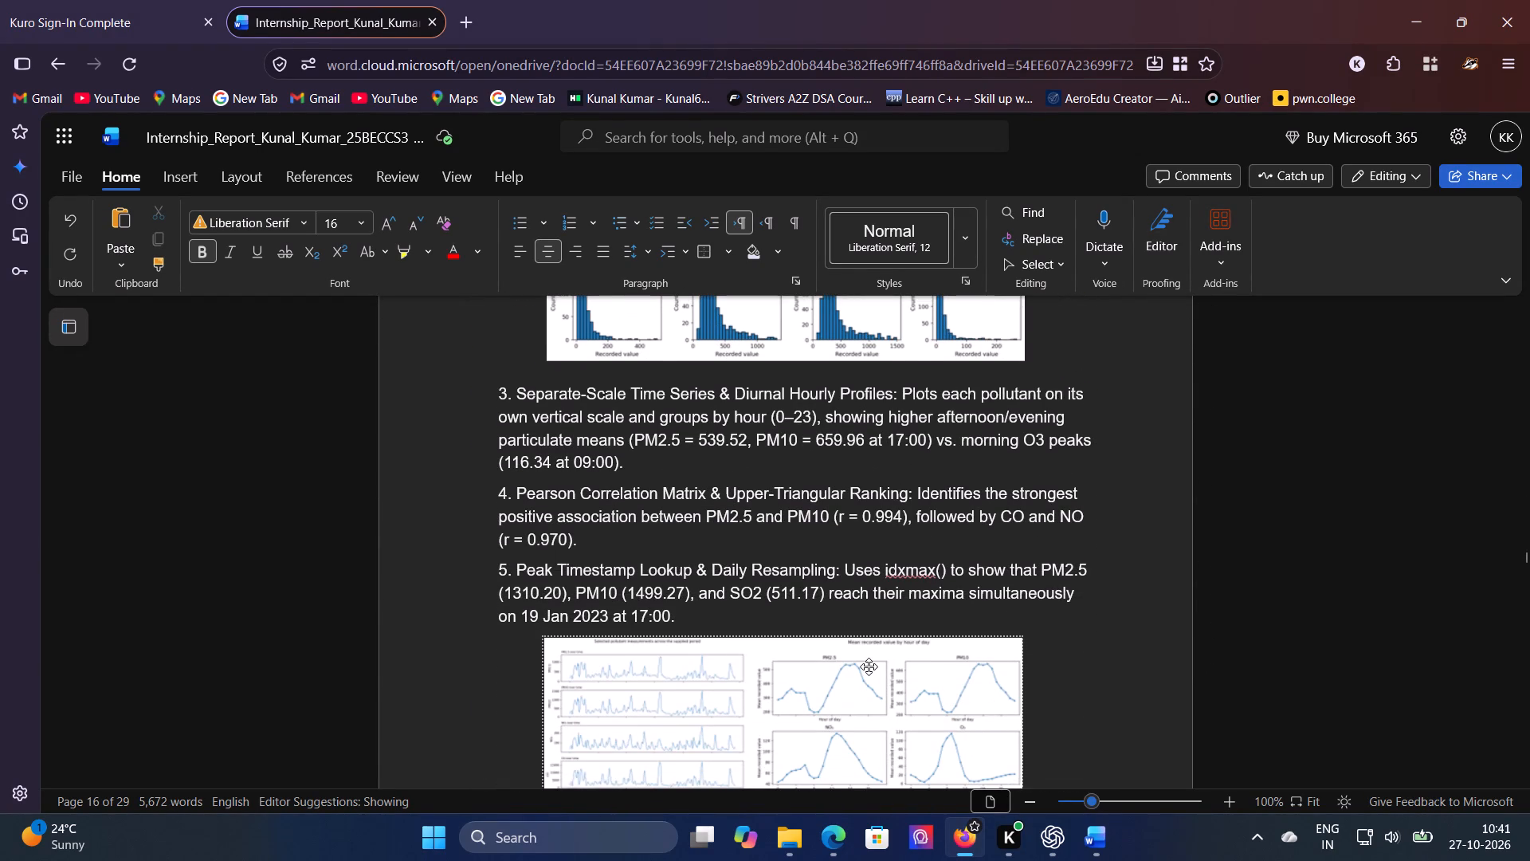
{"action": "scroll", "coordinate": [869, 666], "scroll_direction": "down", "scroll_amount": 4}
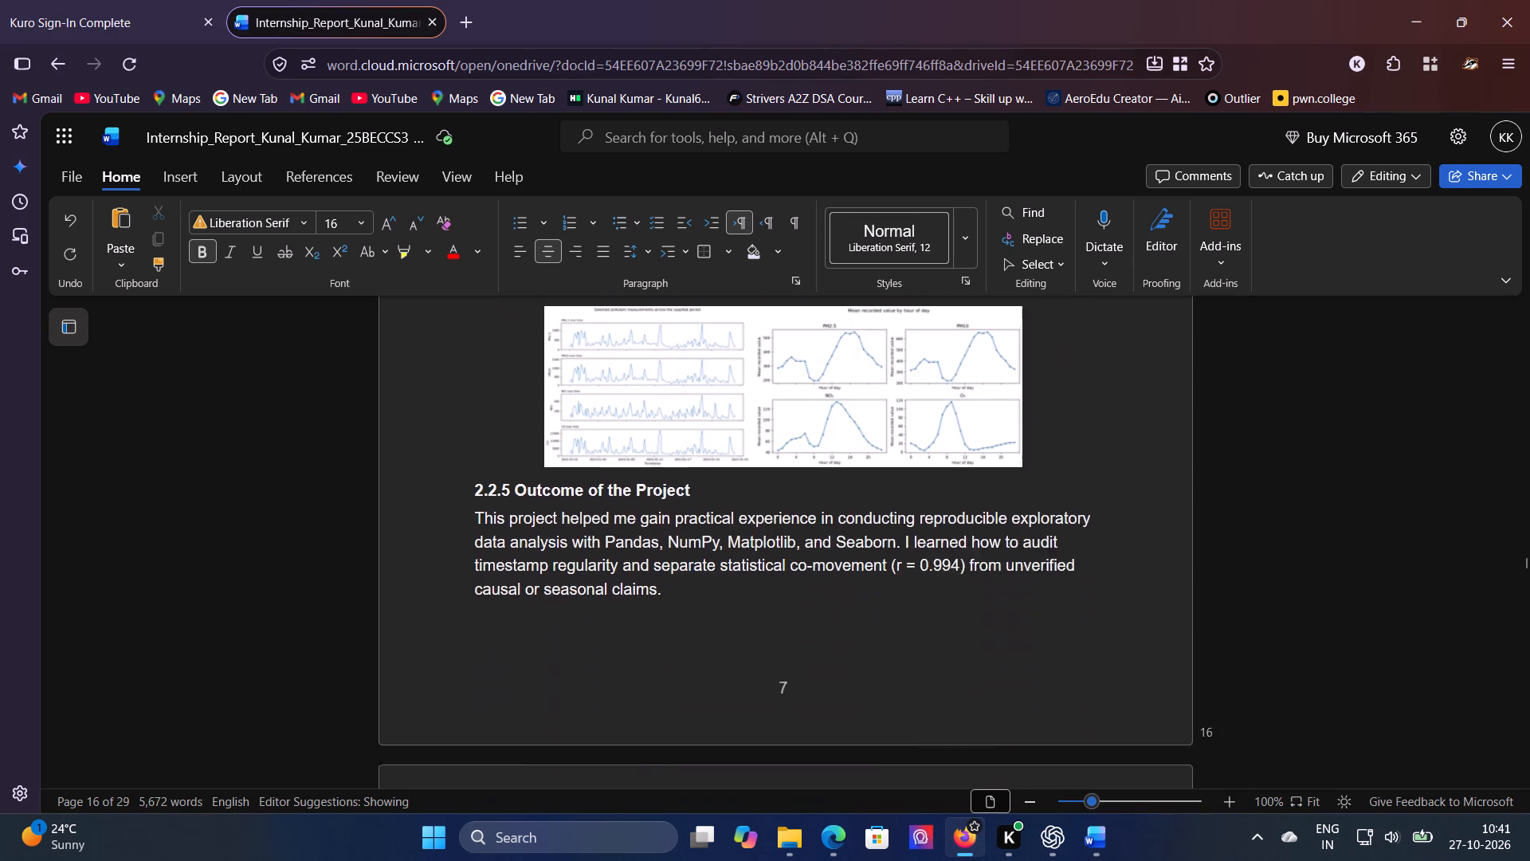
{"action": "scroll", "coordinate": [869, 666], "scroll_direction": "down", "scroll_amount": 3}
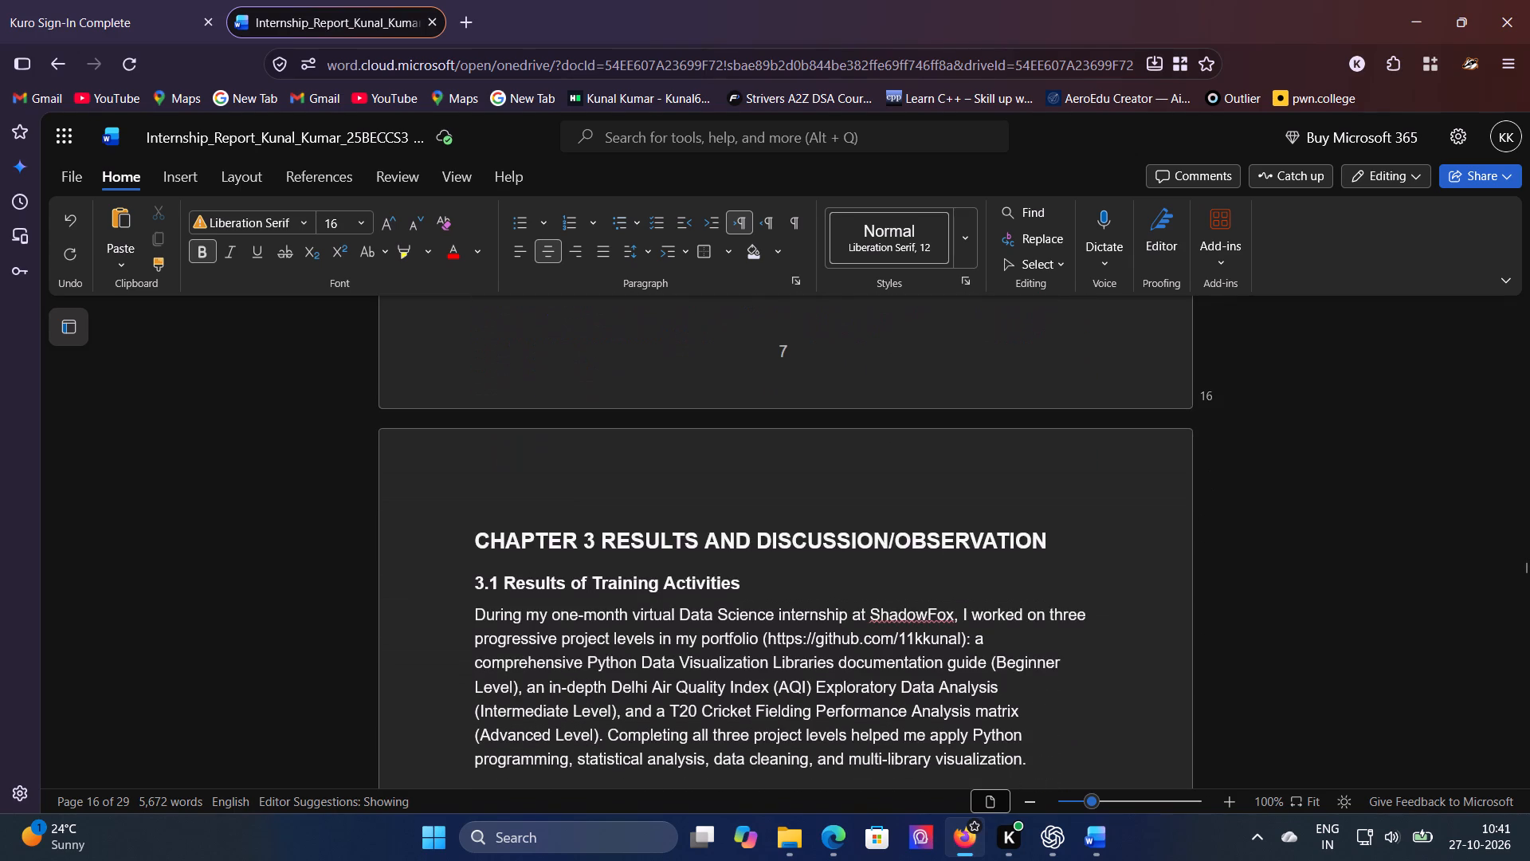
{"action": "scroll", "coordinate": [869, 666], "scroll_direction": "down", "scroll_amount": 3}
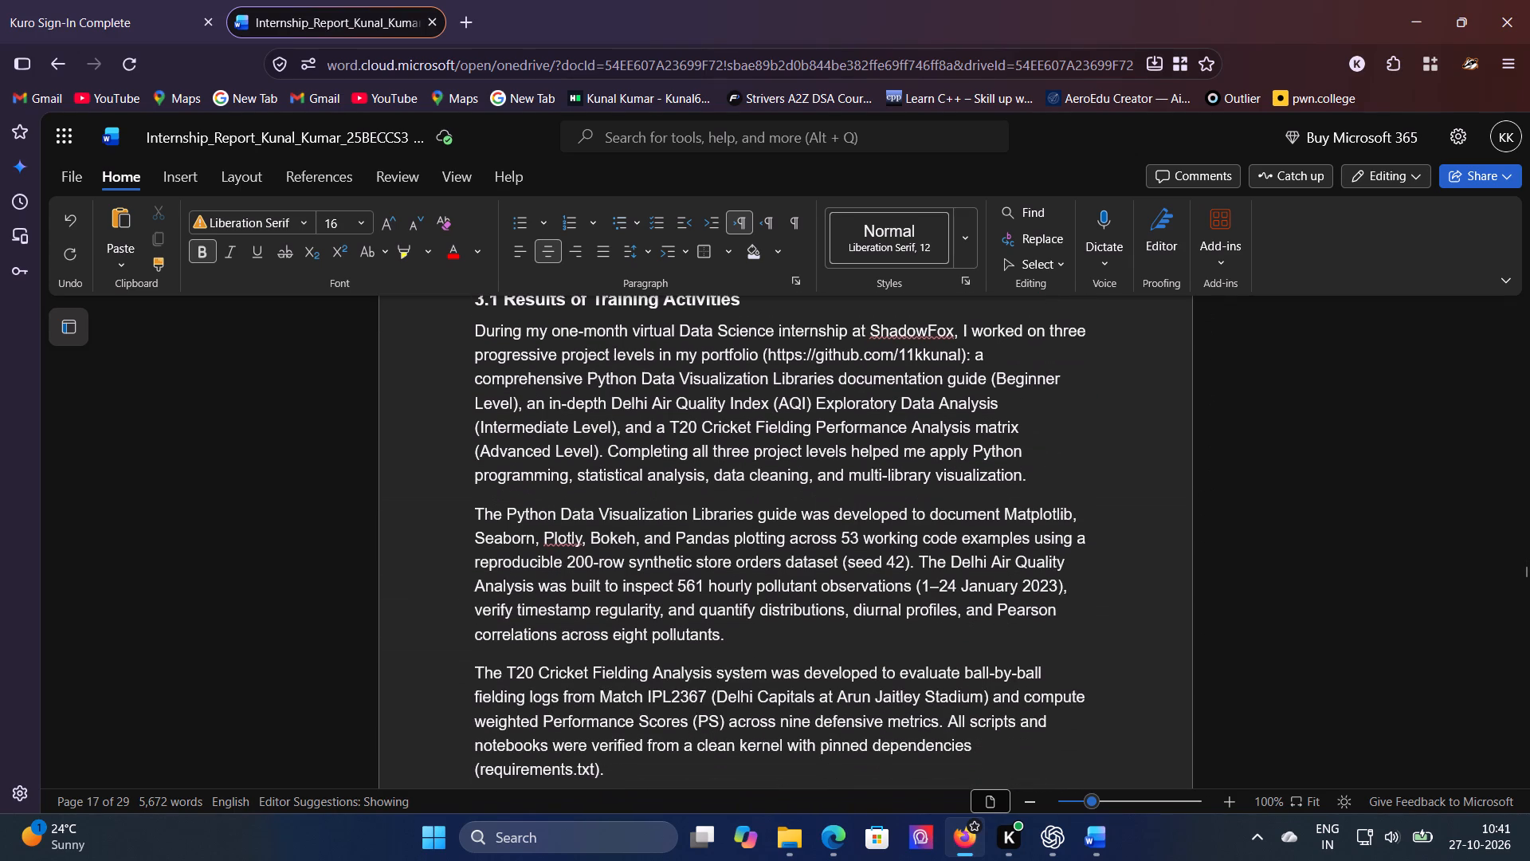
{"action": "scroll", "coordinate": [872, 666], "scroll_direction": "down", "scroll_amount": 9}
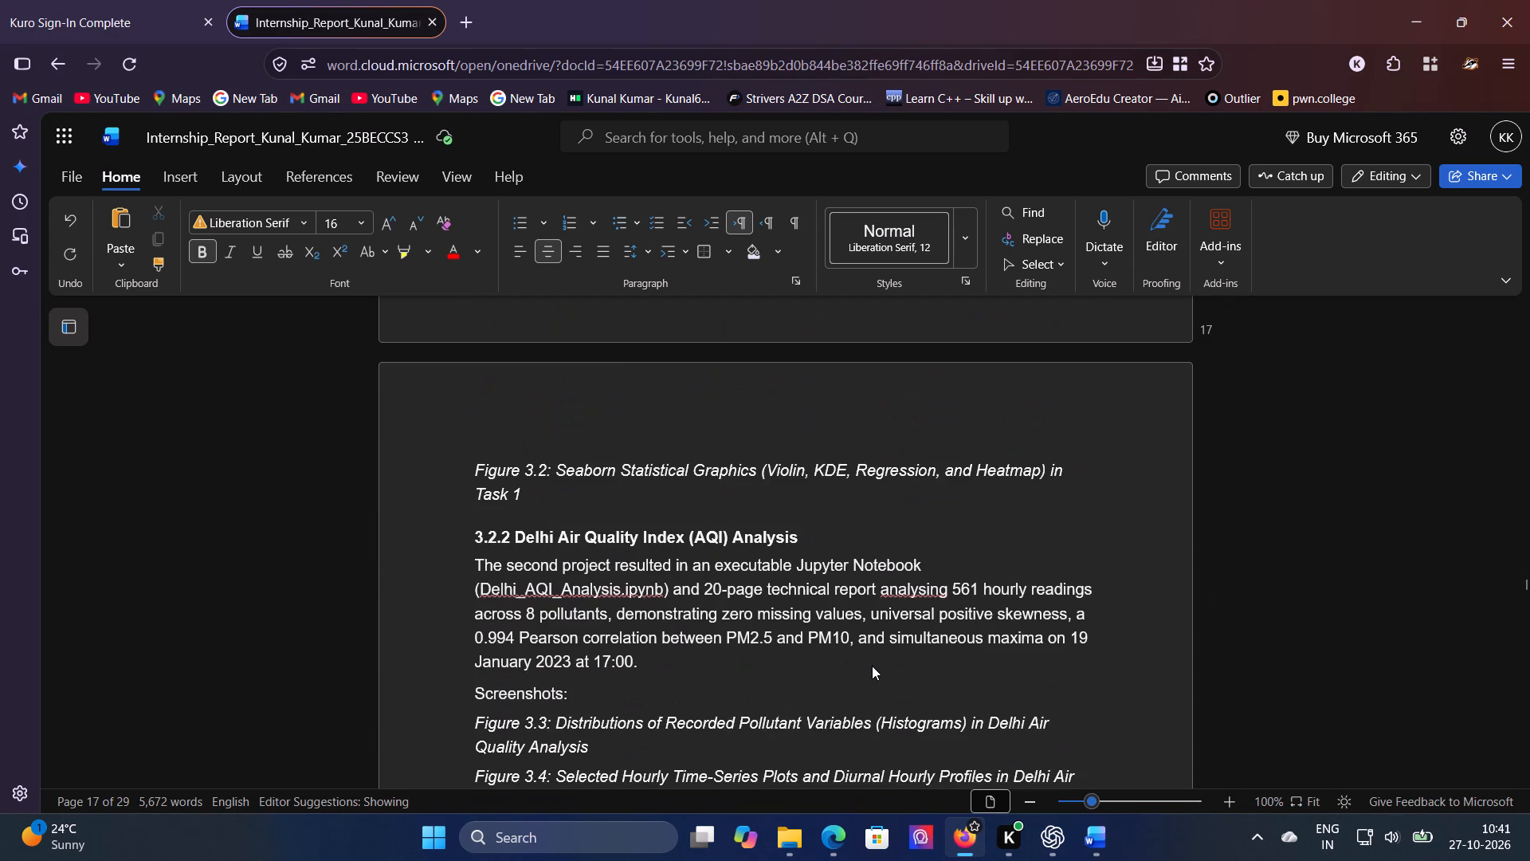
Delete the whole paragraph about the T20 Cricket Fielding Analysis system at the end of section 3.1, Results of Training Activities.
{"action": "scroll", "coordinate": [872, 666], "scroll_direction": "up", "scroll_amount": 7}
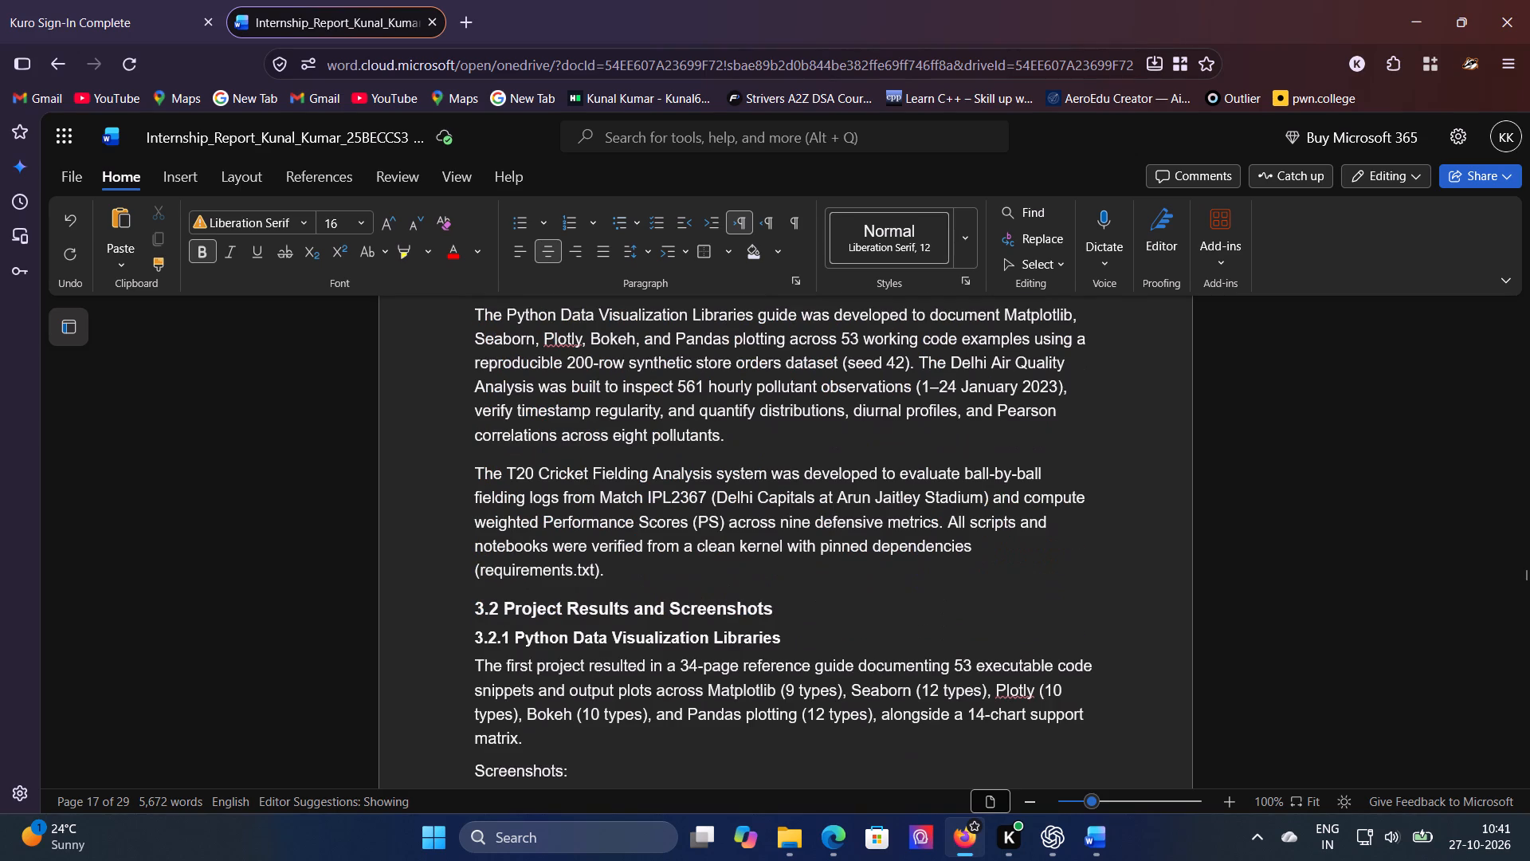
{"action": "scroll", "coordinate": [872, 666], "scroll_direction": "up", "scroll_amount": 2}
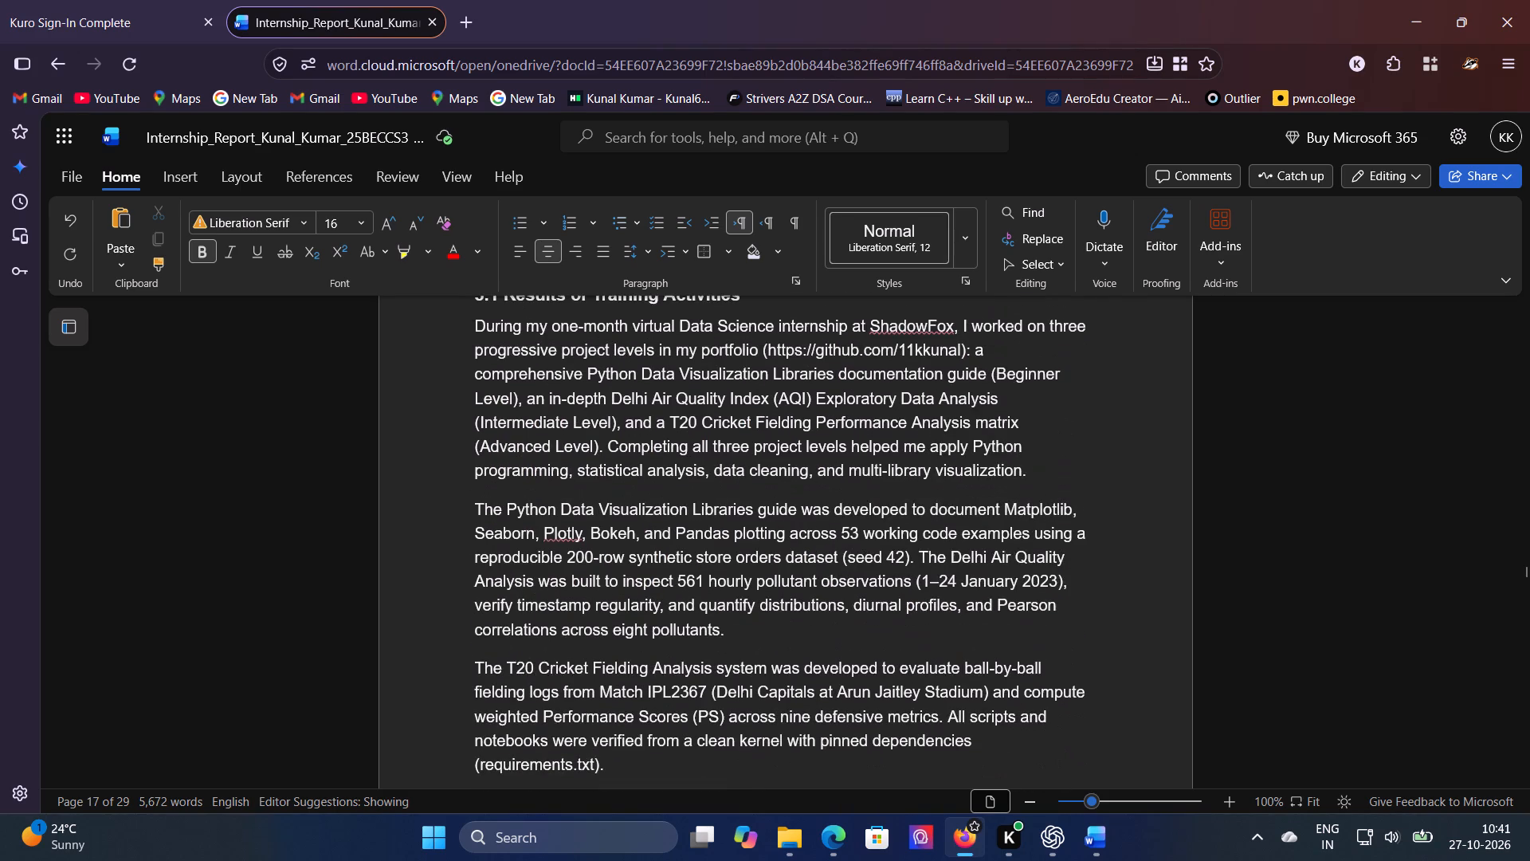
{"action": "scroll", "coordinate": [872, 666], "scroll_direction": "up", "scroll_amount": 2}
{"action": "scroll", "coordinate": [826, 663], "scroll_direction": "down", "scroll_amount": 2}
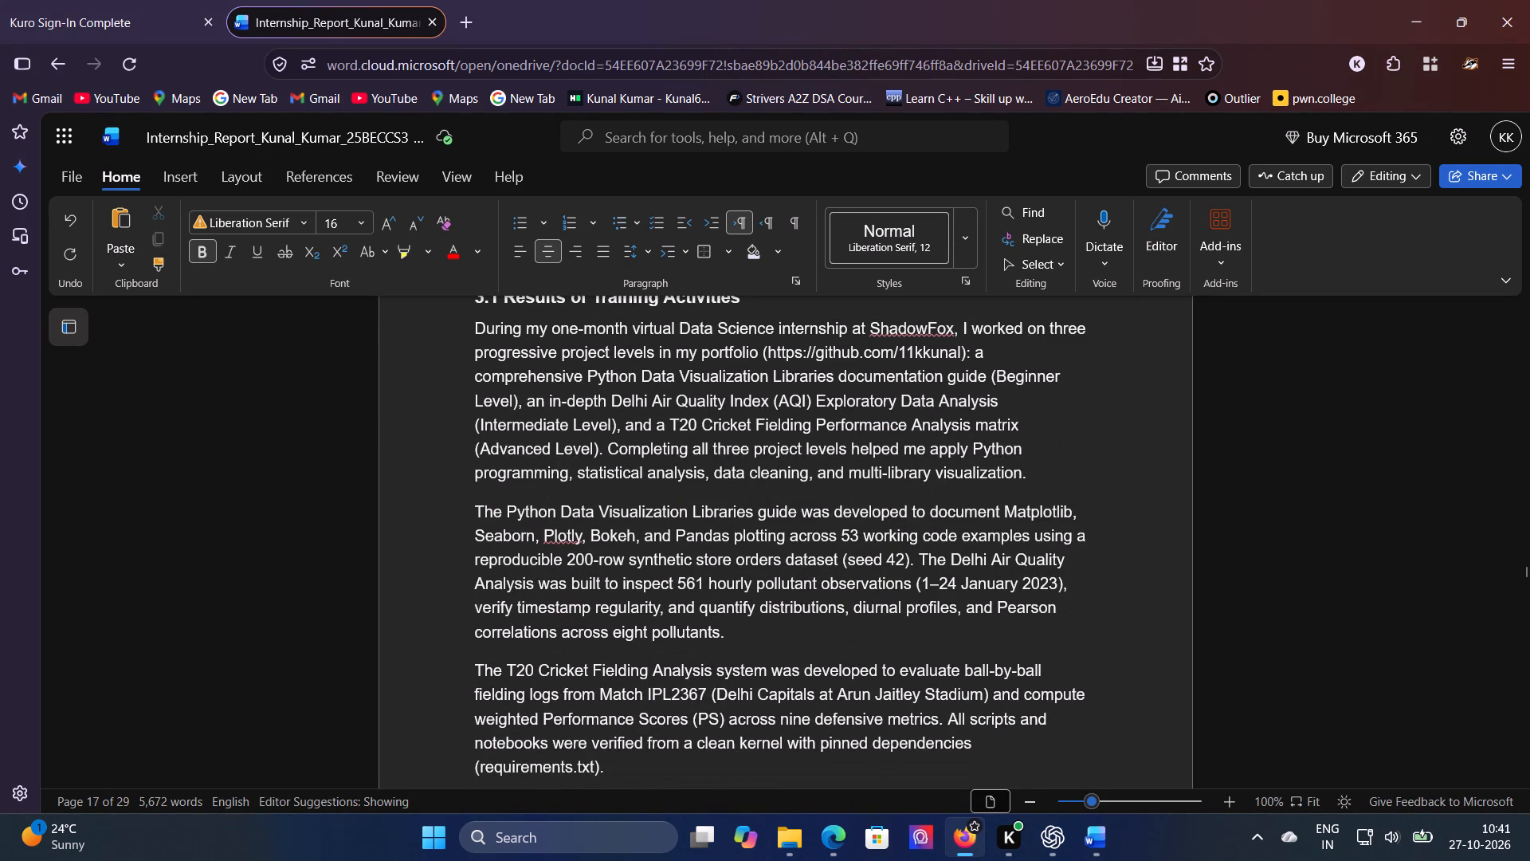
{"action": "scroll", "coordinate": [661, 672], "scroll_direction": "down", "scroll_amount": 1}
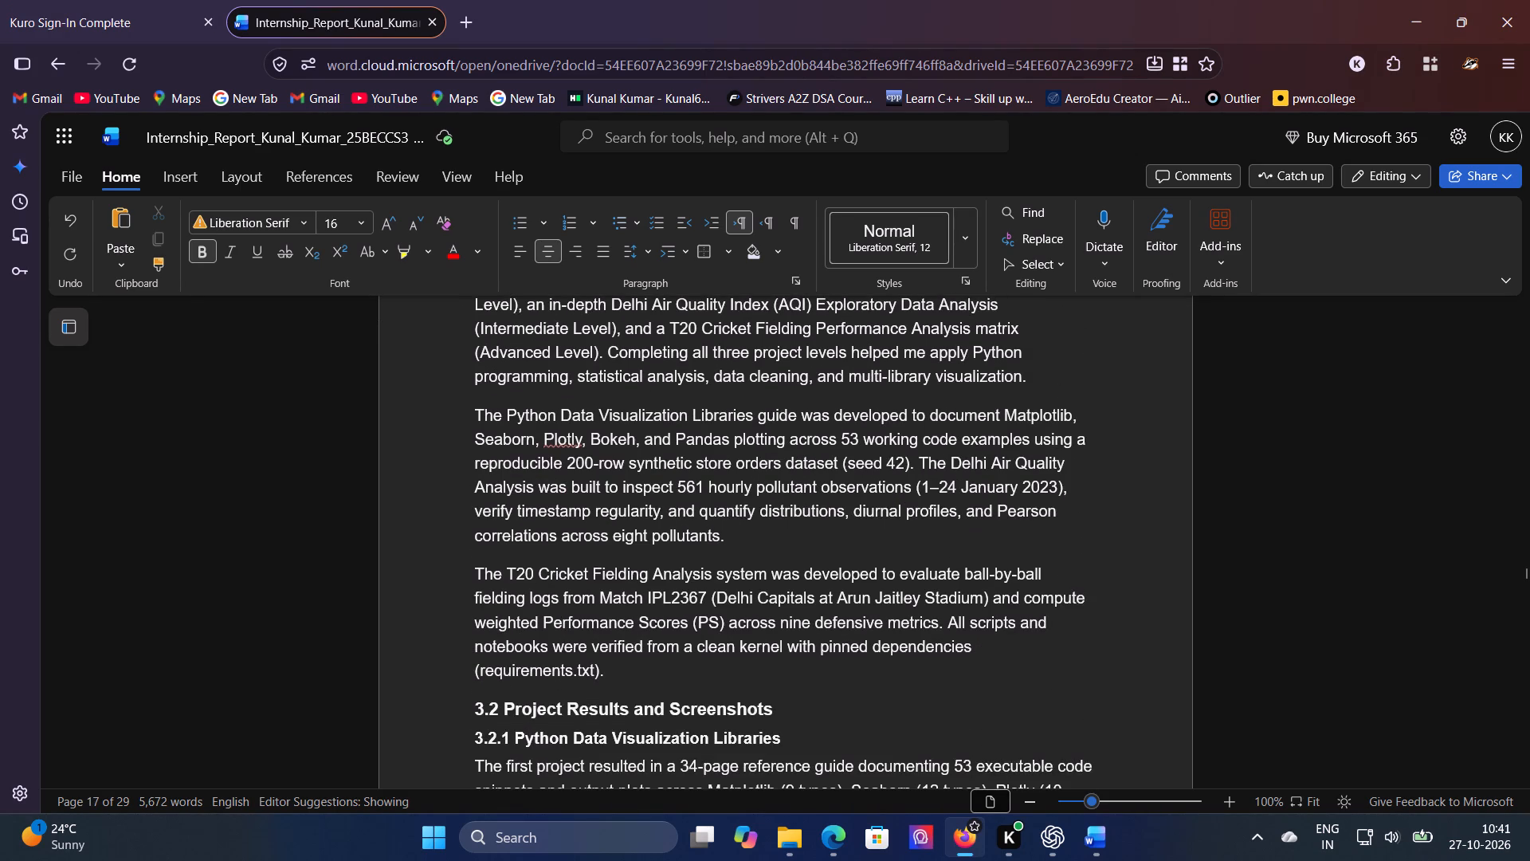
{"action": "left_click_drag", "start_coordinate": [619, 670], "coordinate": [461, 555]}
{"action": "key", "text": "BackSpace"}
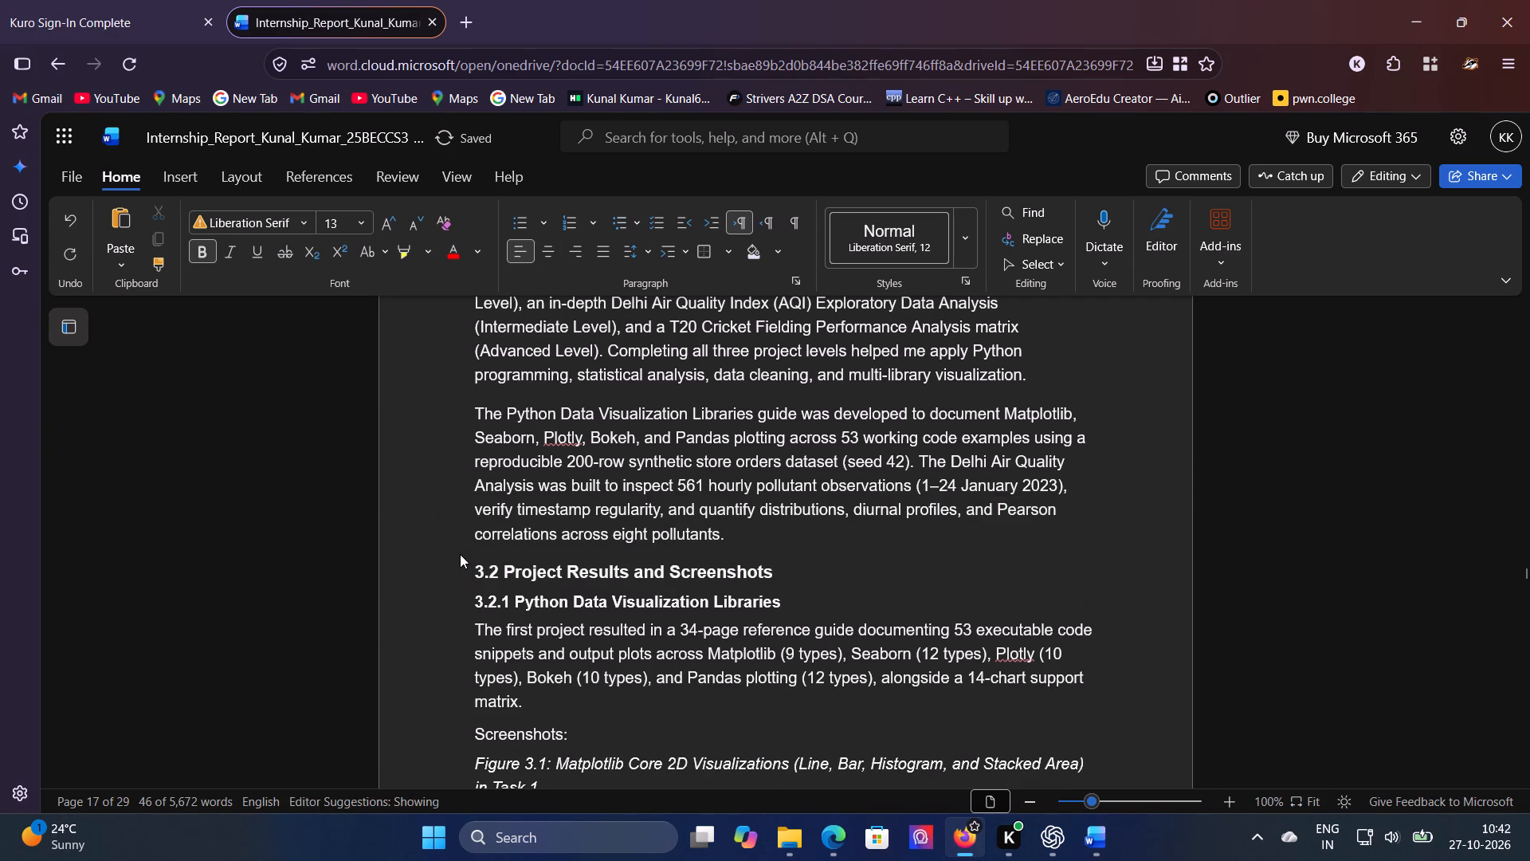
Review sections 3.2 and 3.3 up to the Chapter 4 heading for page layout and leftover cricket project references.
{"action": "scroll", "coordinate": [844, 537], "scroll_direction": "down", "scroll_amount": 2}
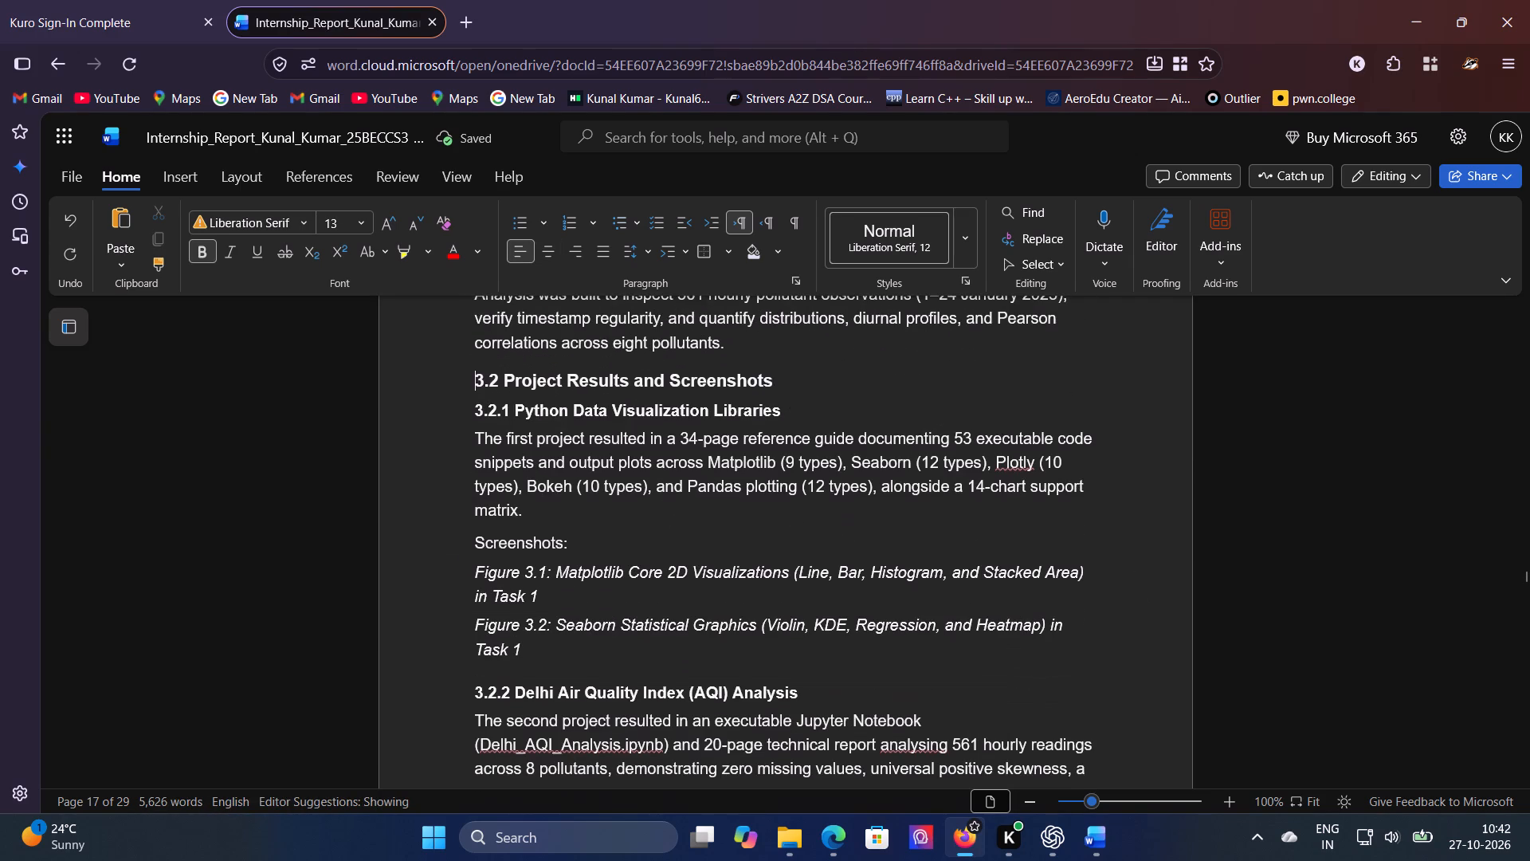
{"action": "scroll", "coordinate": [794, 541], "scroll_direction": "down", "scroll_amount": 3}
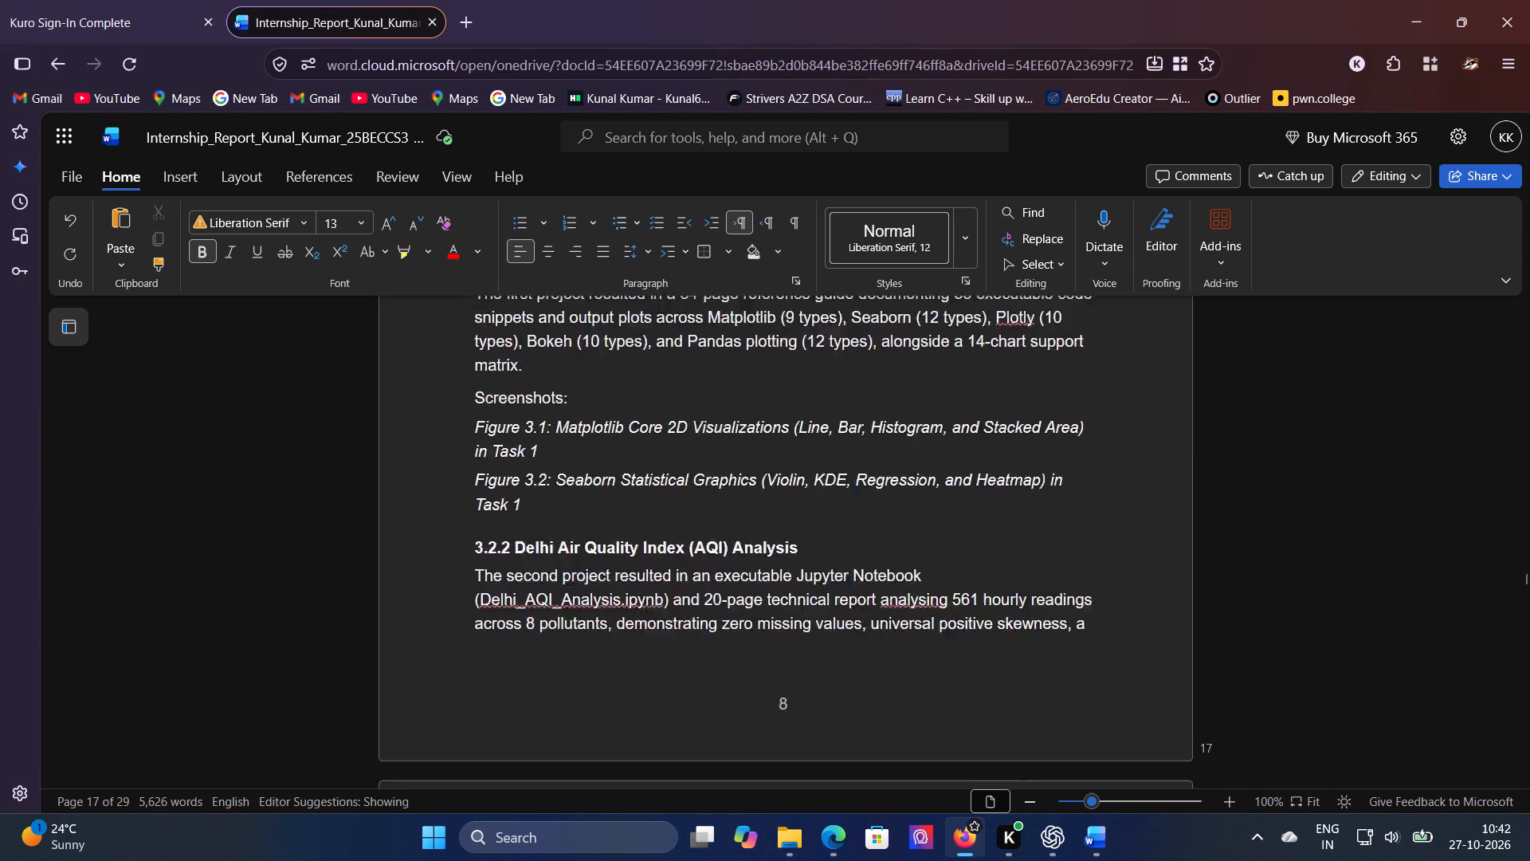
{"action": "scroll", "coordinate": [759, 451], "scroll_direction": "down", "scroll_amount": 2}
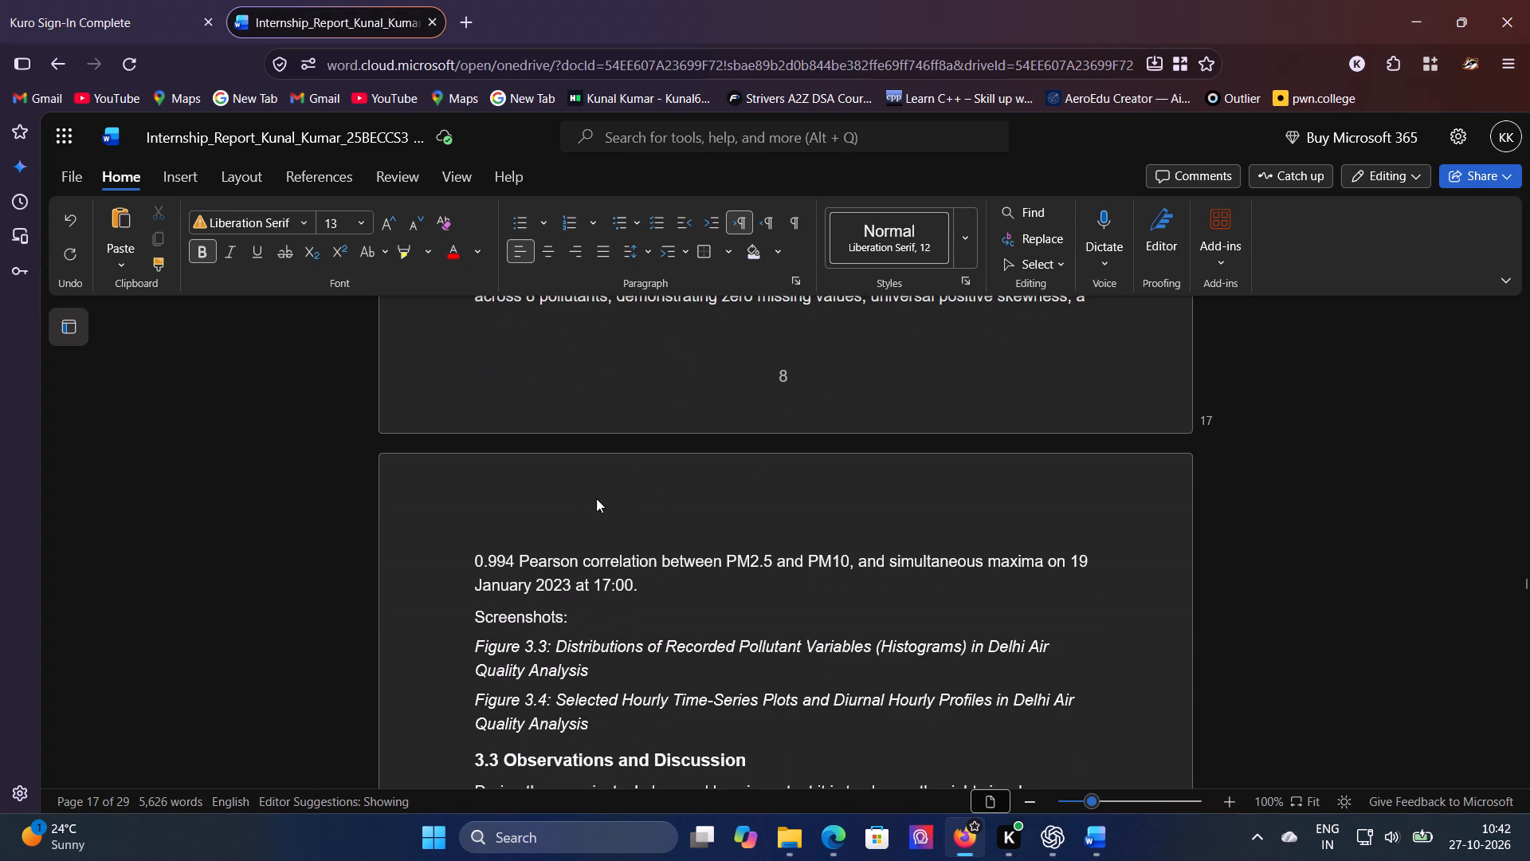
{"action": "scroll", "coordinate": [636, 525], "scroll_direction": "down", "scroll_amount": 1}
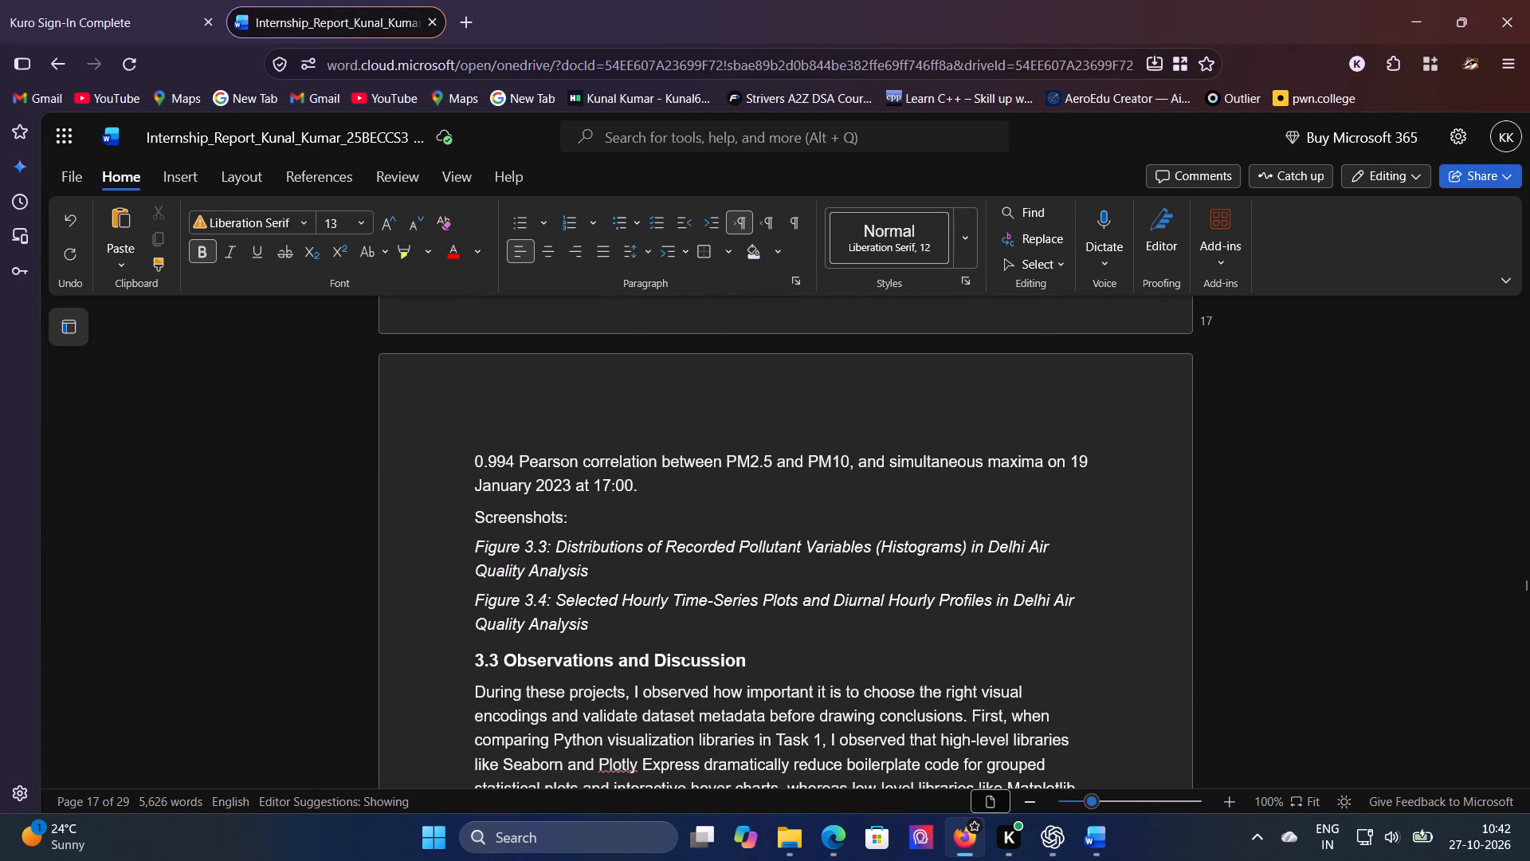
{"action": "scroll", "coordinate": [887, 613], "scroll_direction": "down", "scroll_amount": 1}
{"action": "scroll", "coordinate": [563, 531], "scroll_direction": "down", "scroll_amount": 2}
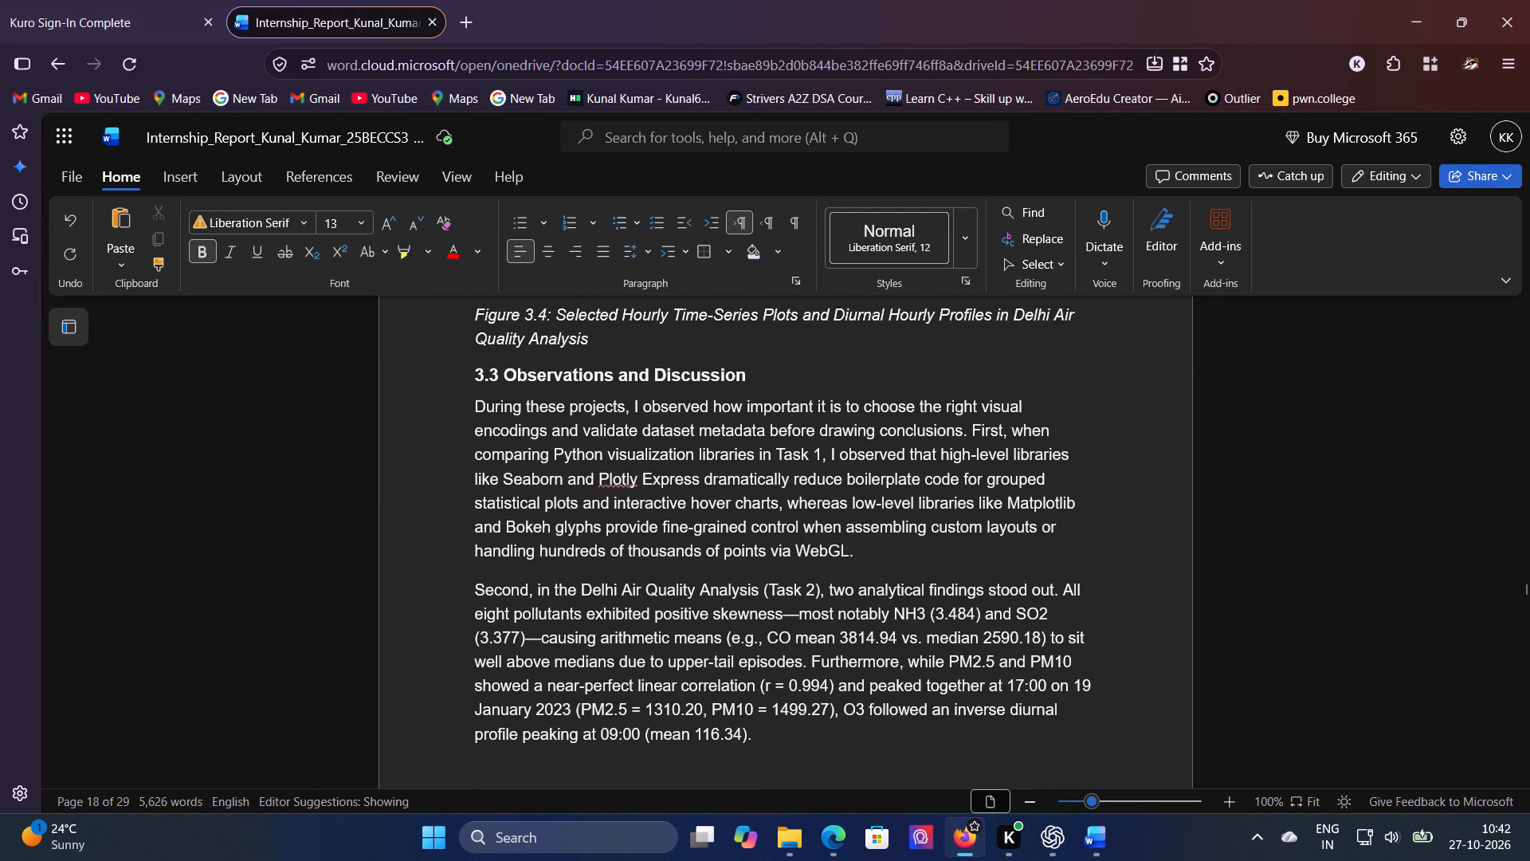
{"action": "scroll", "coordinate": [839, 592], "scroll_direction": "down", "scroll_amount": 7}
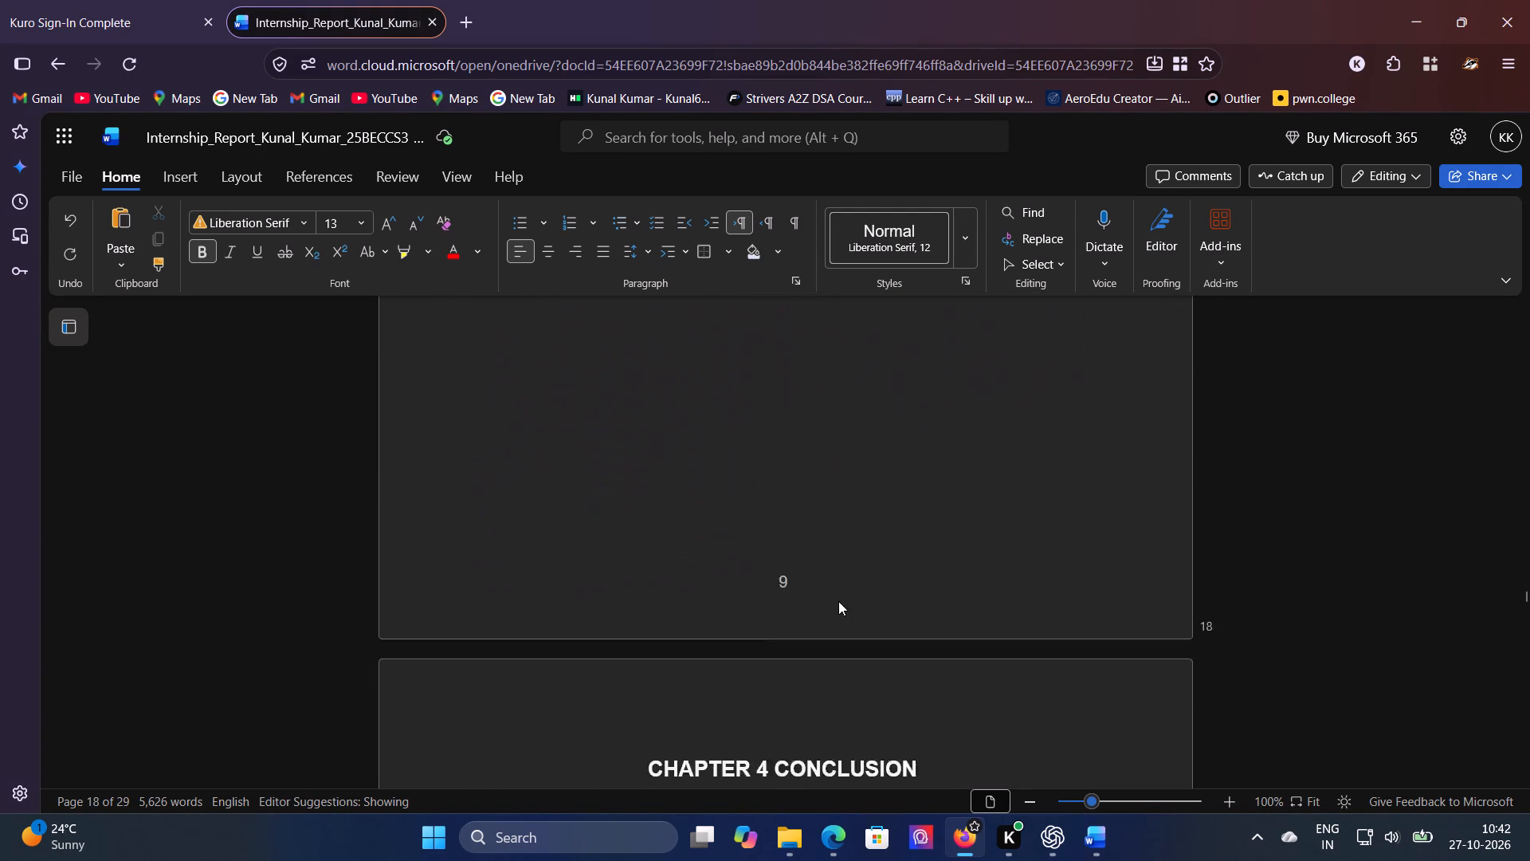
Delete "and Cricket Fielding" from the Chapter 4 Conclusion paragraph that begins "Through the Delhi Air Quality Analysis".
{"action": "scroll", "coordinate": [838, 601], "scroll_direction": "down", "scroll_amount": 2}
{"action": "scroll", "coordinate": [712, 517], "scroll_direction": "down", "scroll_amount": 2}
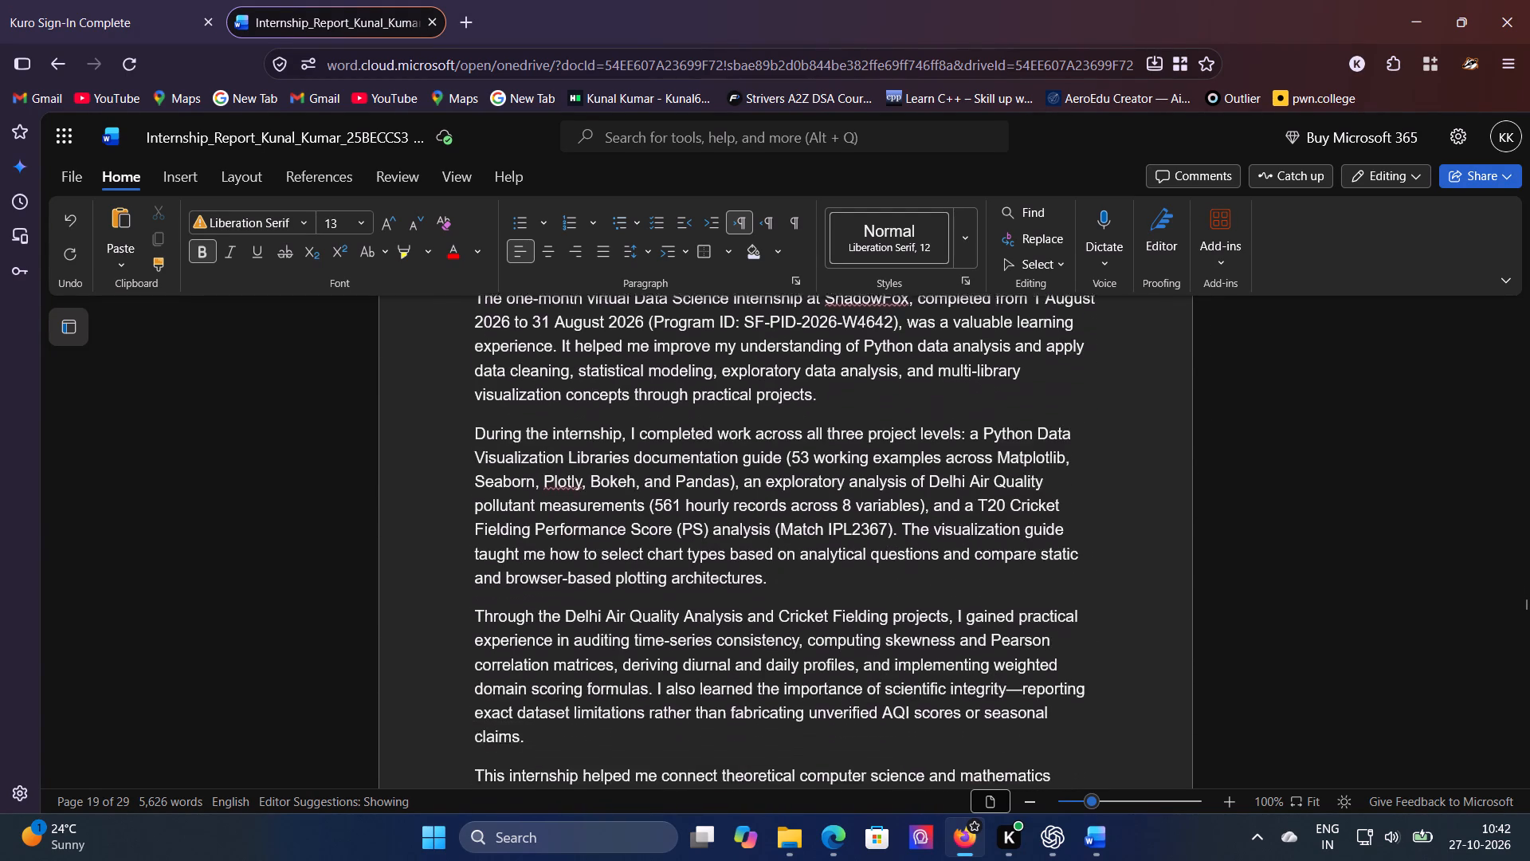
{"action": "scroll", "coordinate": [712, 529], "scroll_direction": "down", "scroll_amount": 2}
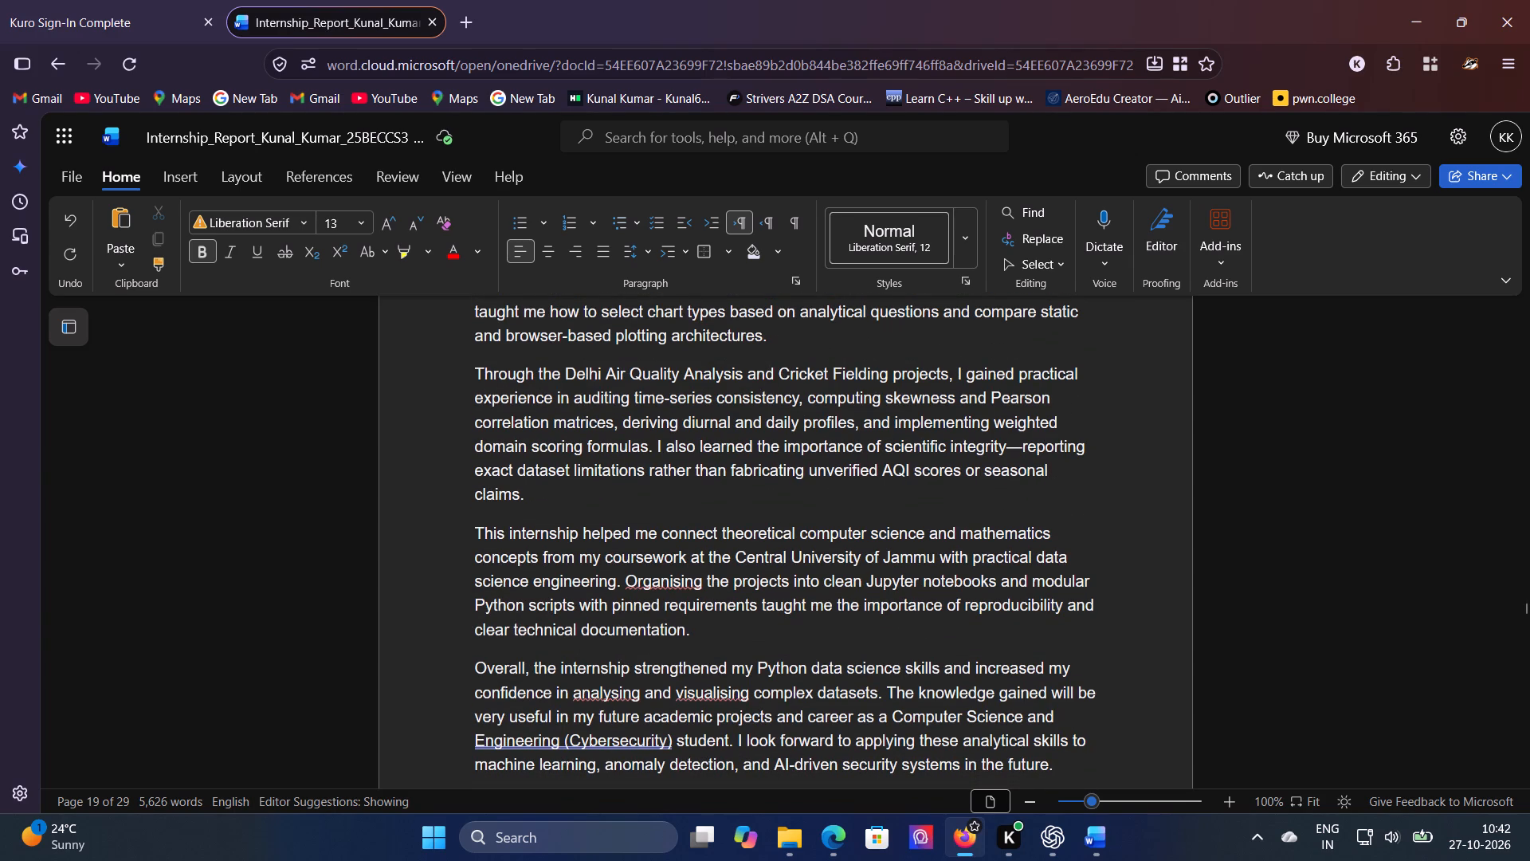
{"action": "left_click_drag", "start_coordinate": [885, 372], "coordinate": [747, 372]}
{"action": "key", "text": "BackSpace"}
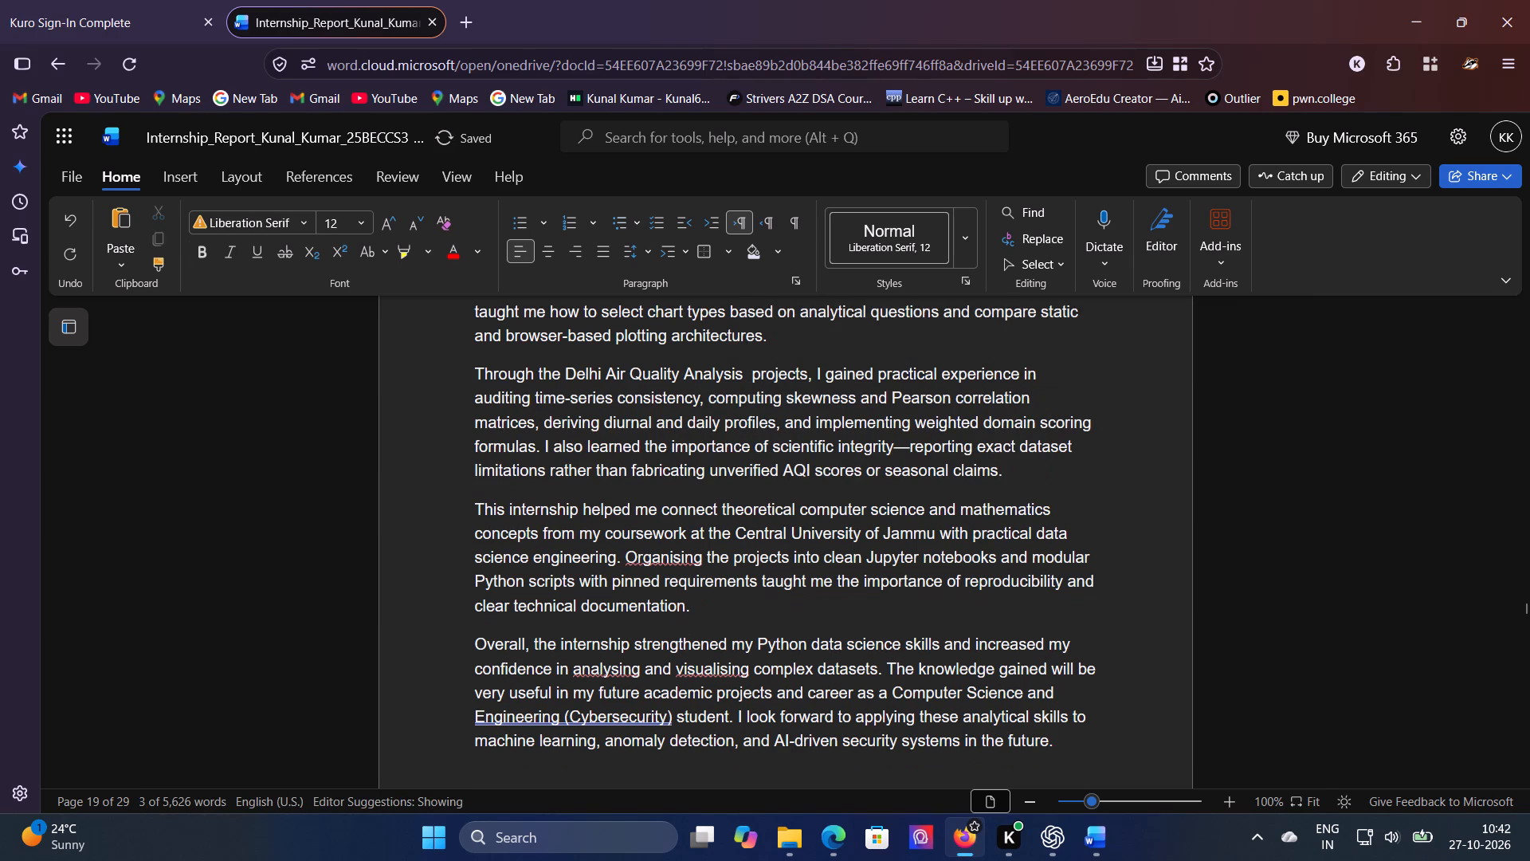
Change "projects" to "project" in the opening phrase of the same Chapter 4 paragraph.
{"action": "key", "text": "Right"}
{"action": "key", "text": "Right"}
{"action": "key", "text": "Right"}
{"action": "key", "text": "Right"}
{"action": "key", "text": "Right"}
{"action": "key", "text": "Right"}
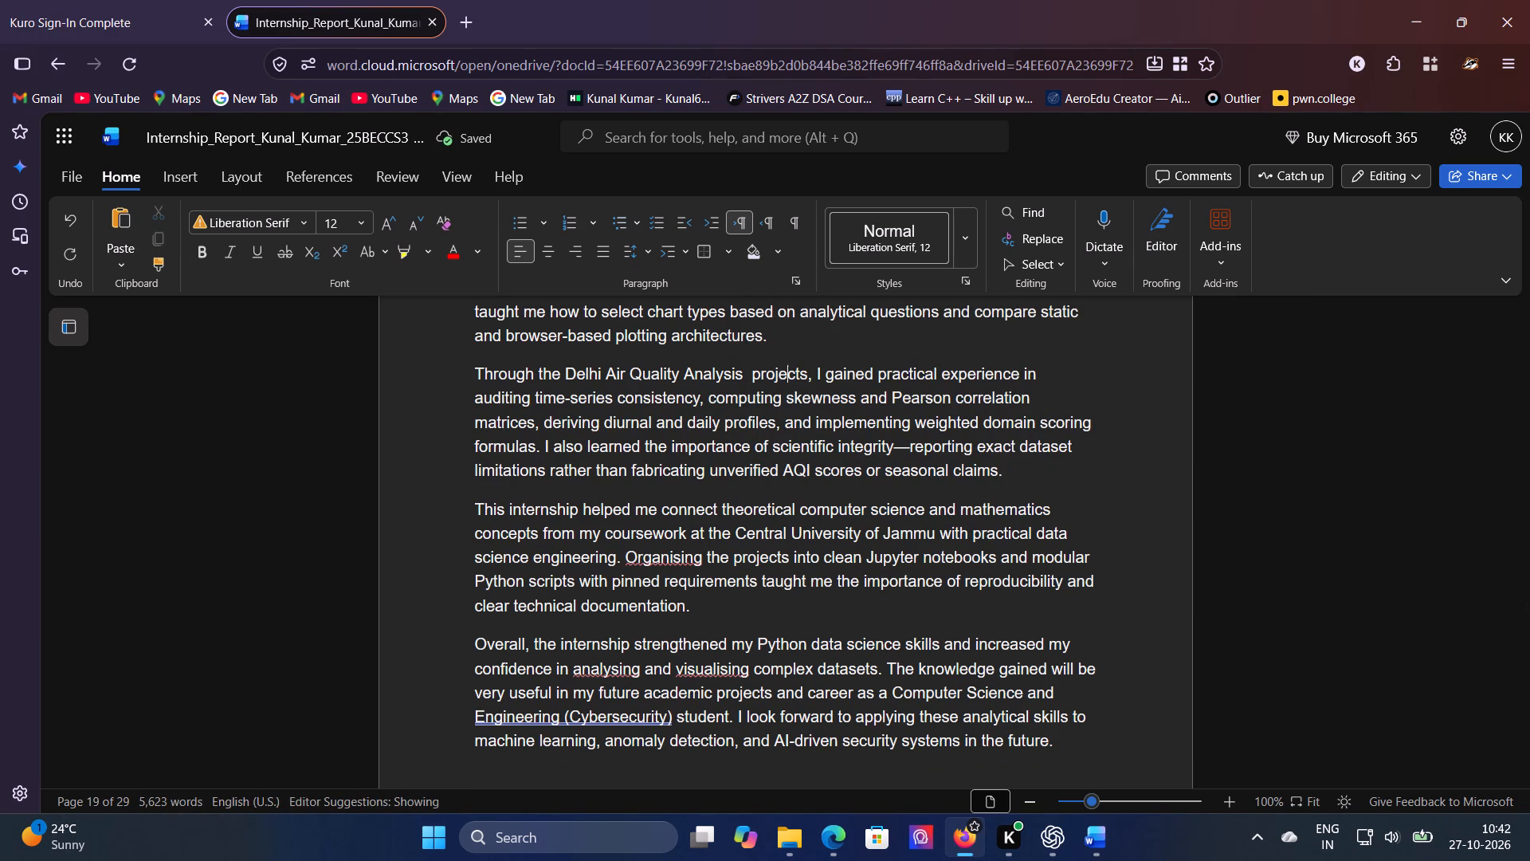
{"action": "key", "text": "Right"}
{"action": "key", "text": "Right"}
{"action": "key", "text": "Right"}
{"action": "key", "text": "BackSpace"}
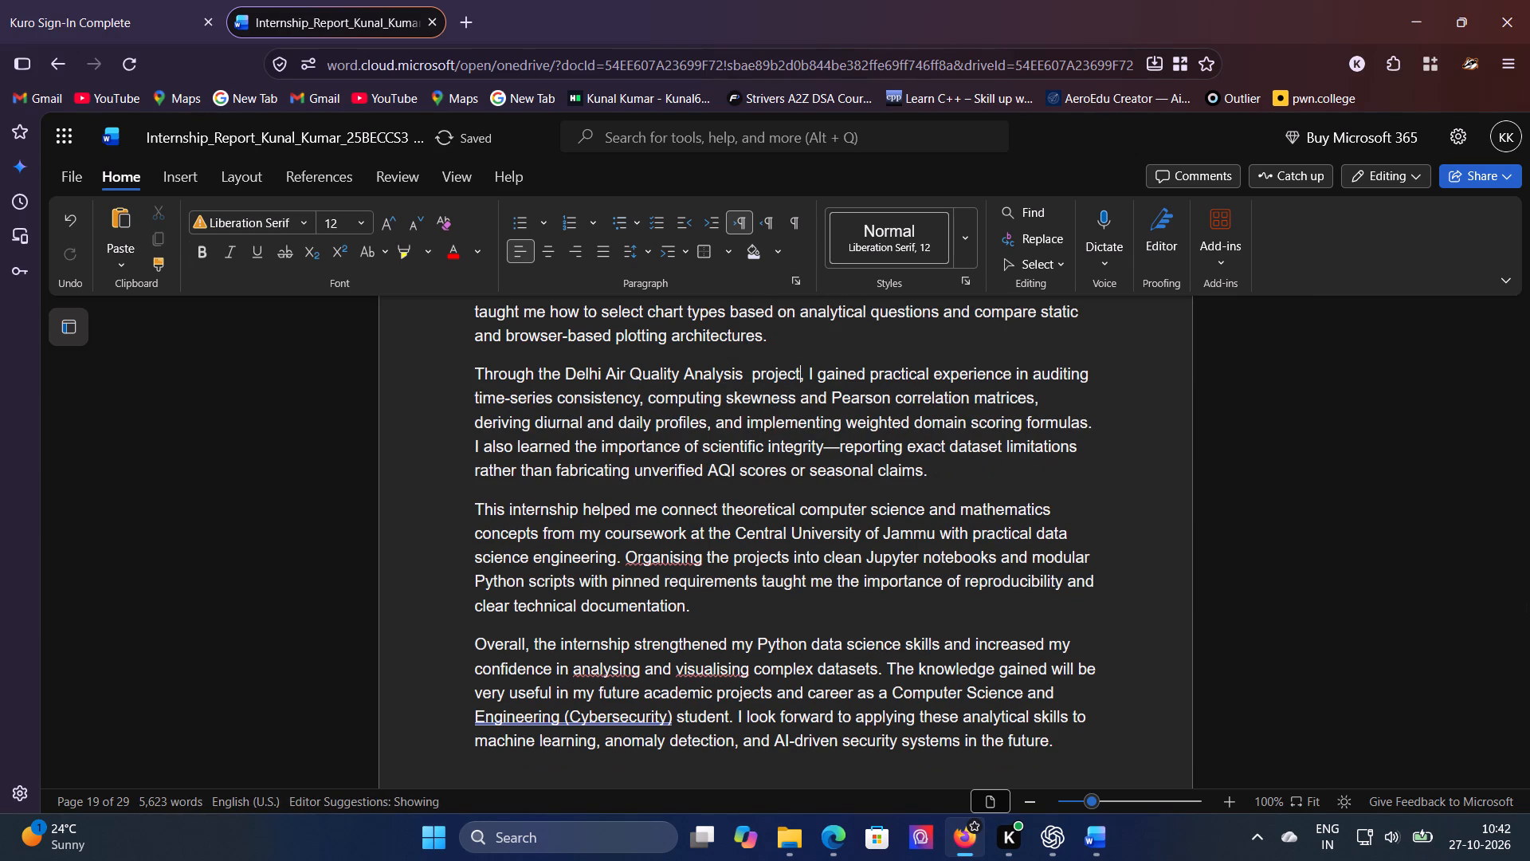
Delete "and a T20 Cricket Fielding Performance Score (PS) analysis (Match IPL2367" from the second paragraph of the Chapter 4 Conclusion.
{"action": "scroll", "coordinate": [994, 421], "scroll_direction": "up", "scroll_amount": 1}
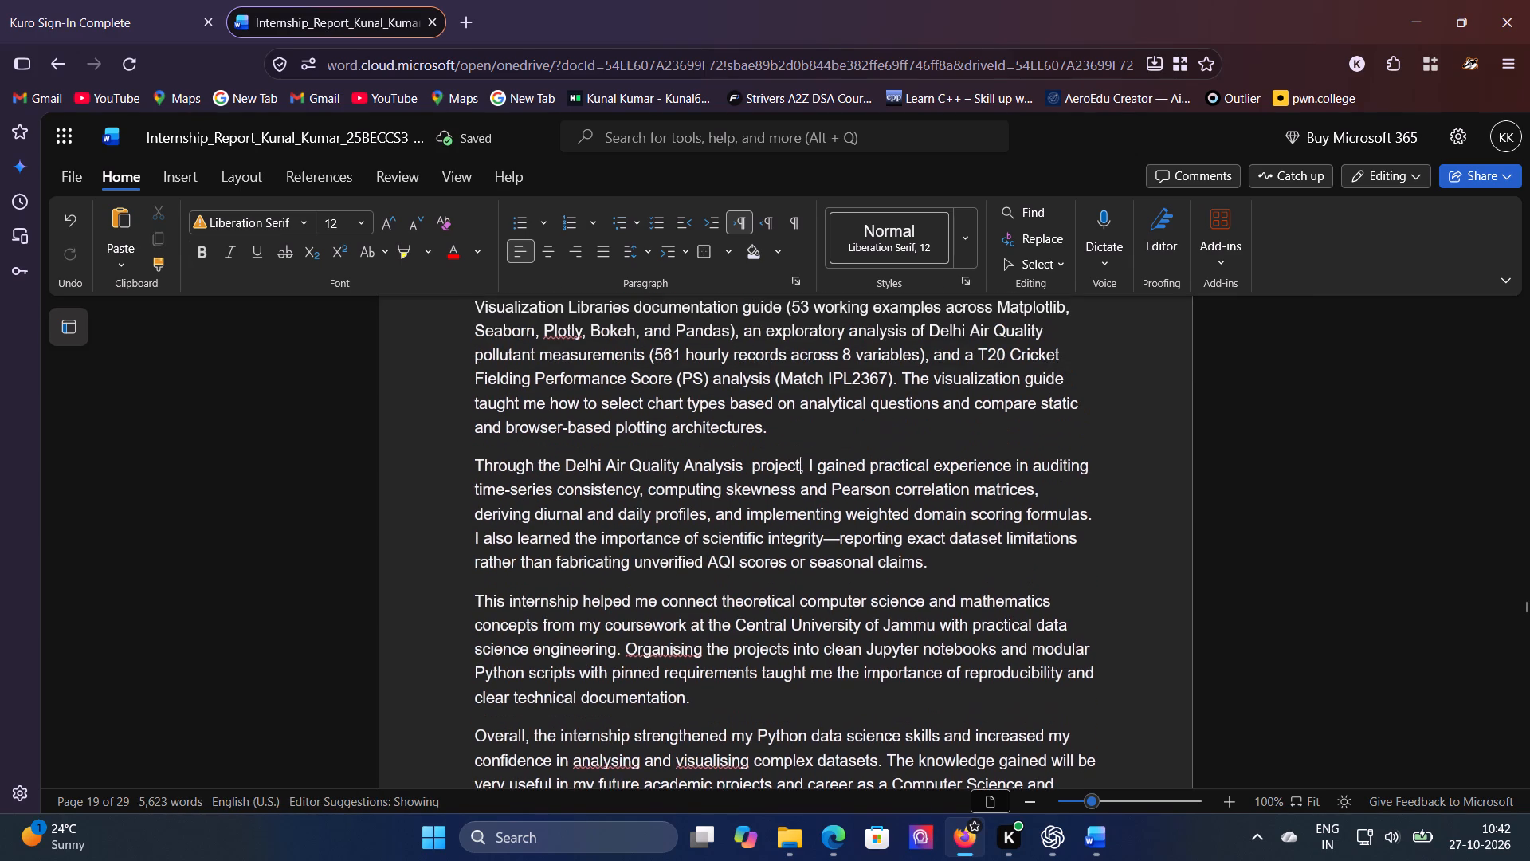
{"action": "scroll", "coordinate": [941, 403], "scroll_direction": "up", "scroll_amount": 2}
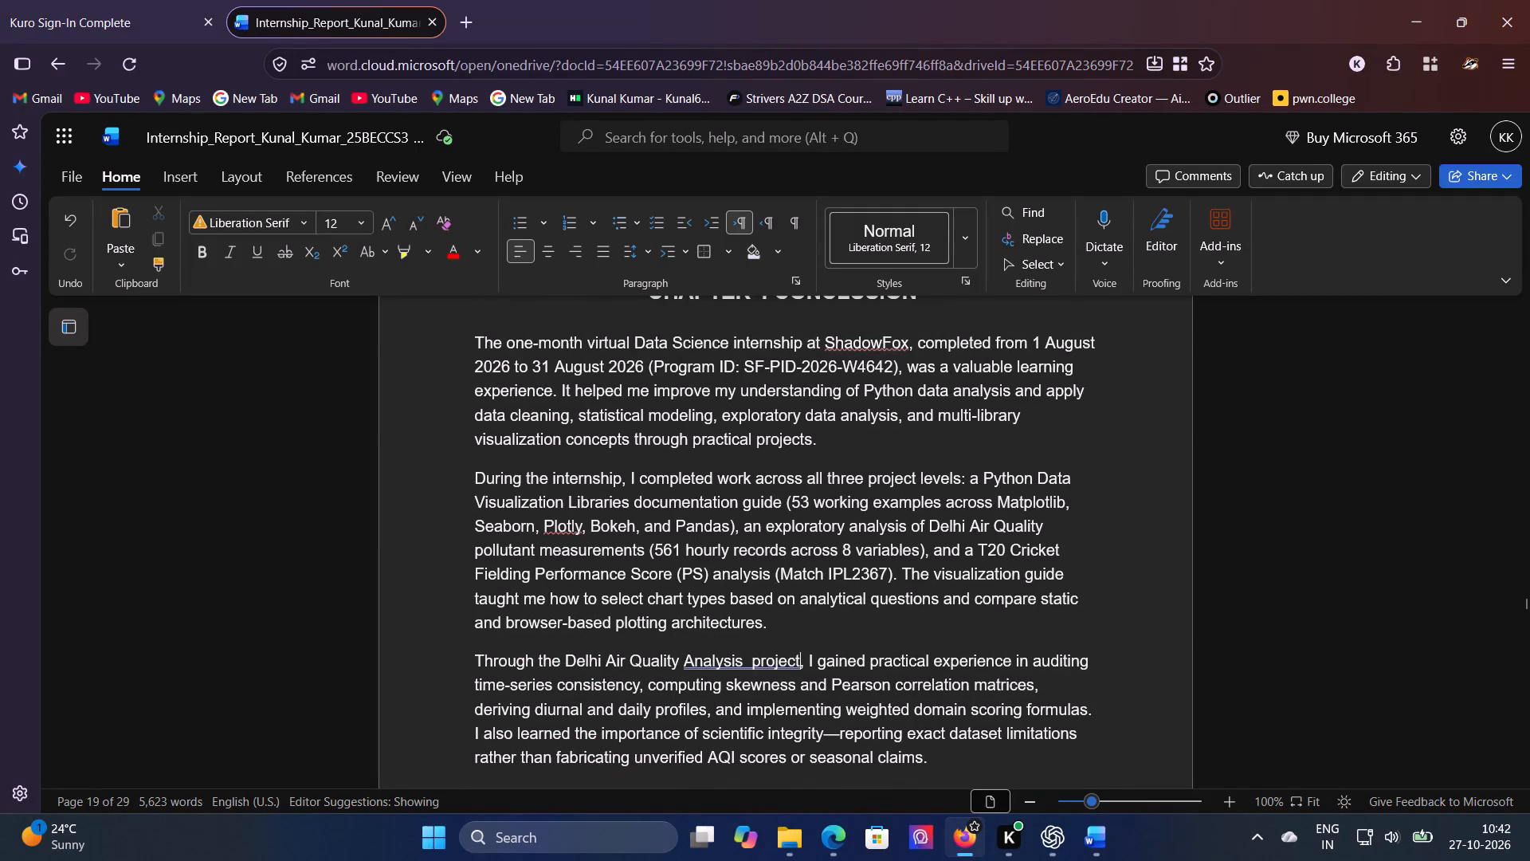
{"action": "left_click_drag", "start_coordinate": [885, 576], "coordinate": [525, 572]}
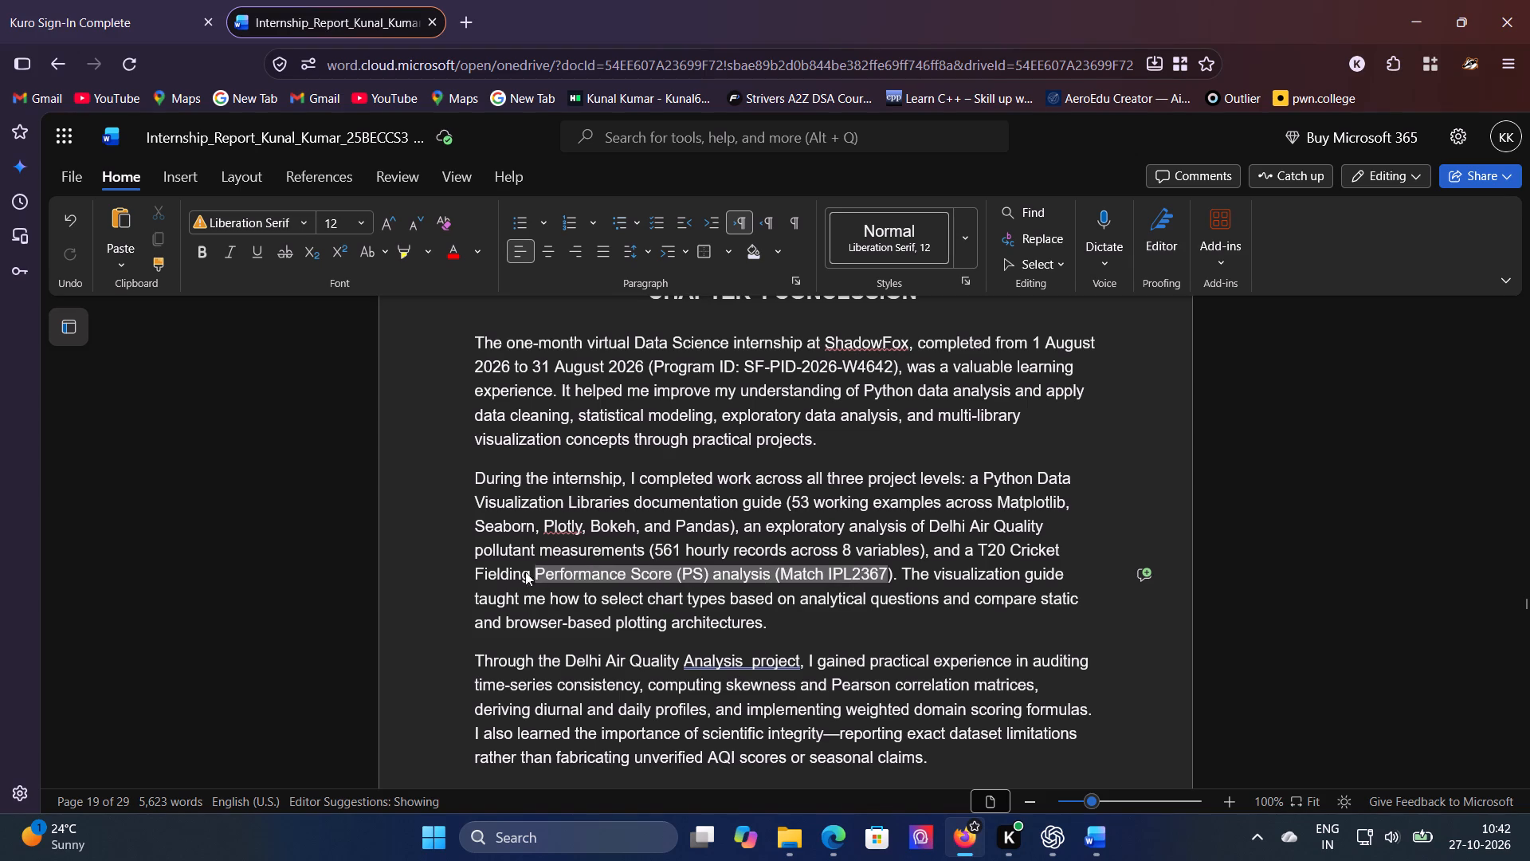
{"action": "left_click_drag", "start_coordinate": [525, 572], "coordinate": [936, 556]}
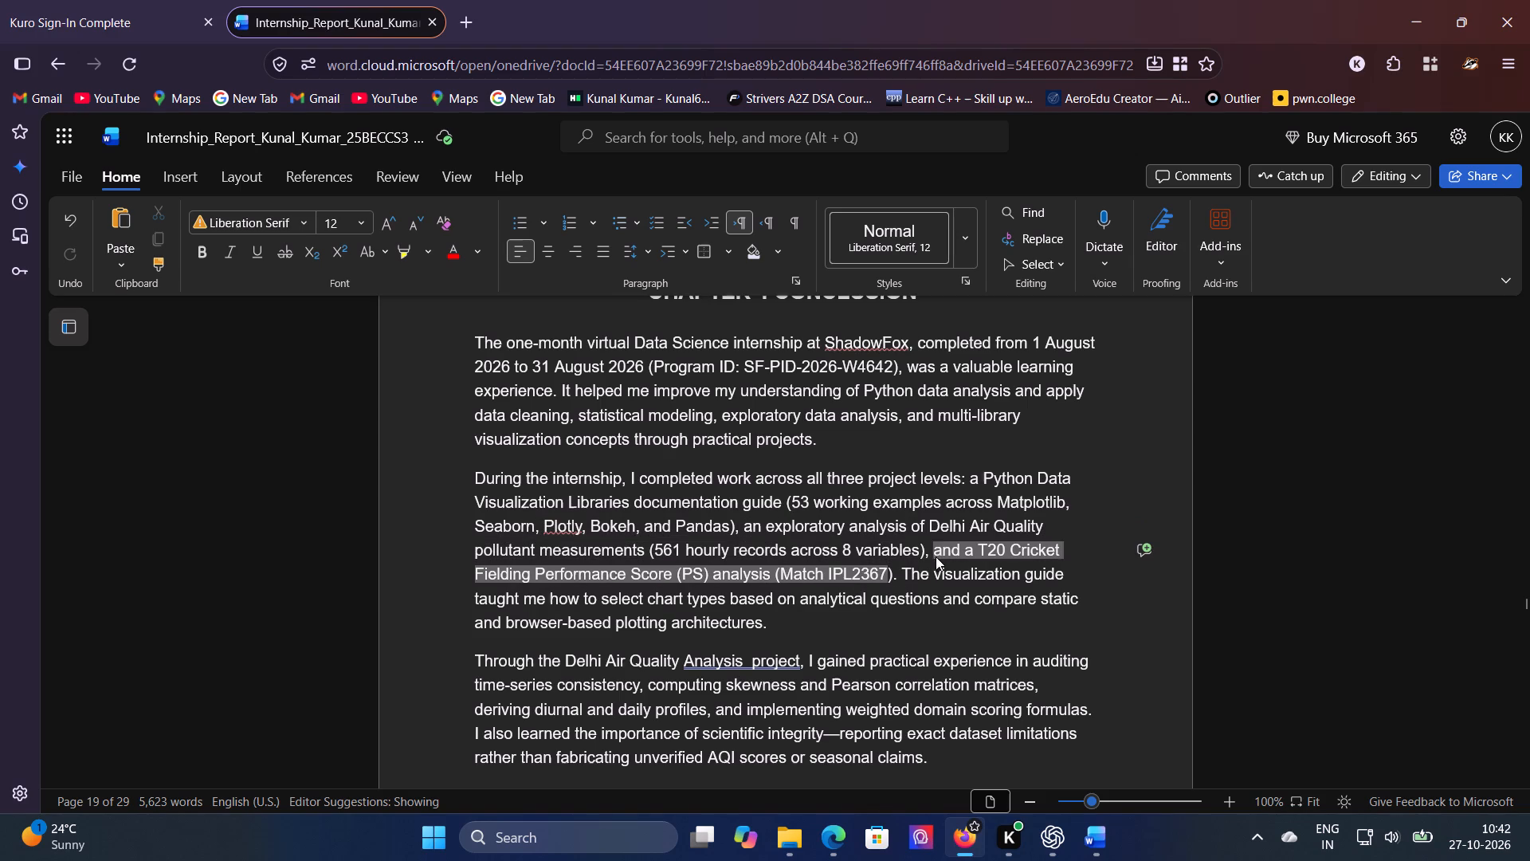
{"action": "left_click_drag", "start_coordinate": [936, 556], "coordinate": [937, 552]}
{"action": "key", "text": "BackSpace"}
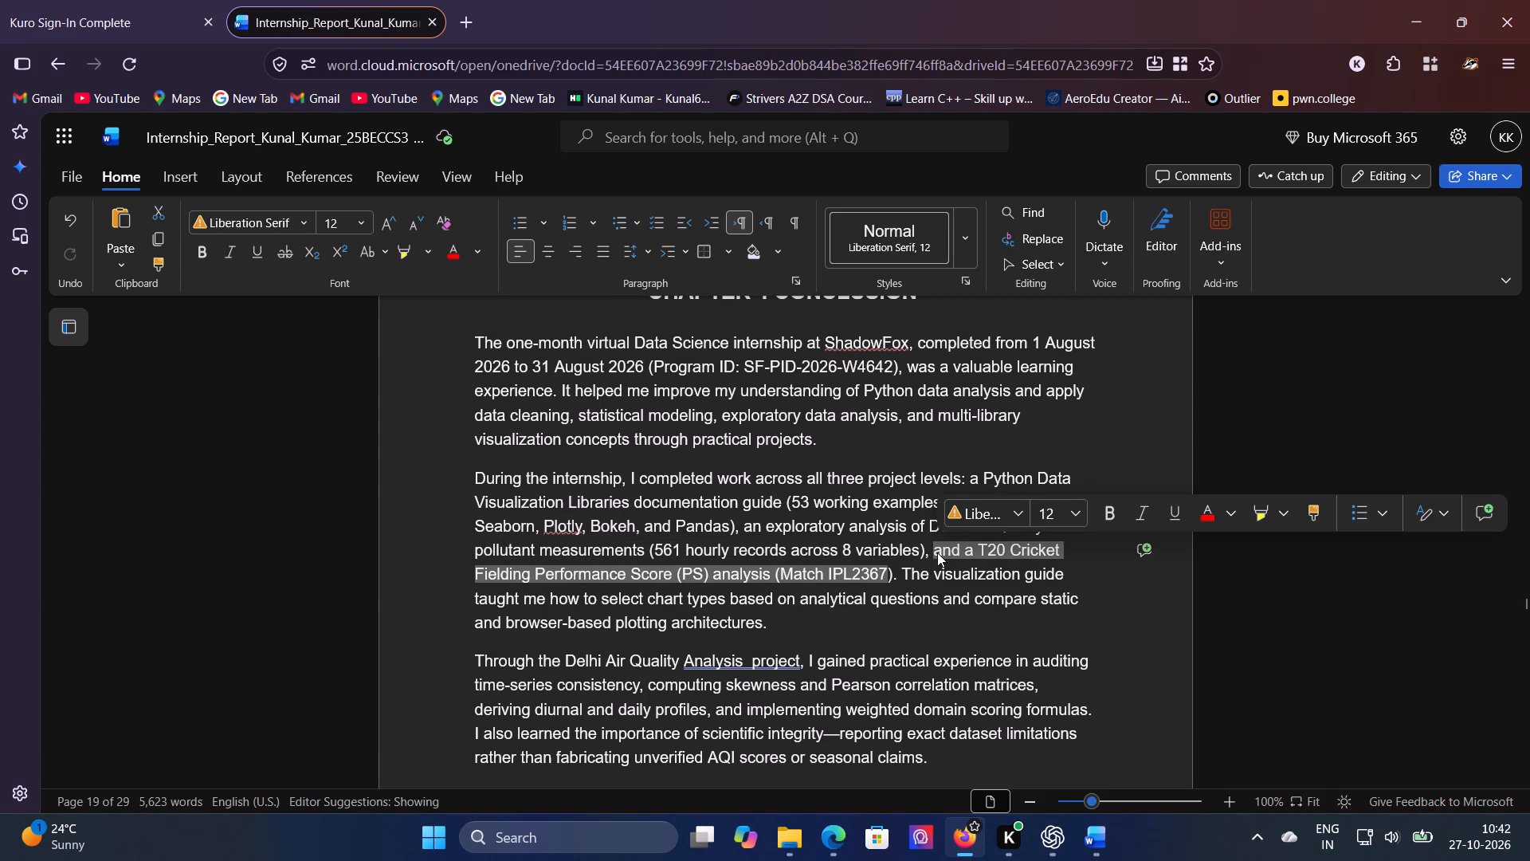
Remove the selected T20 cricket phrase plus the leftover comma and closing bracket after "8 variables)" in the second Chapter 4 paragraph.
{"action": "key", "text": "BackSpace"}
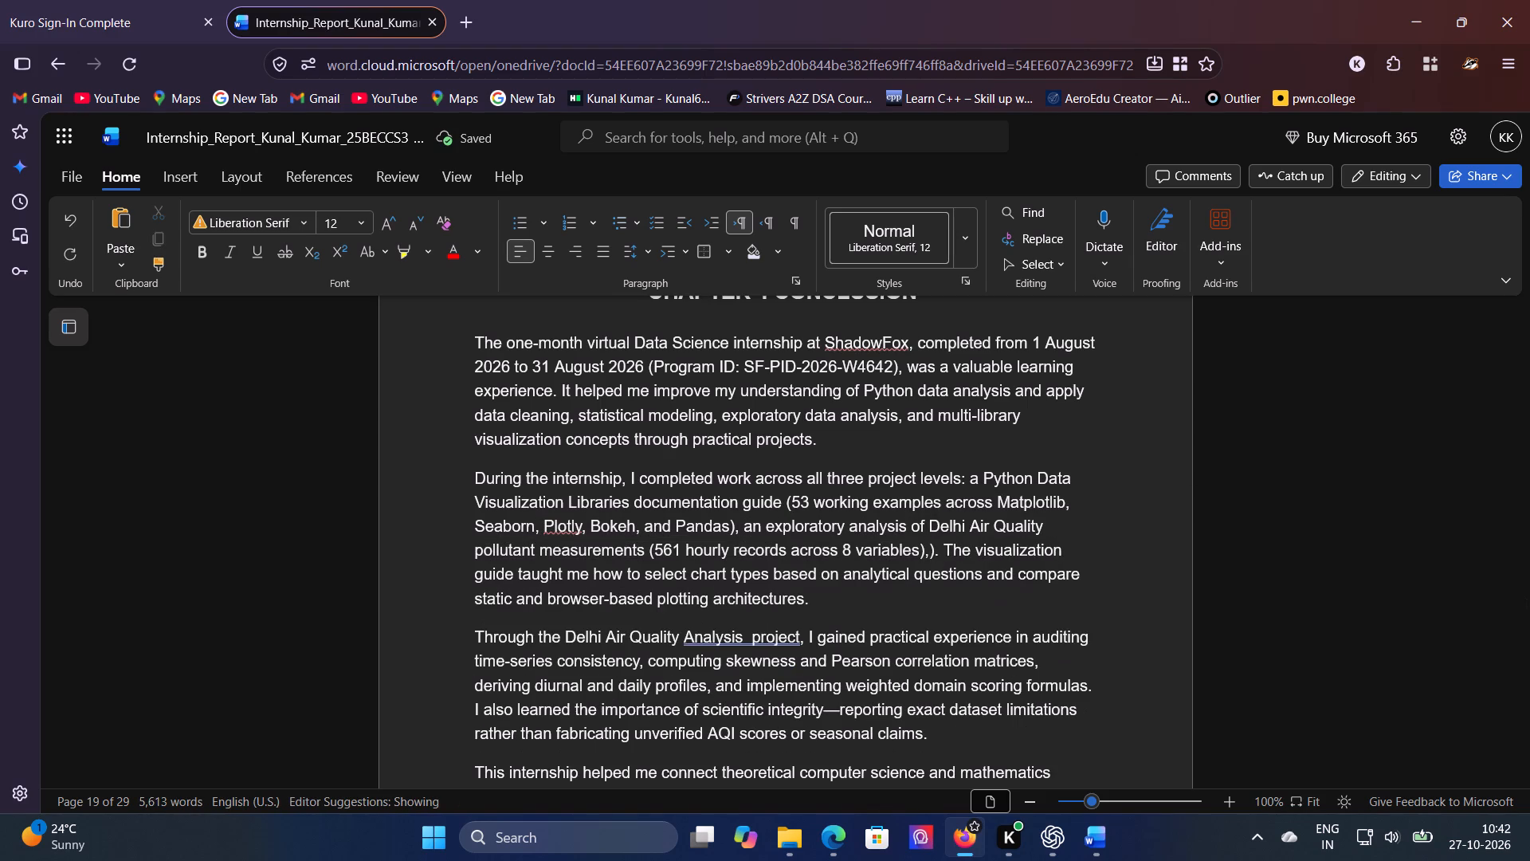
{"action": "key", "text": "Right"}
{"action": "key", "text": "BackSpace"}
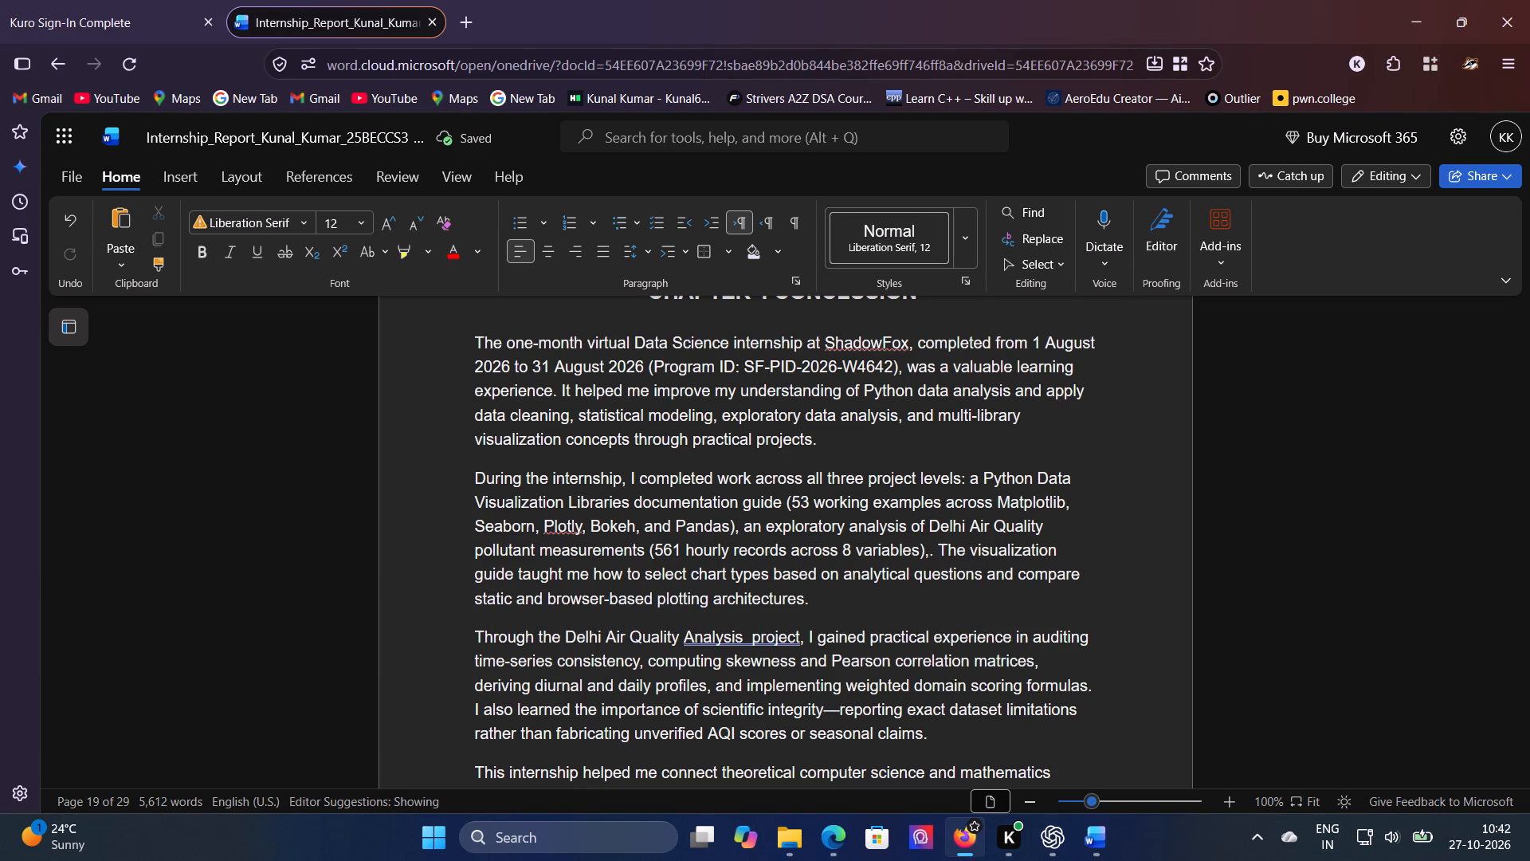
{"action": "key", "text": "BackSpace"}
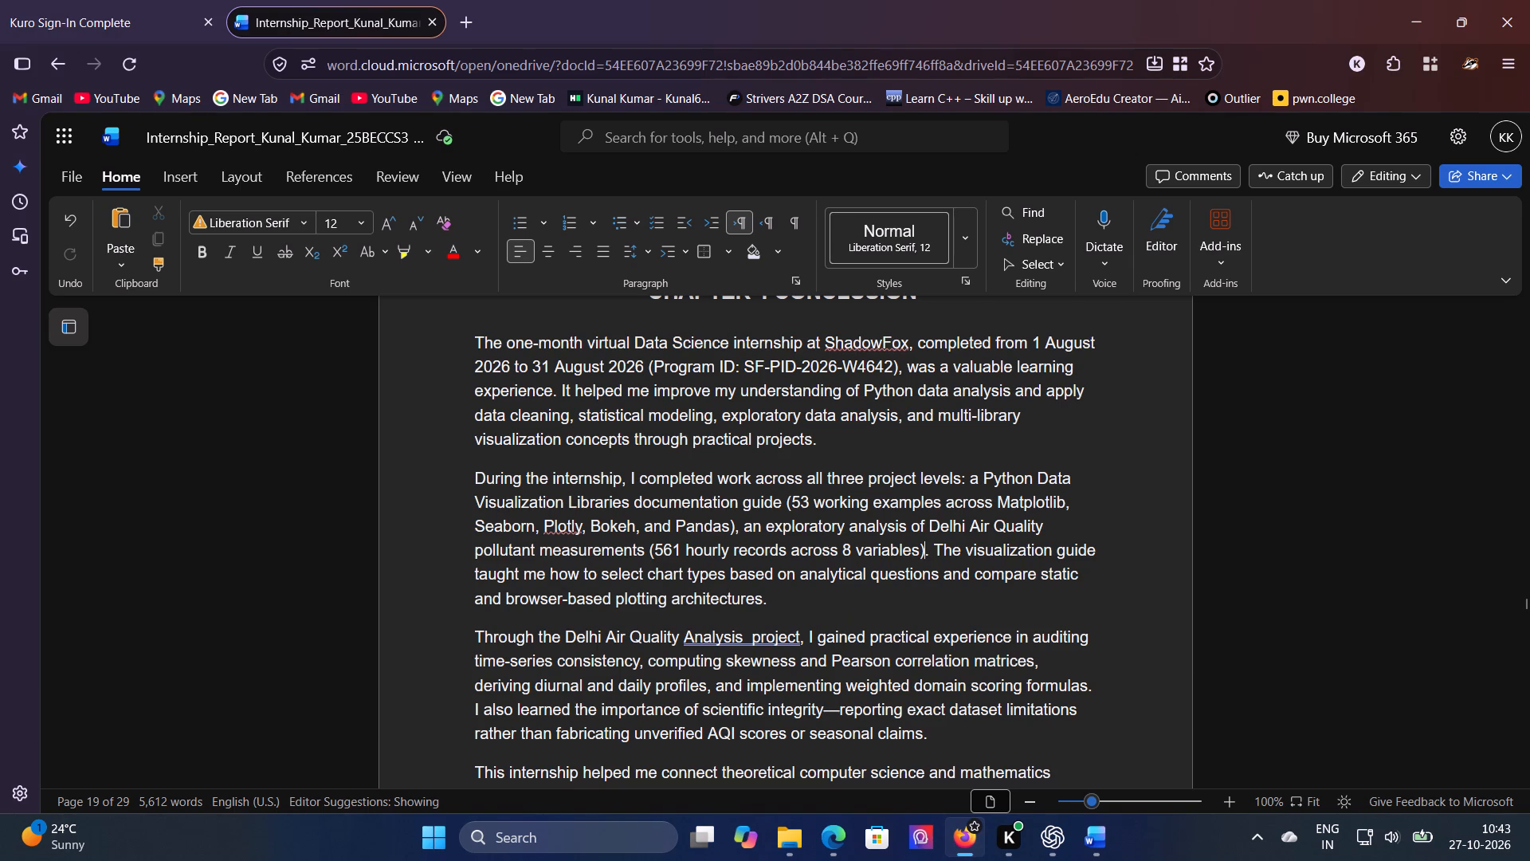
Replace the comma after "Bokeh, and Pandas)" with "and" before "an exploratory analysis" in the same paragraph.
{"action": "left_click", "coordinate": [744, 525]}
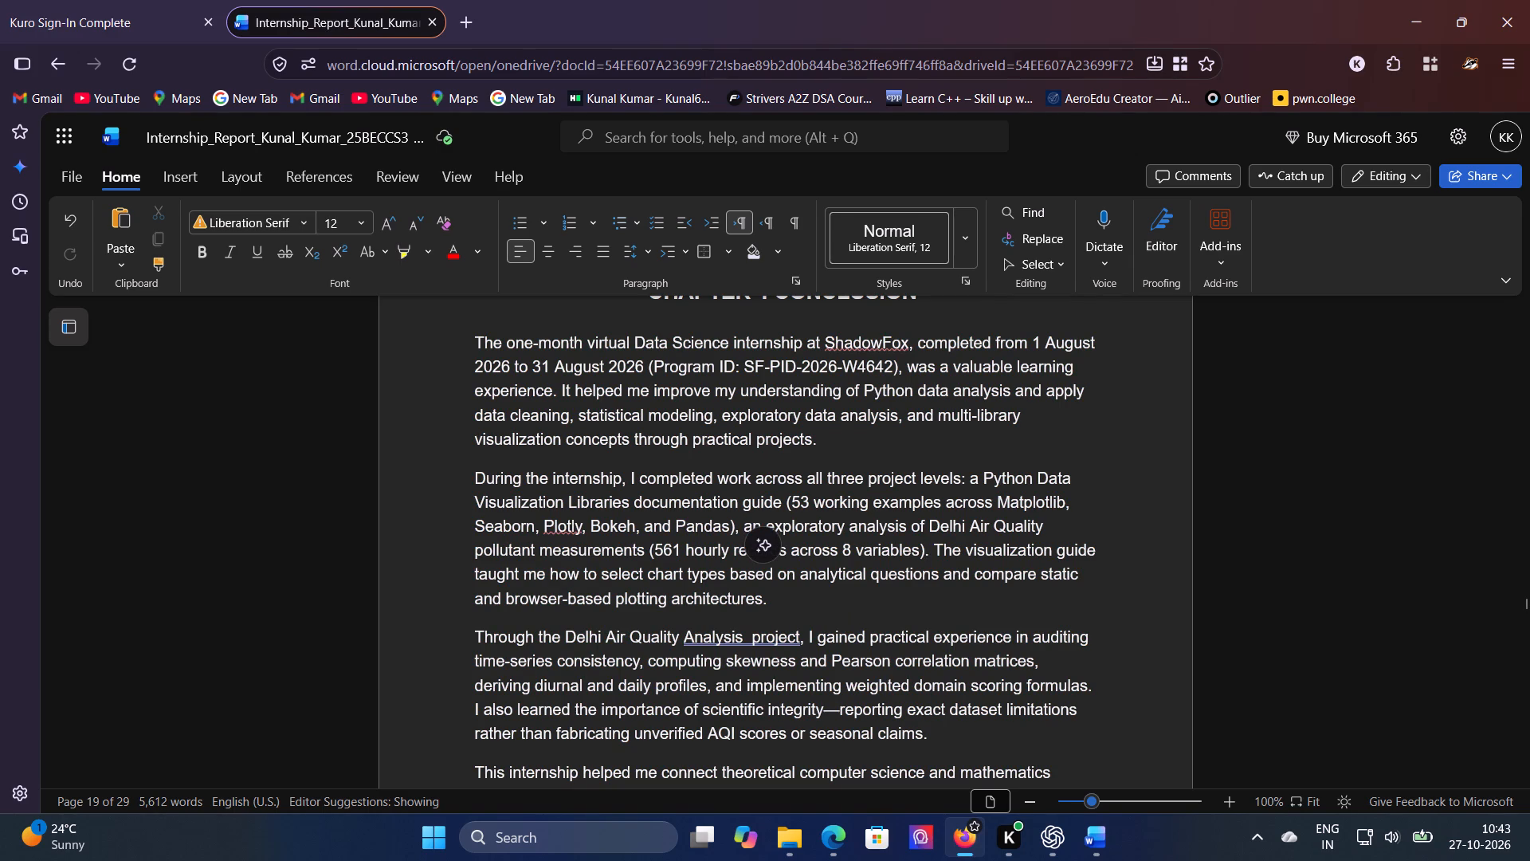
{"action": "key", "text": "BackSpace"}
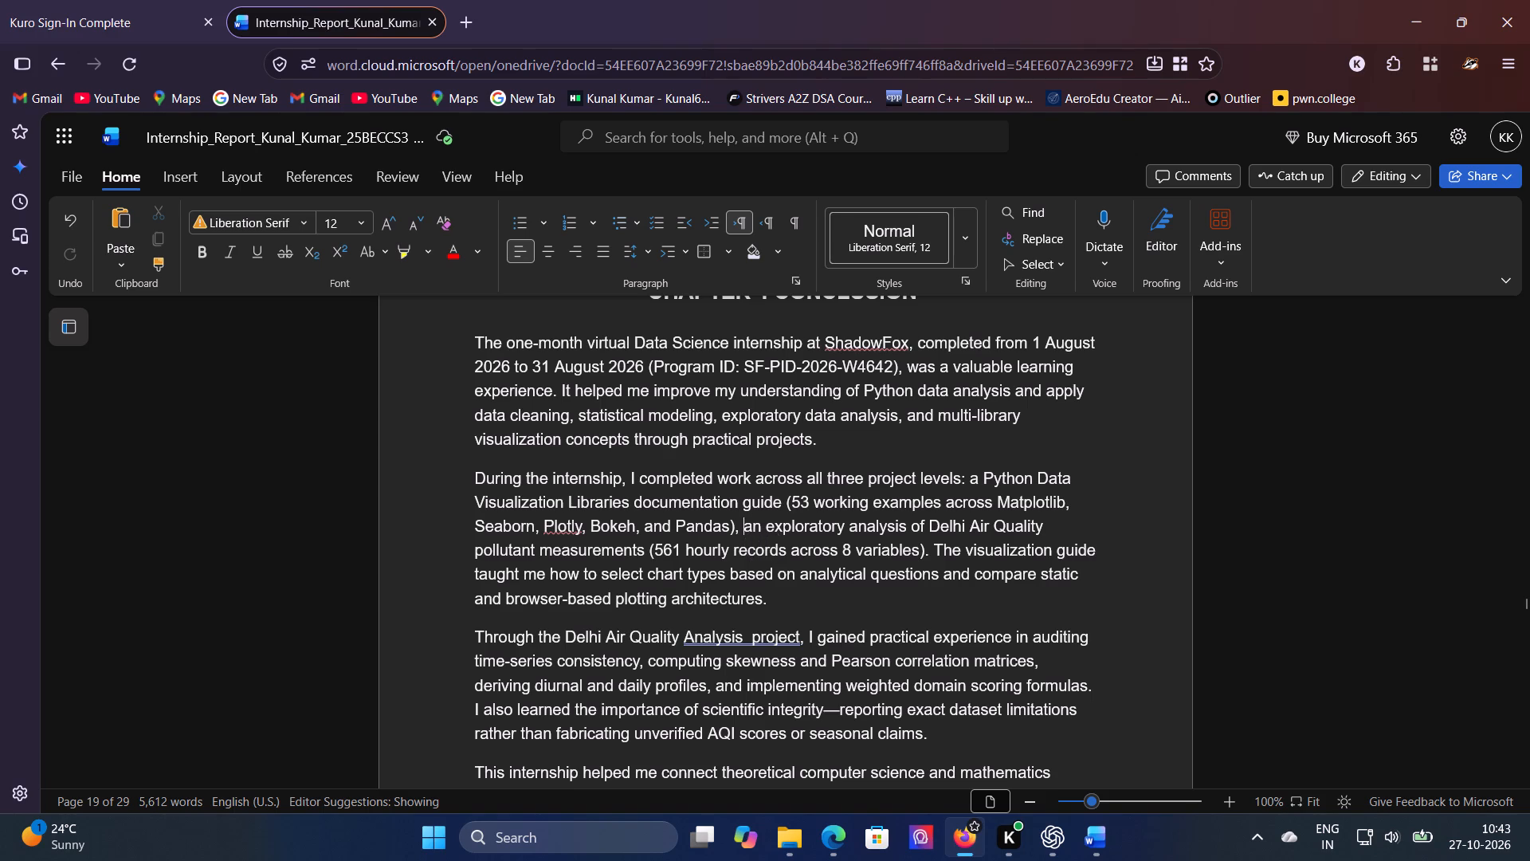
{"action": "key", "text": "BackSpace"}
{"action": "key", "text": "space"}
{"action": "type", "text": "and"}
{"action": "key", "text": "space"}
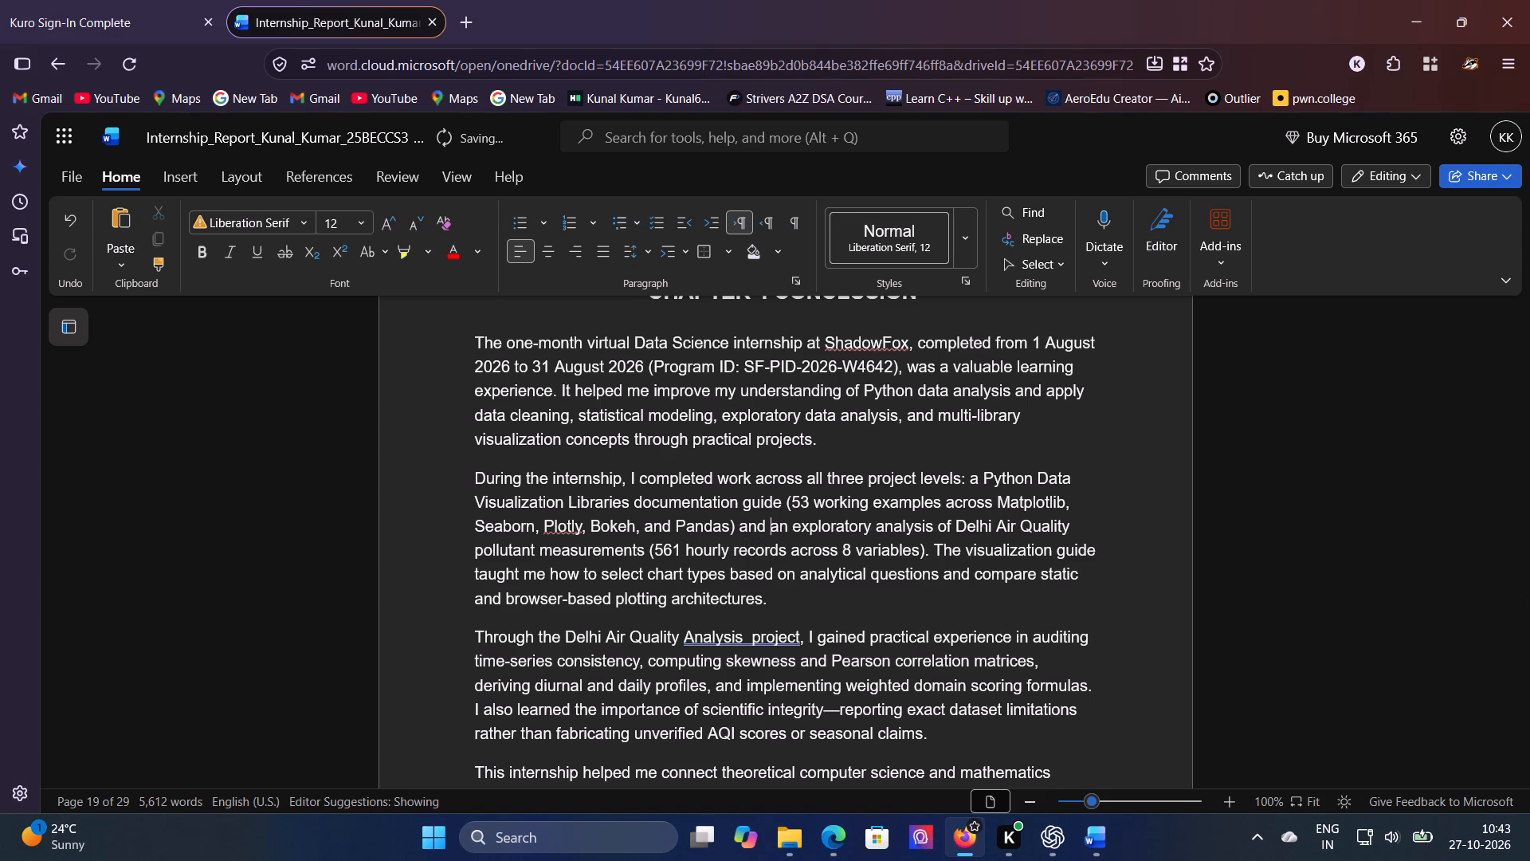
Review the rest of Chapter 4, the References and the Appendix code listings through the last page for leftover cricket project content.
{"action": "scroll", "coordinate": [1055, 601], "scroll_direction": "down", "scroll_amount": 1}
{"action": "scroll", "coordinate": [925, 585], "scroll_direction": "down", "scroll_amount": 1}
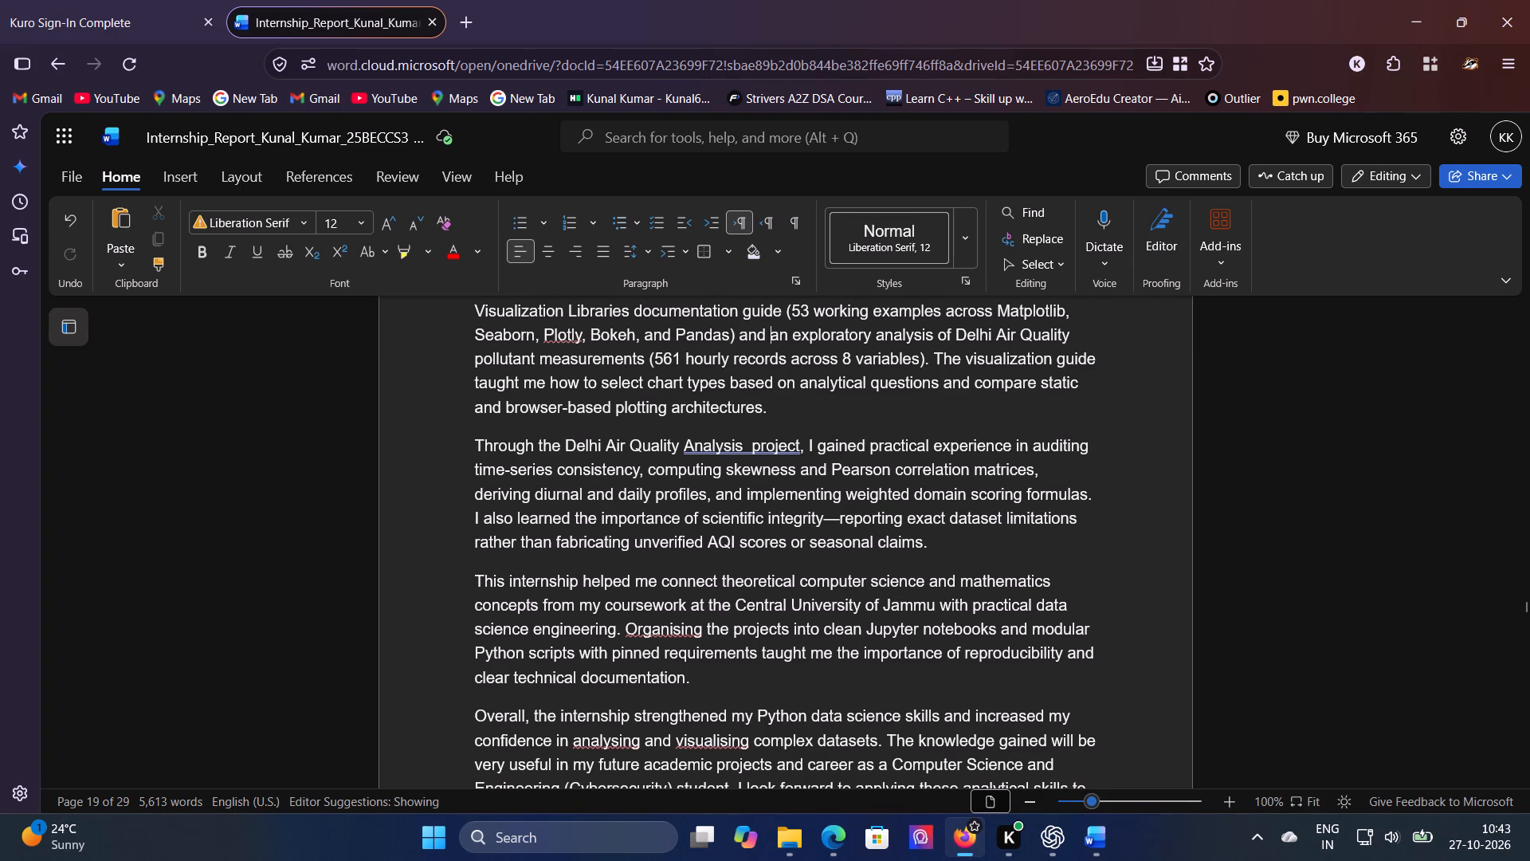
{"action": "scroll", "coordinate": [922, 551], "scroll_direction": "down", "scroll_amount": 1}
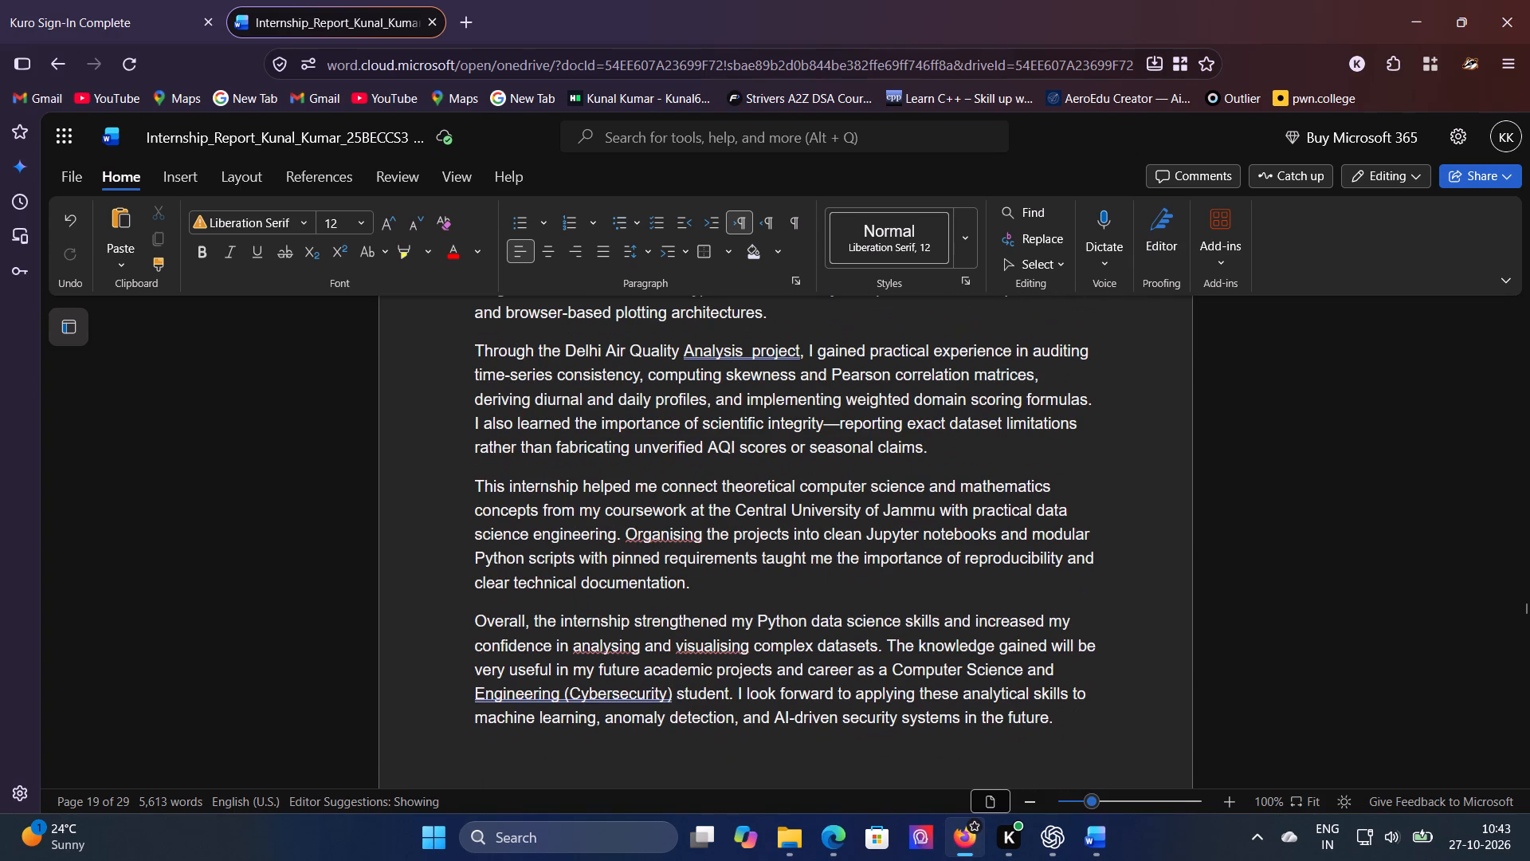
{"action": "scroll", "coordinate": [787, 564], "scroll_direction": "down", "scroll_amount": 2}
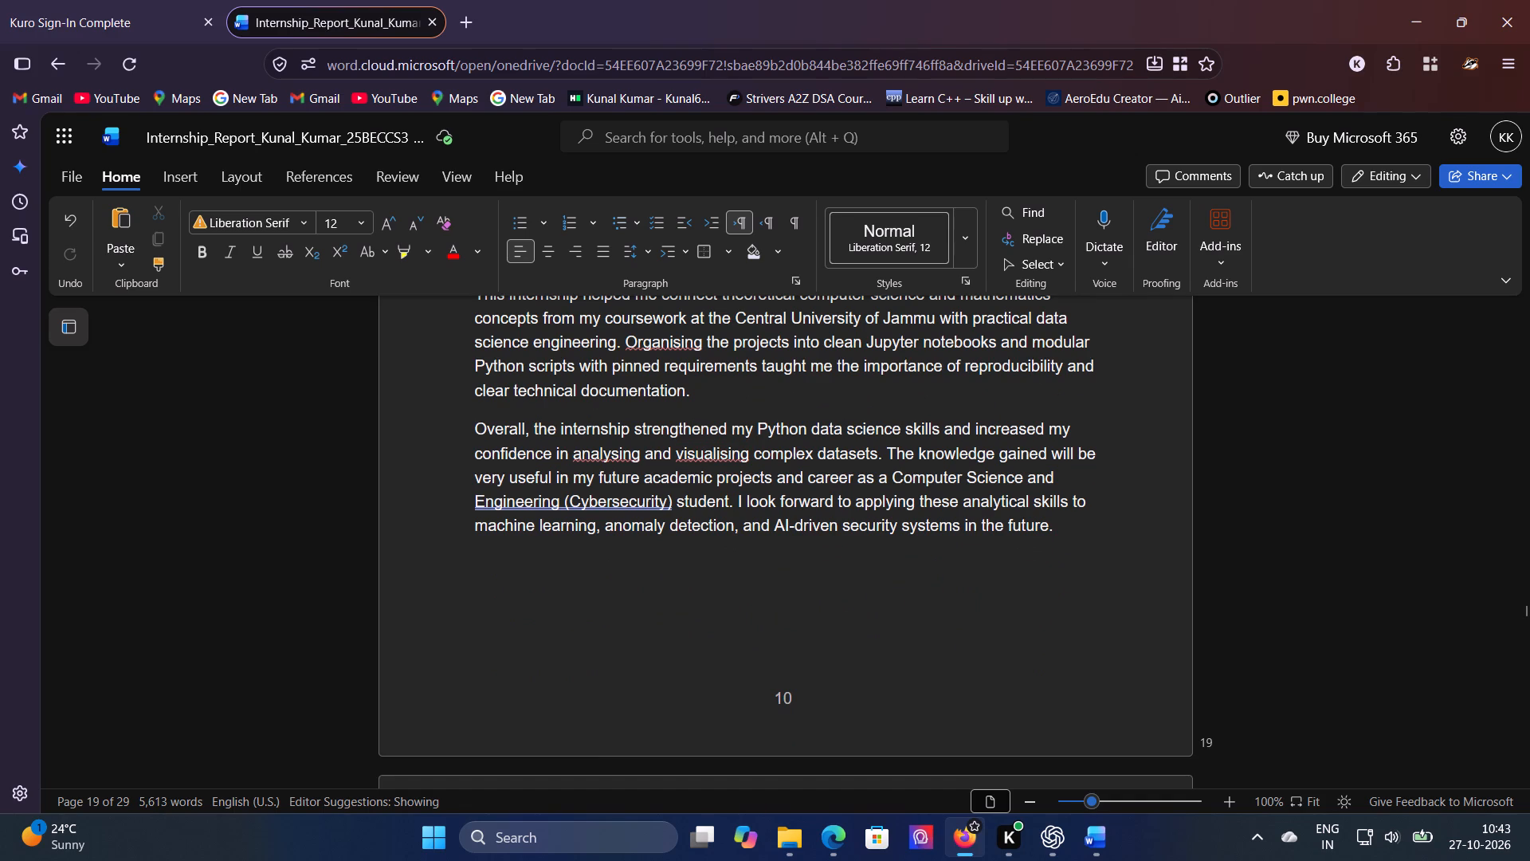
{"action": "scroll", "coordinate": [994, 520], "scroll_direction": "down", "scroll_amount": 1}
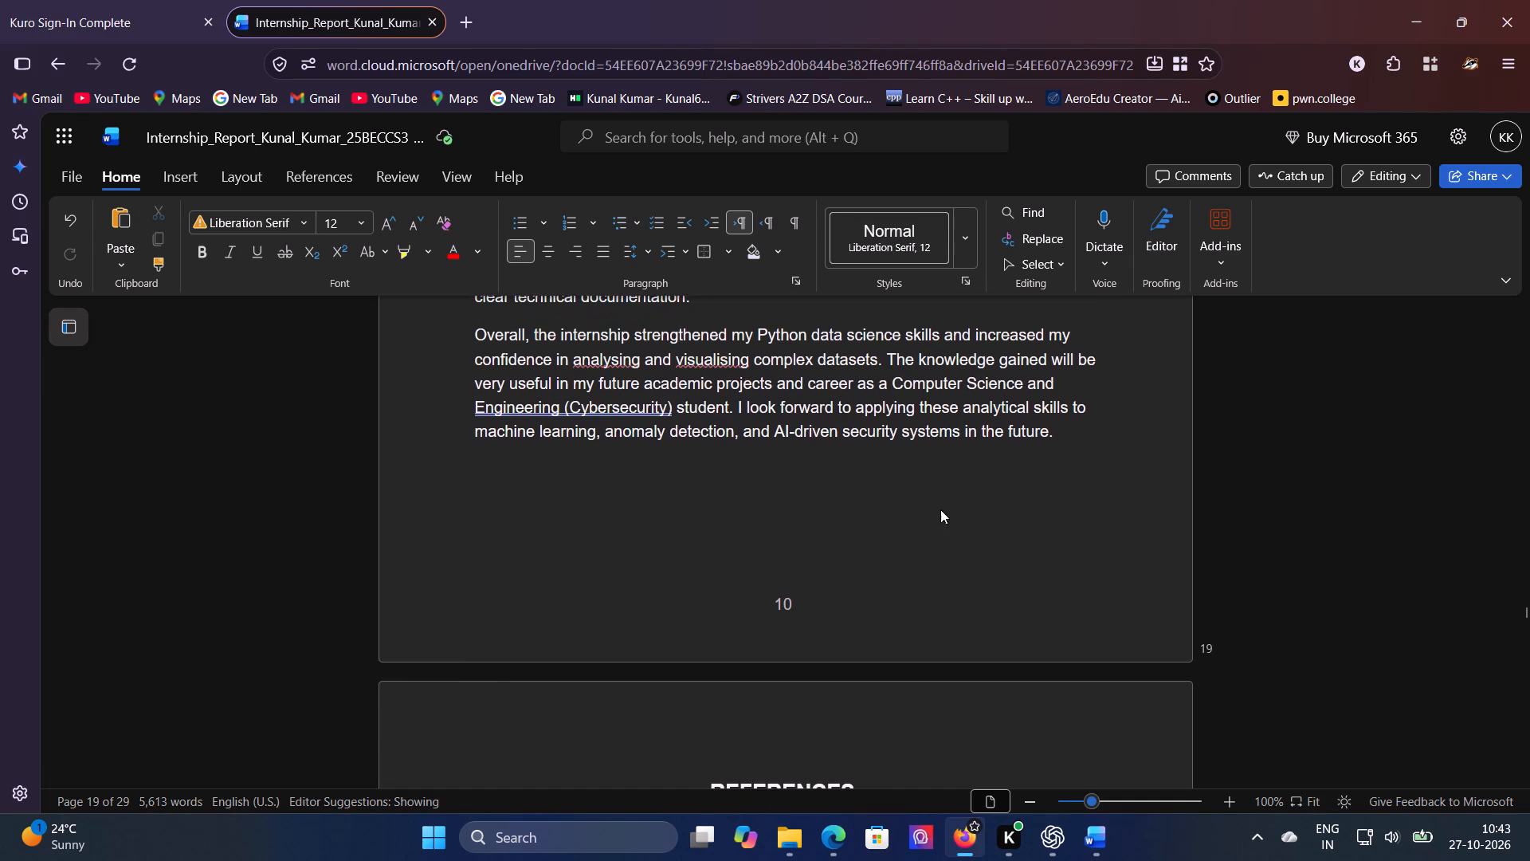
{"action": "scroll", "coordinate": [842, 513], "scroll_direction": "down", "scroll_amount": 4}
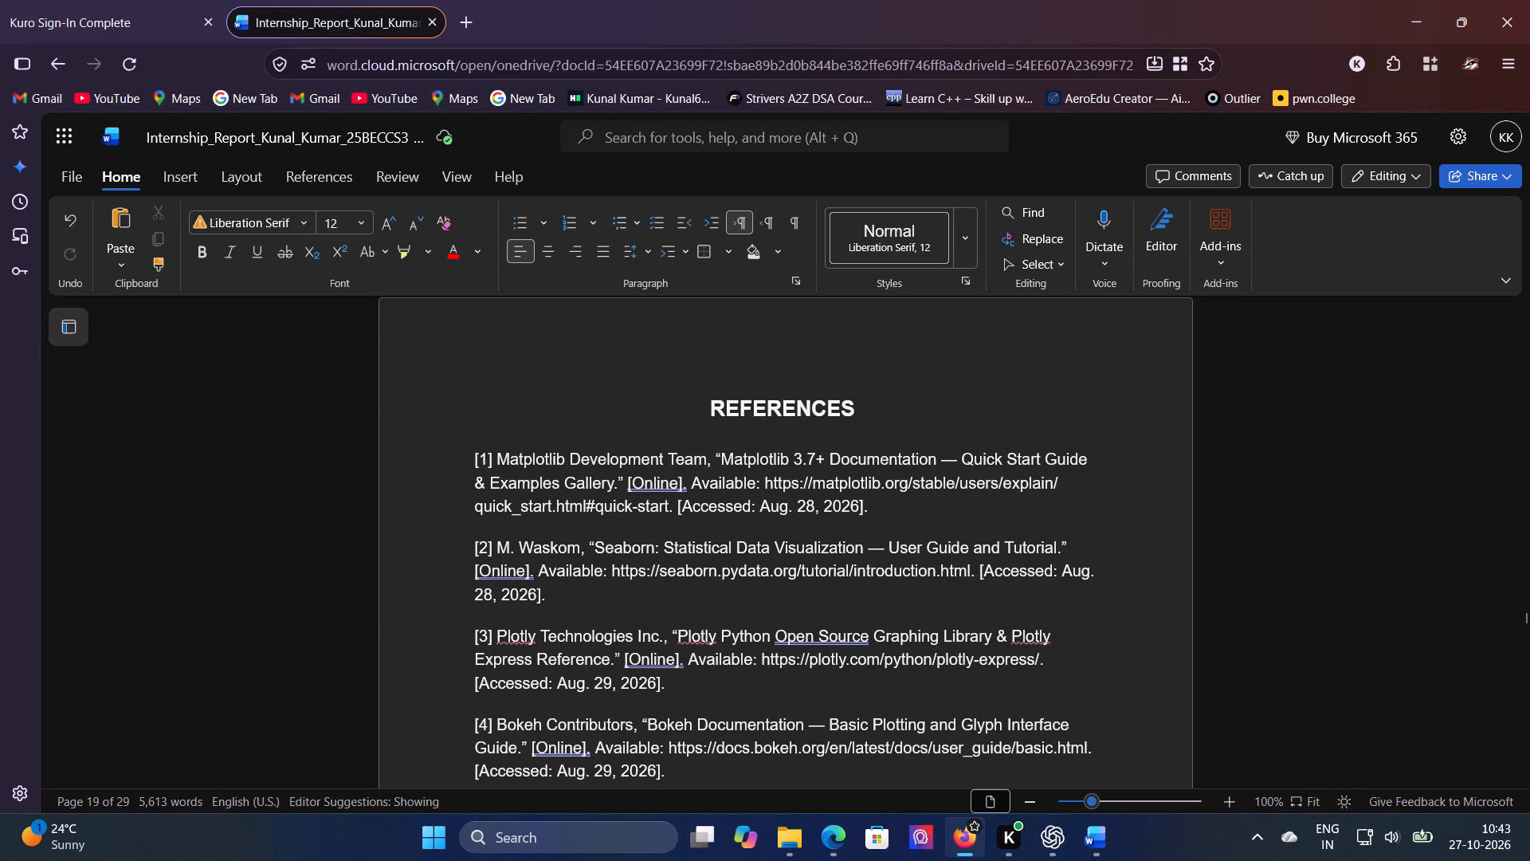
{"action": "scroll", "coordinate": [661, 454], "scroll_direction": "down", "scroll_amount": 6}
{"action": "scroll", "coordinate": [724, 487], "scroll_direction": "down", "scroll_amount": 2}
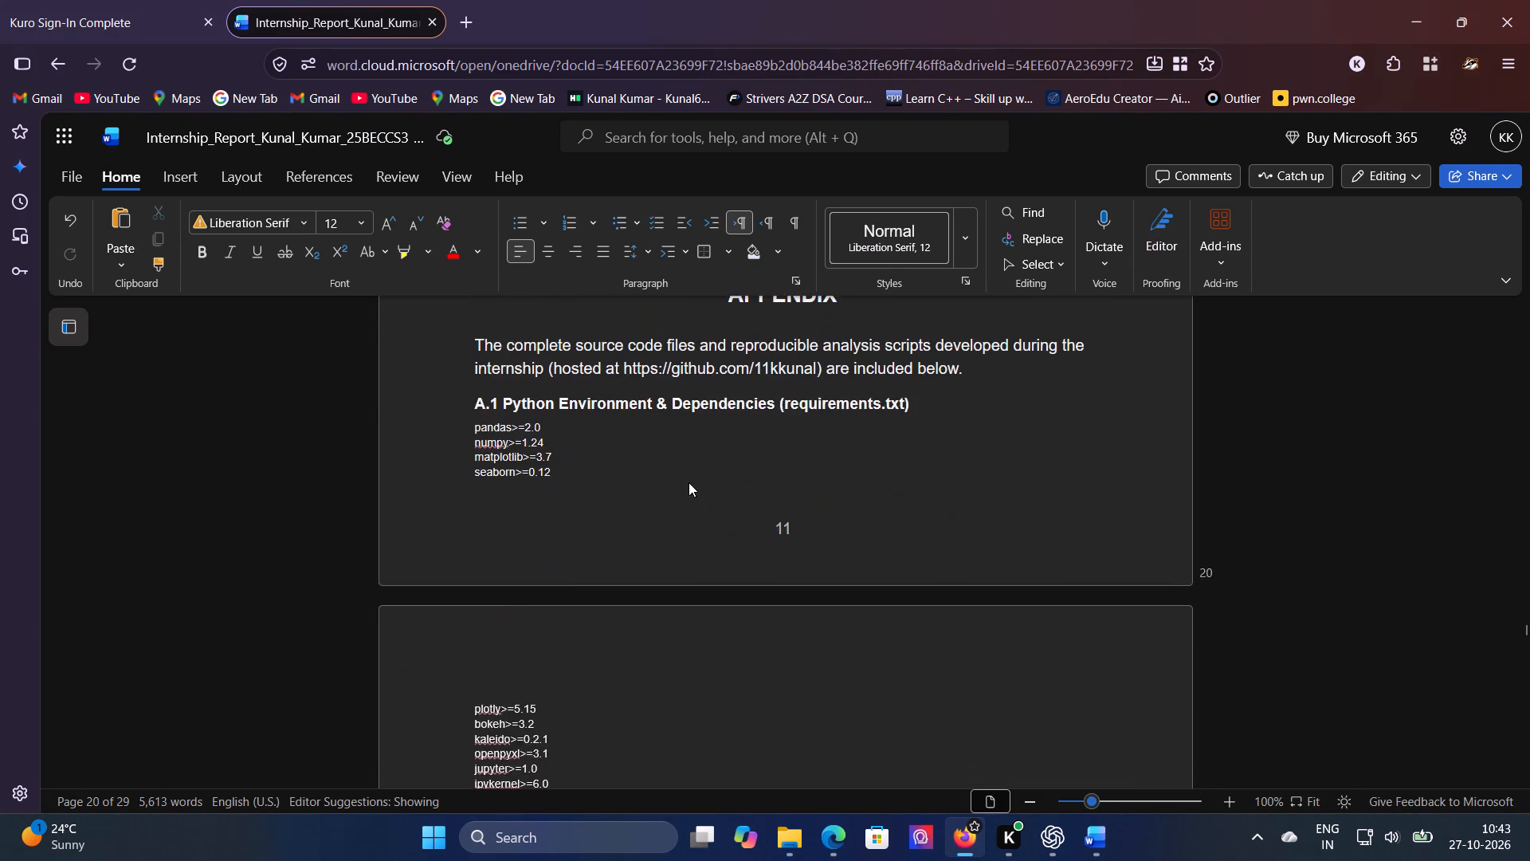
{"action": "scroll", "coordinate": [682, 479], "scroll_direction": "down", "scroll_amount": 9}
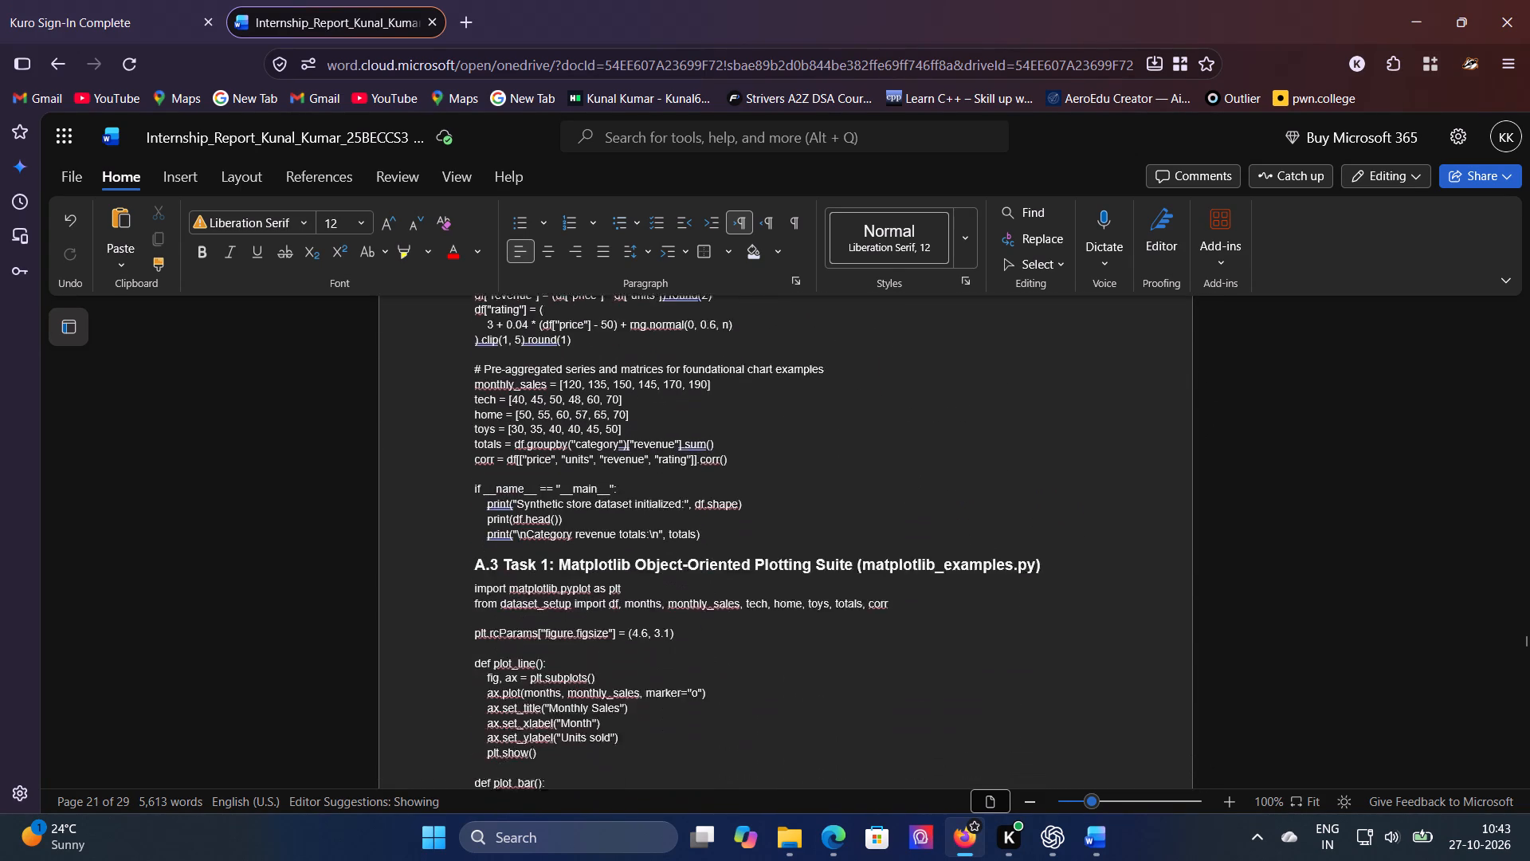
{"action": "scroll", "coordinate": [688, 475], "scroll_direction": "down", "scroll_amount": 4}
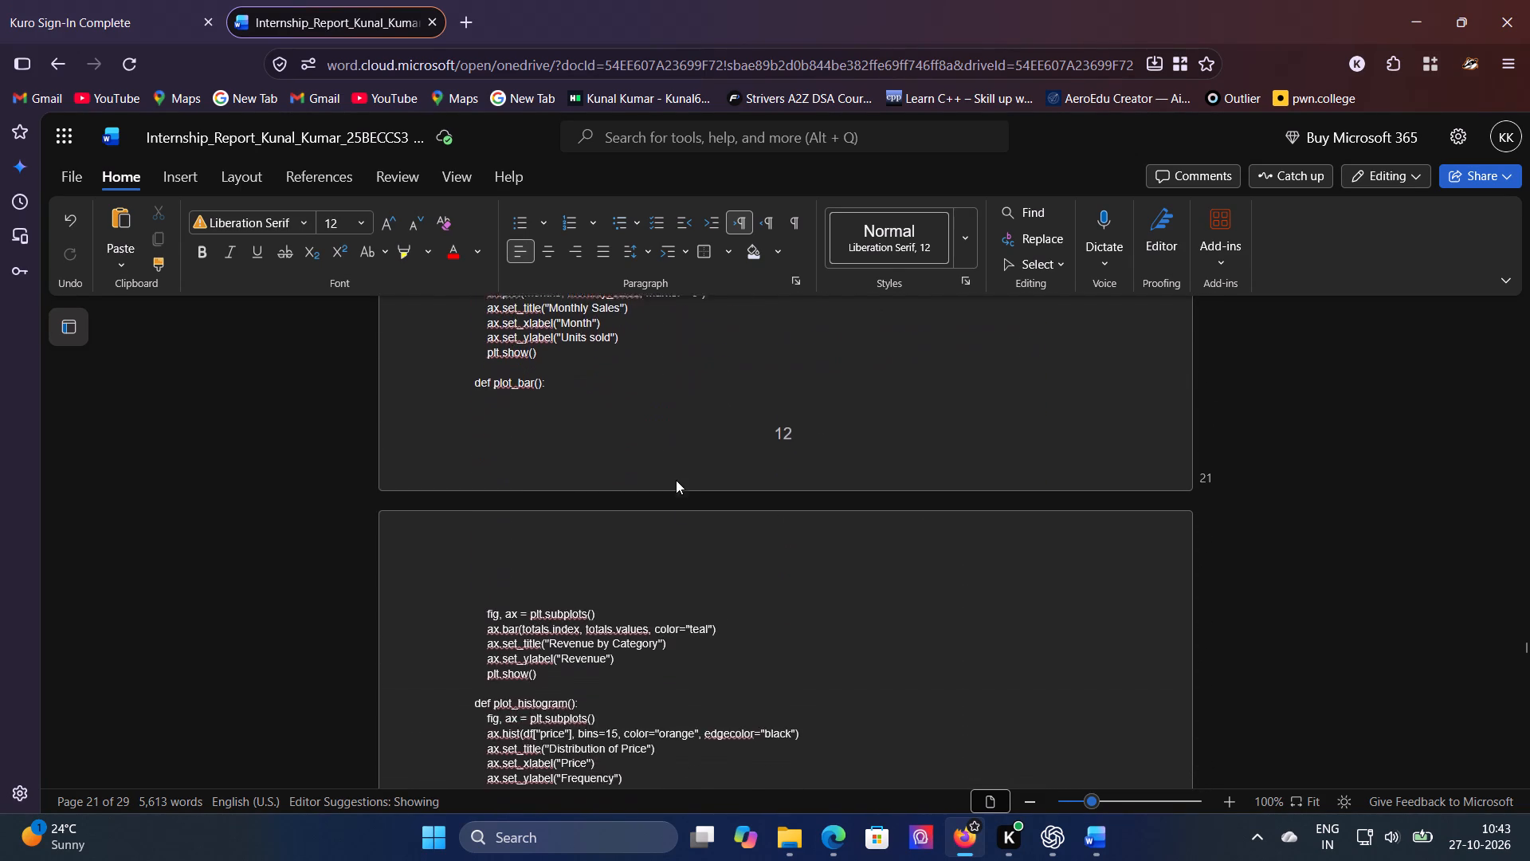
{"action": "scroll", "coordinate": [676, 480], "scroll_direction": "down", "scroll_amount": 12}
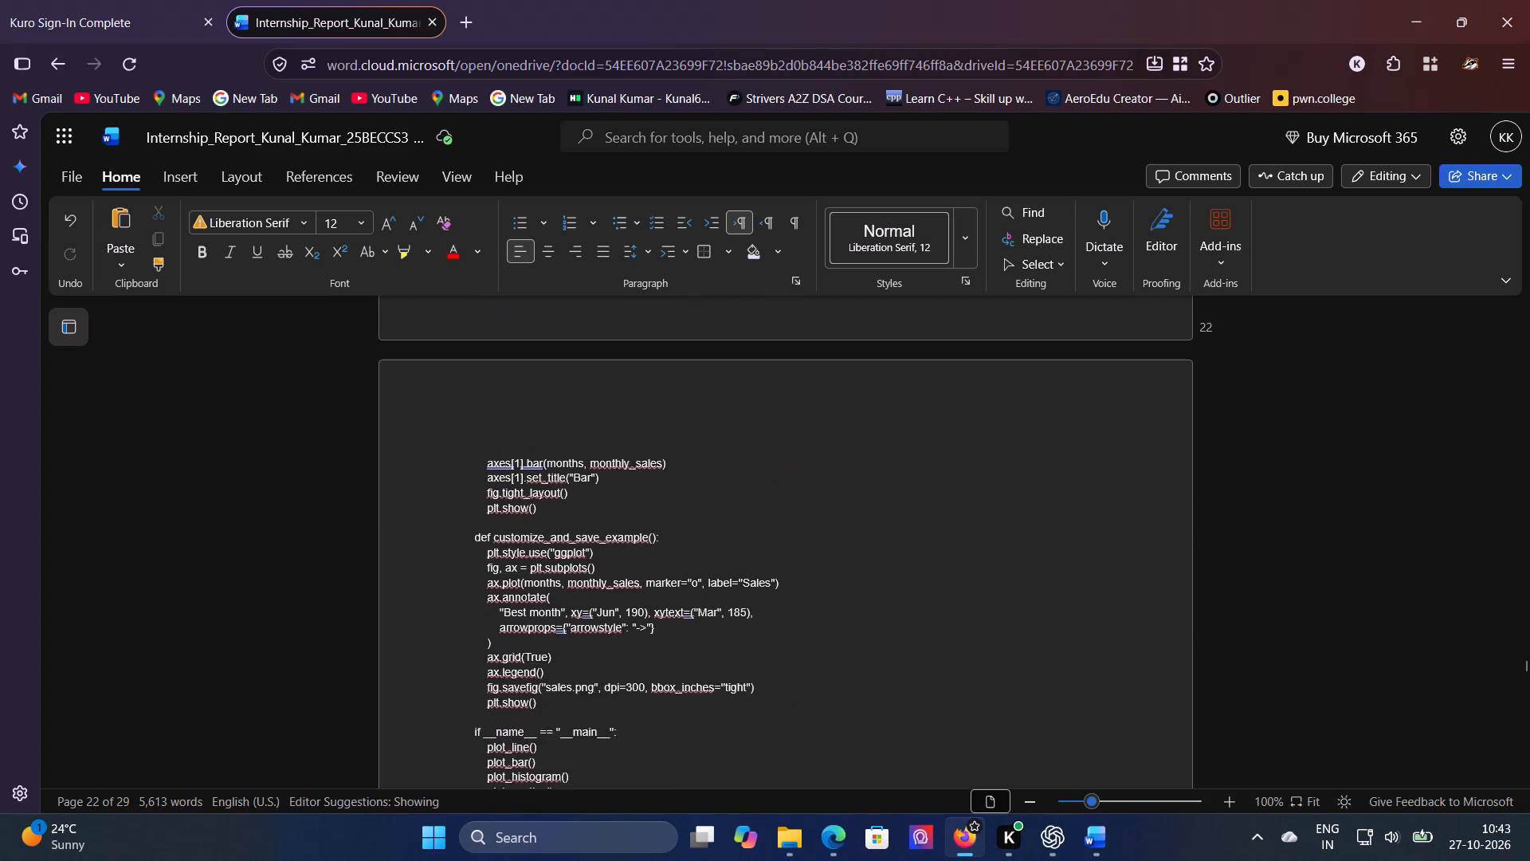
{"action": "scroll", "coordinate": [683, 481], "scroll_direction": "down", "scroll_amount": 14}
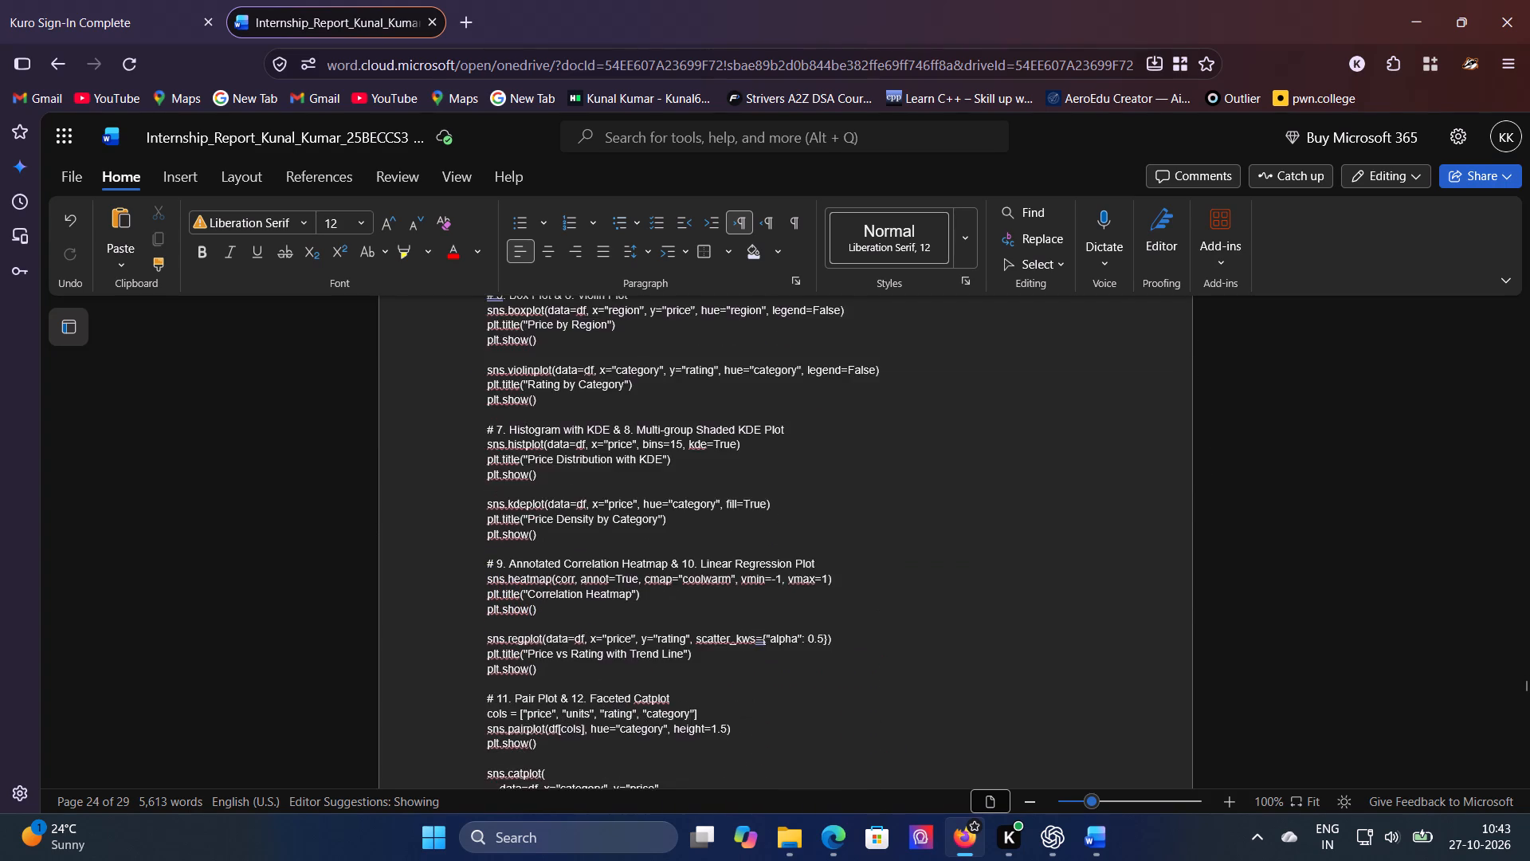
{"action": "scroll", "coordinate": [685, 480], "scroll_direction": "down", "scroll_amount": 8}
{"action": "scroll", "coordinate": [796, 471], "scroll_direction": "down", "scroll_amount": 3}
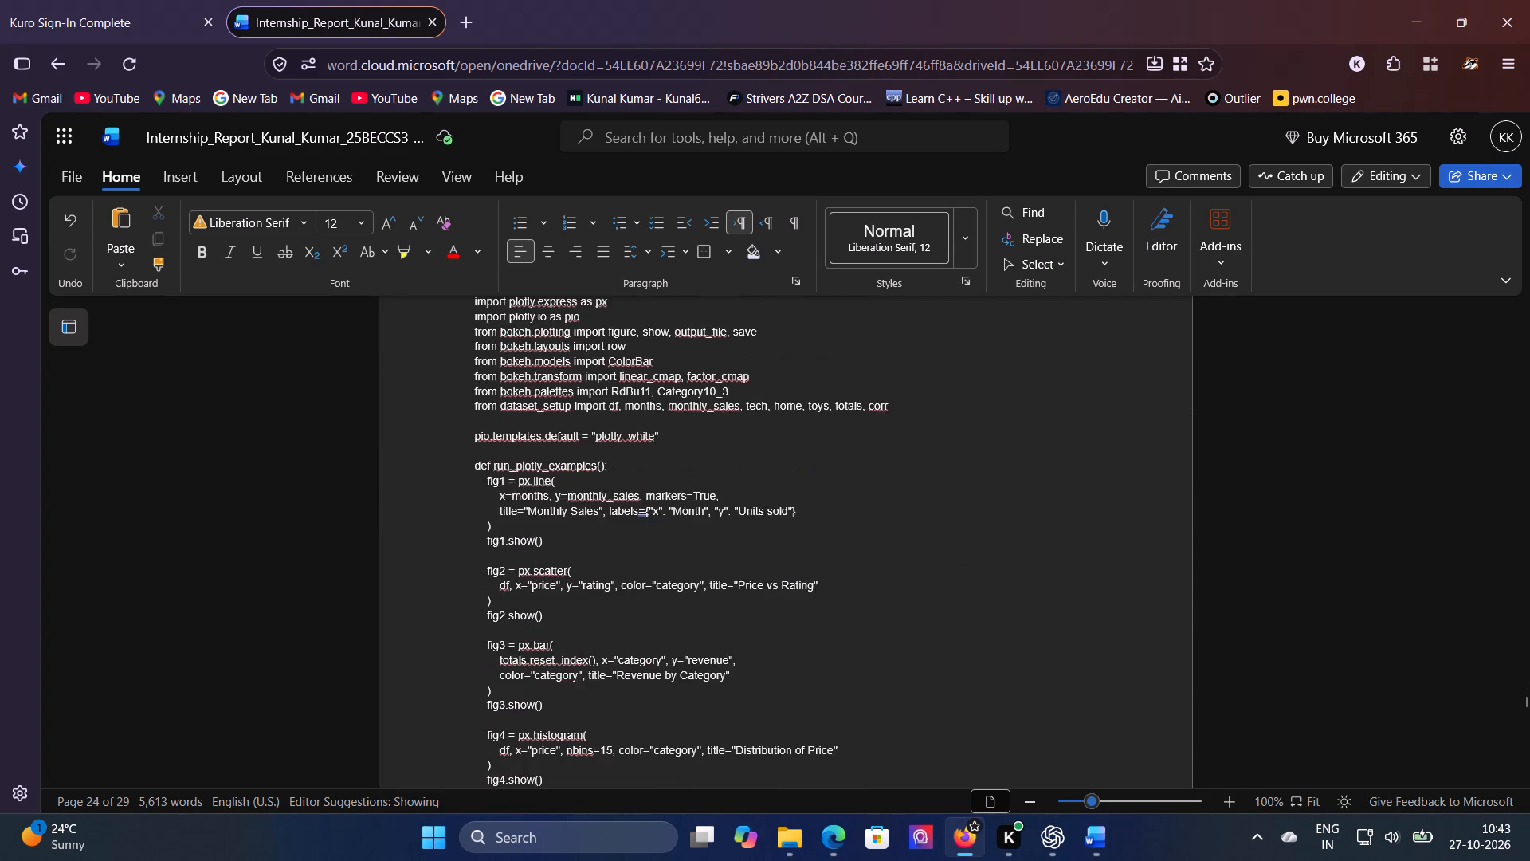
{"action": "scroll", "coordinate": [797, 471], "scroll_direction": "down", "scroll_amount": 19}
{"action": "scroll", "coordinate": [798, 473], "scroll_direction": "down", "scroll_amount": 4}
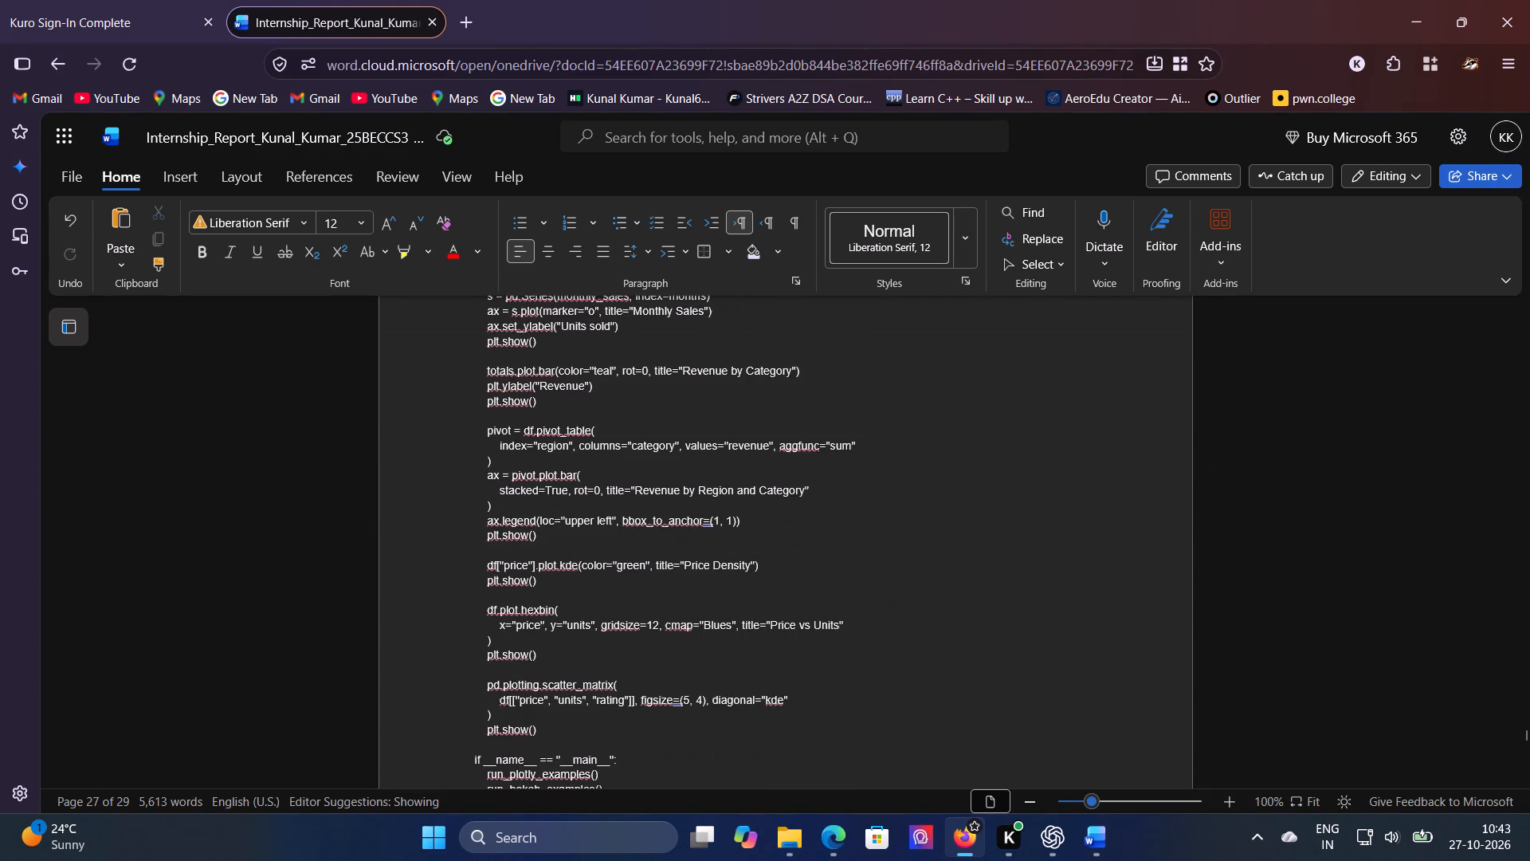
{"action": "scroll", "coordinate": [799, 473], "scroll_direction": "down", "scroll_amount": 15}
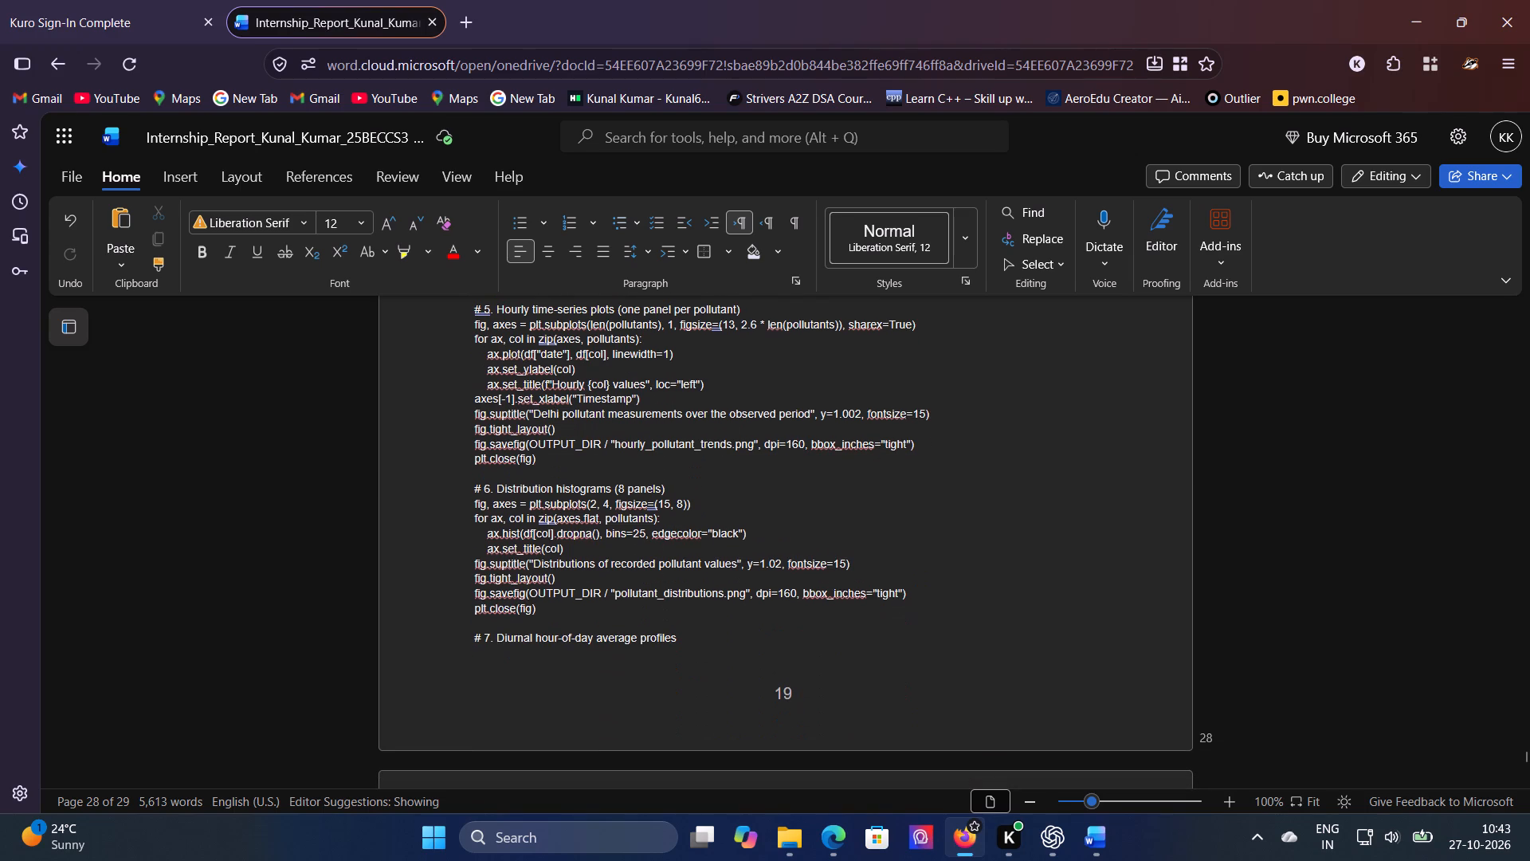
{"action": "scroll", "coordinate": [800, 475], "scroll_direction": "up", "scroll_amount": 3}
{"action": "scroll", "coordinate": [800, 475], "scroll_direction": "down", "scroll_amount": 8}
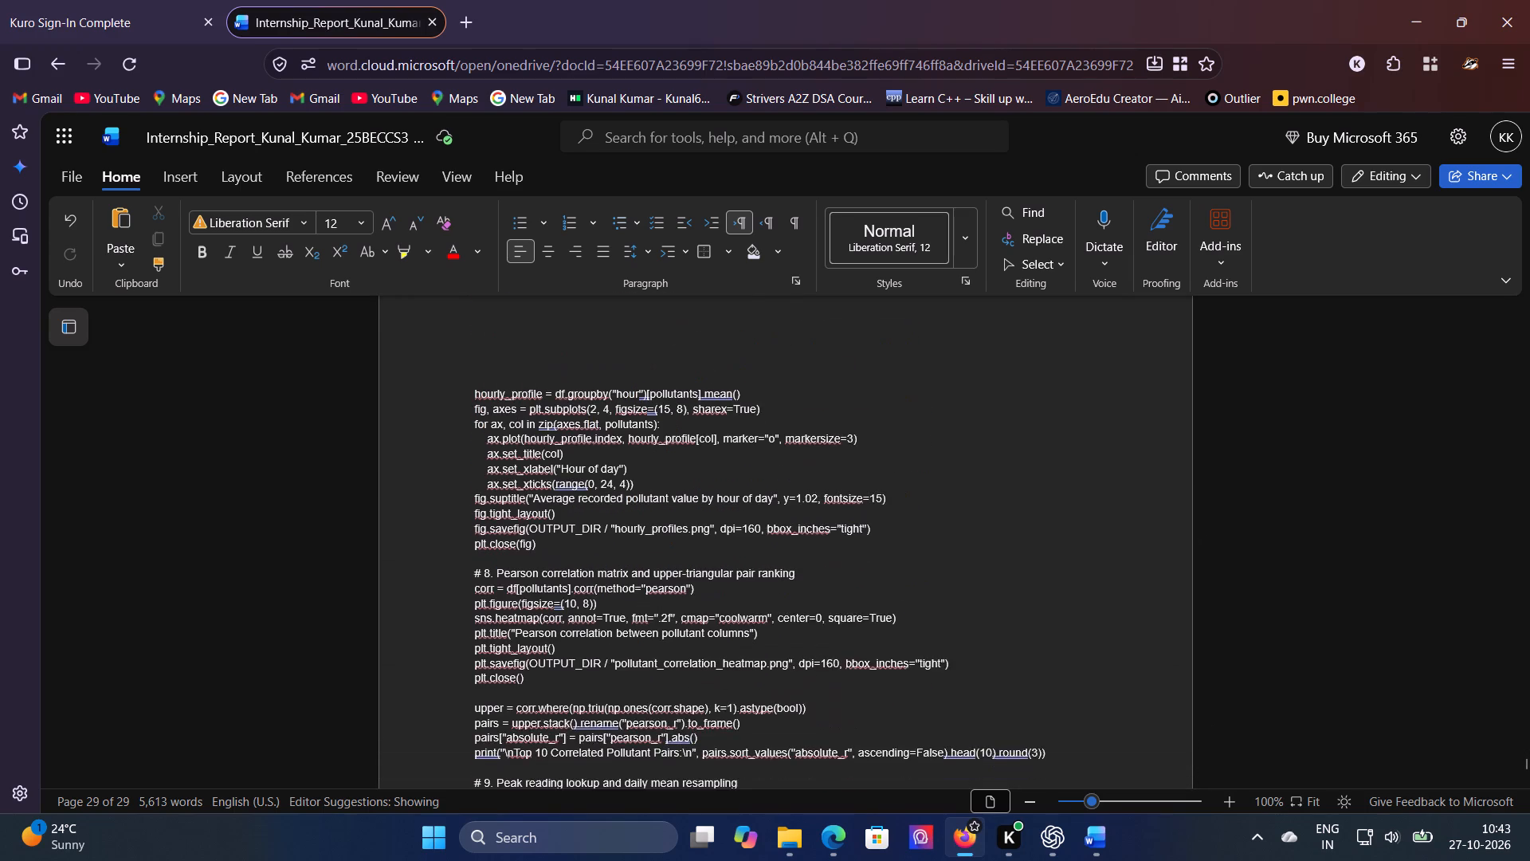
{"action": "scroll", "coordinate": [800, 475], "scroll_direction": "down", "scroll_amount": 11}
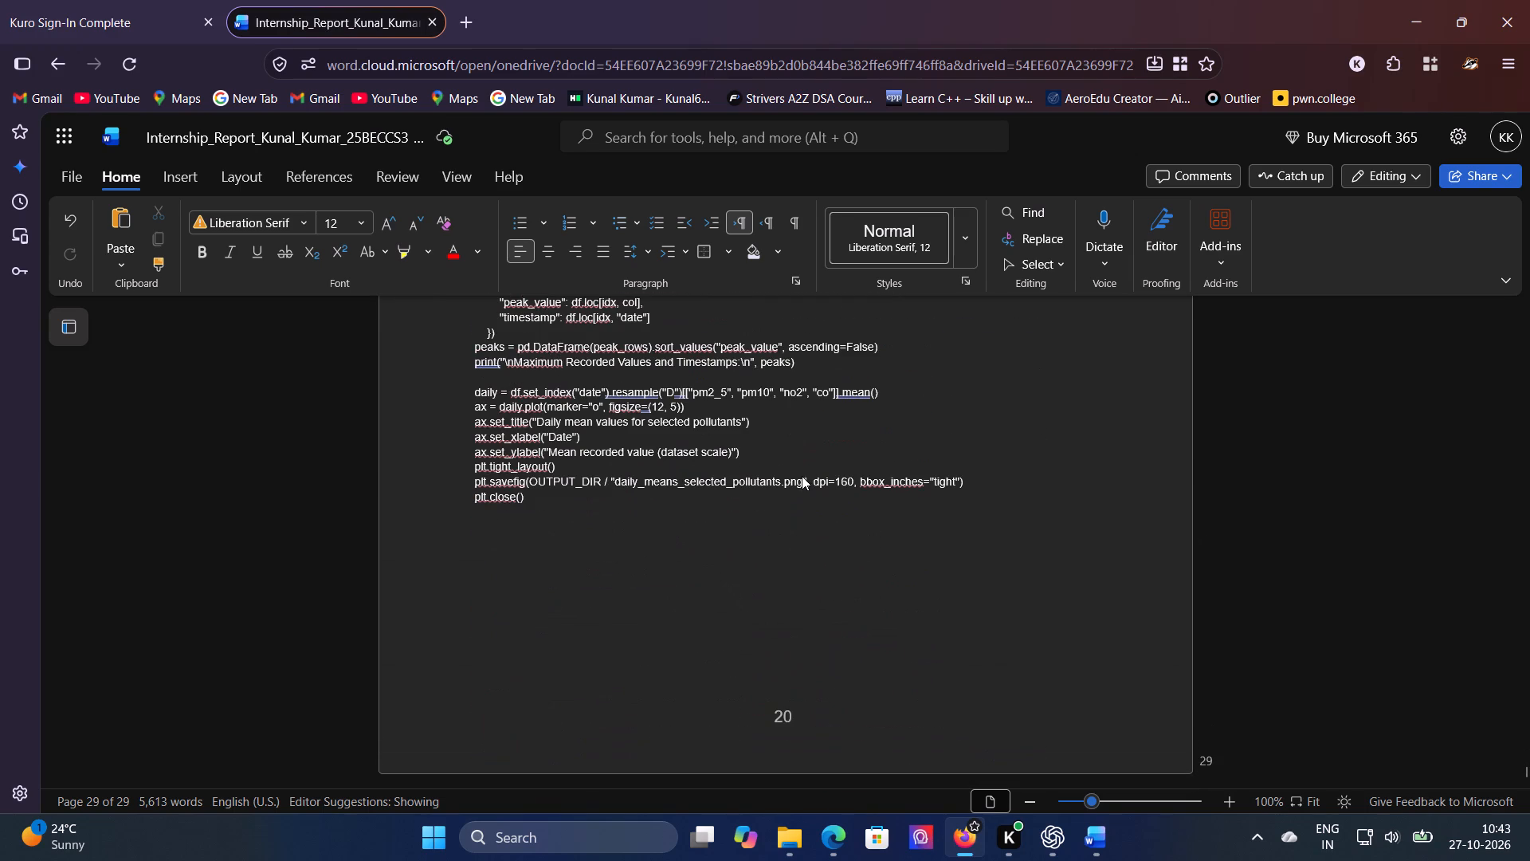
Delete the "3.2.3 T20 Cricket Fielding Analysis (Matrix)" entry from the Chapter 3 row of the contents table.
{"action": "scroll", "coordinate": [745, 499], "scroll_direction": "up", "scroll_amount": 20}
{"action": "scroll", "coordinate": [745, 499], "scroll_direction": "up", "scroll_amount": 14}
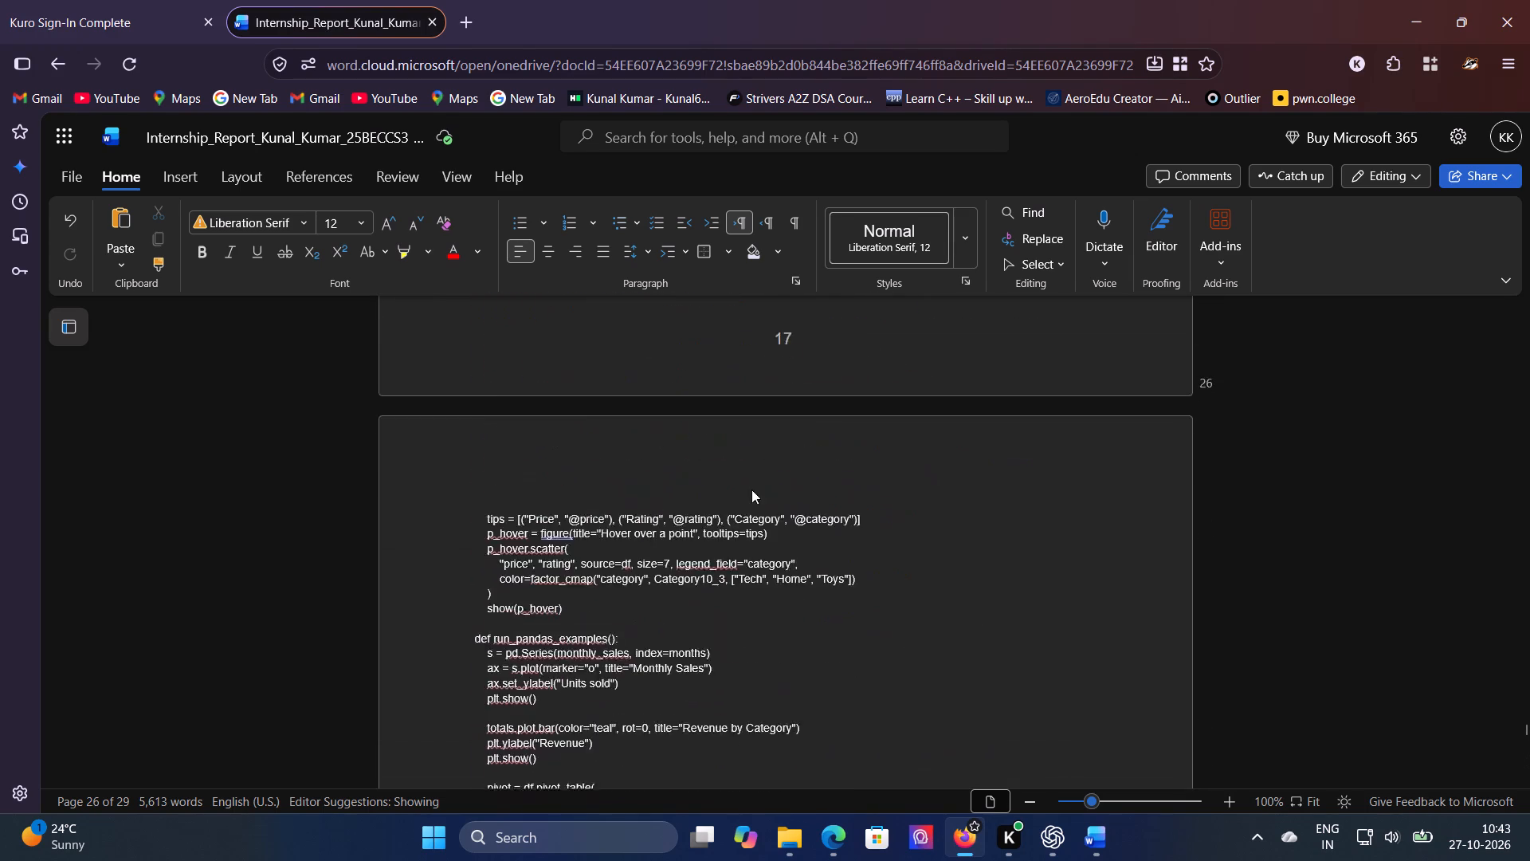
{"action": "scroll", "coordinate": [751, 489], "scroll_direction": "up", "scroll_amount": 20}
{"action": "scroll", "coordinate": [751, 489], "scroll_direction": "up", "scroll_amount": 14}
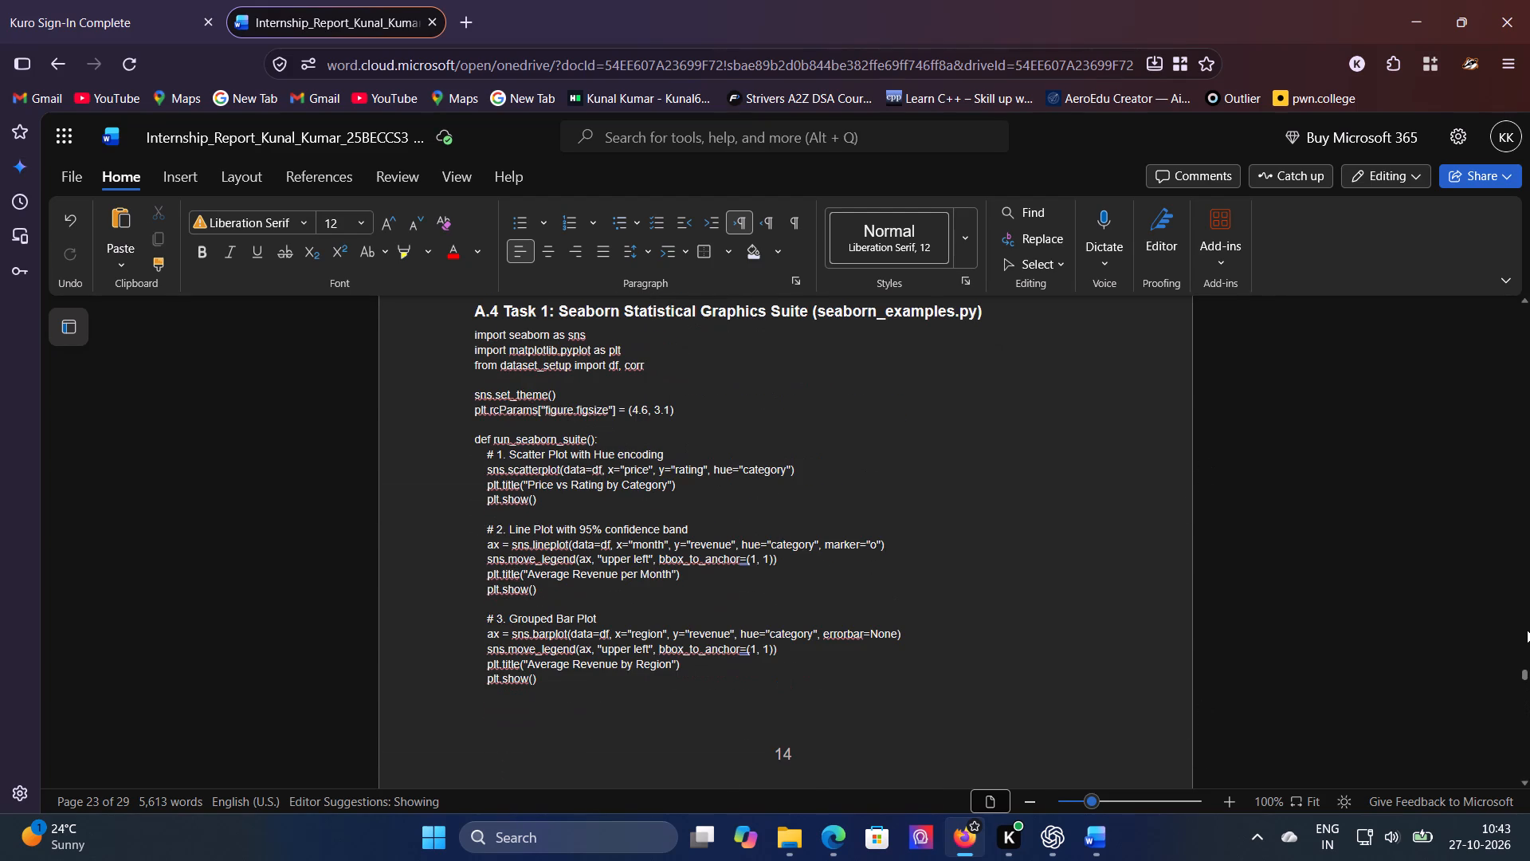
{"action": "left_click_drag", "start_coordinate": [1528, 677], "coordinate": [1520, 357]}
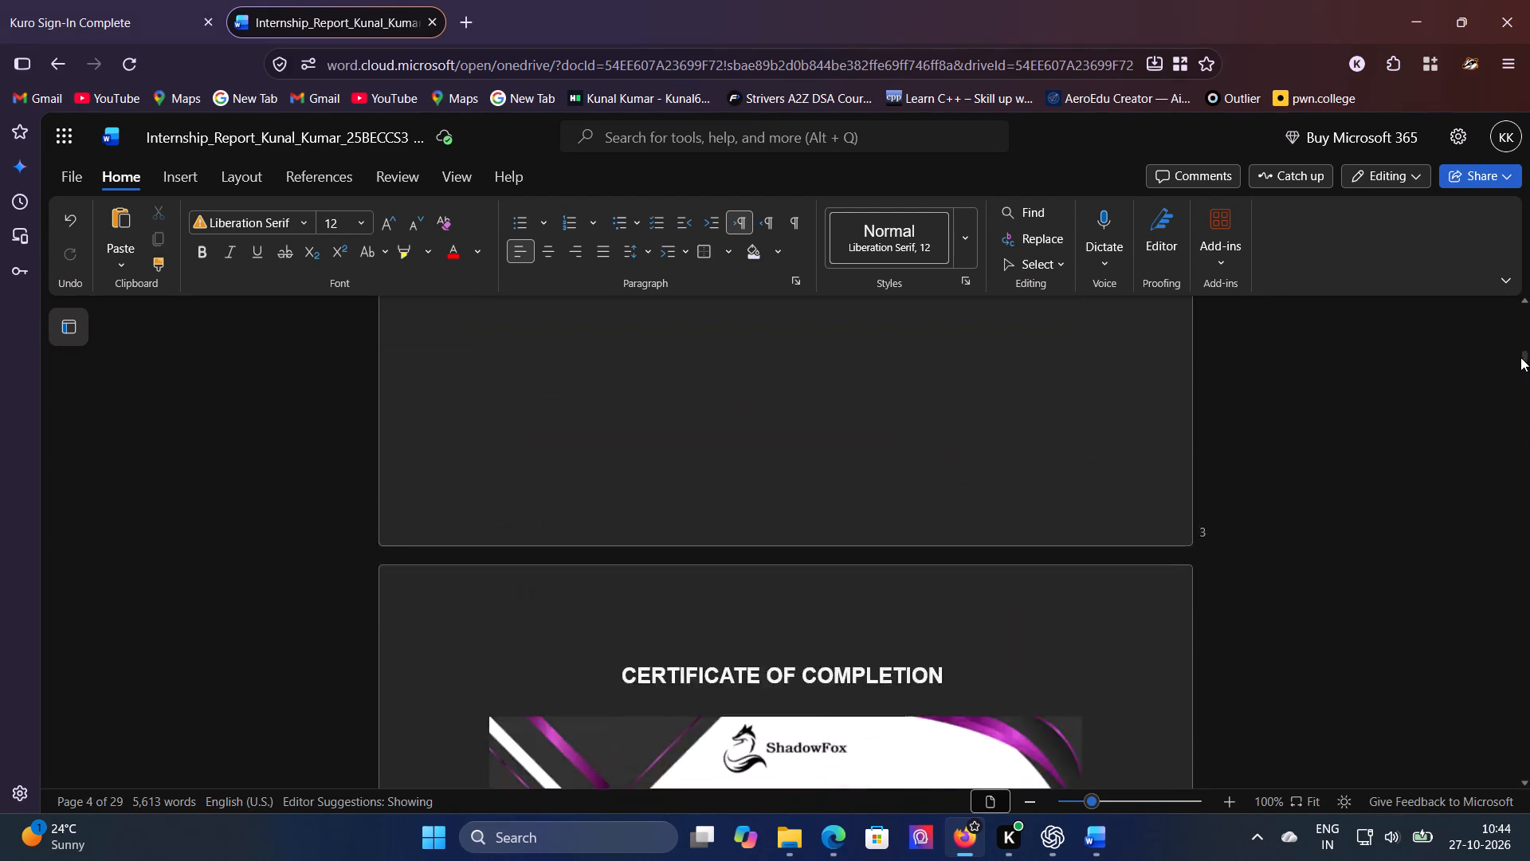
{"action": "left_click_drag", "start_coordinate": [1520, 357], "coordinate": [1529, 301]}
{"action": "scroll", "coordinate": [975, 564], "scroll_direction": "down", "scroll_amount": 13}
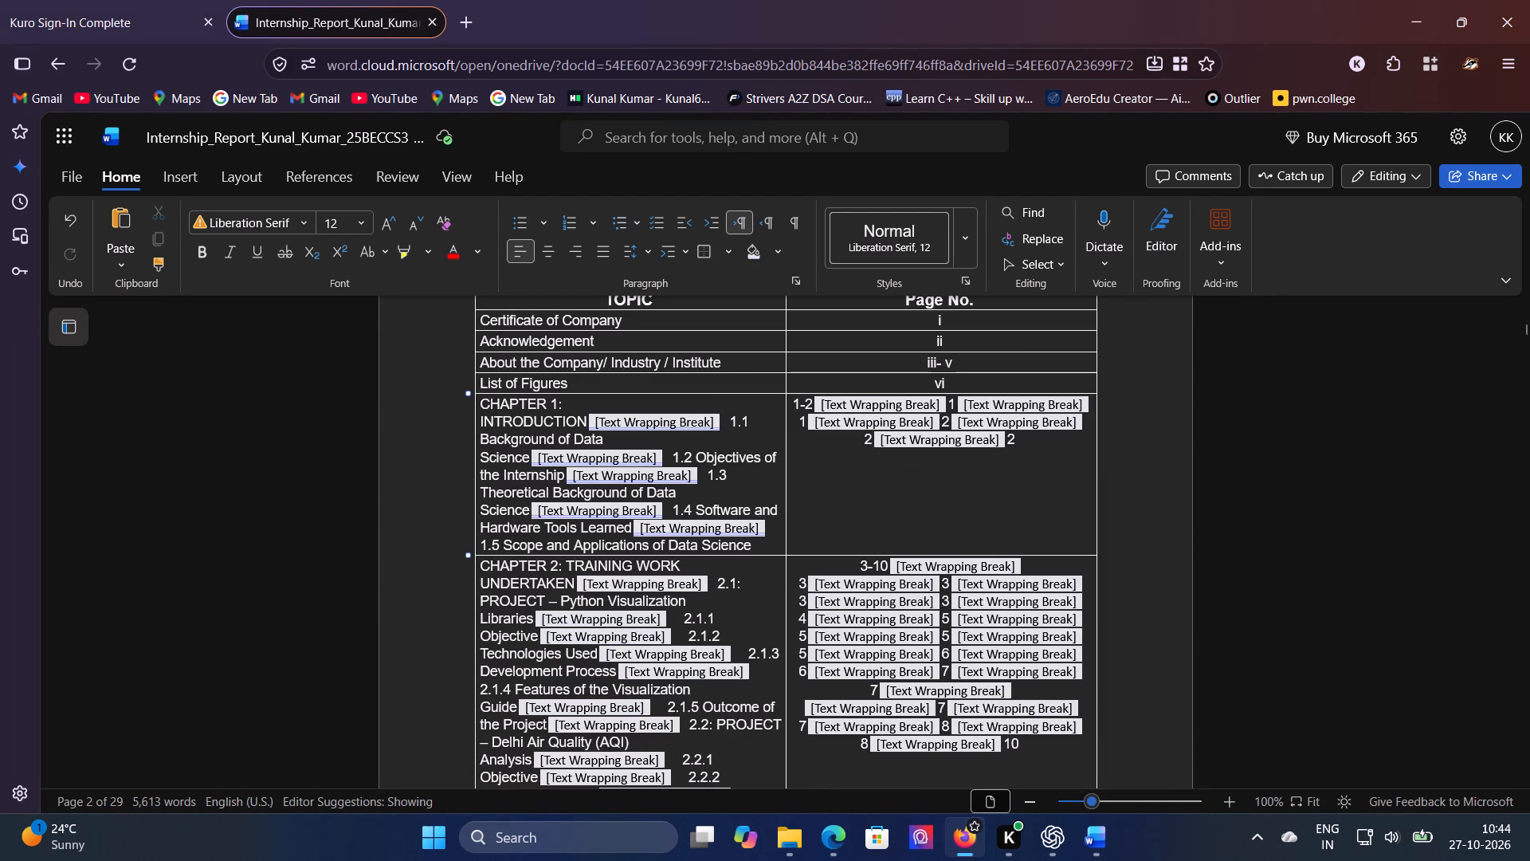
{"action": "scroll", "coordinate": [743, 580], "scroll_direction": "down", "scroll_amount": 1}
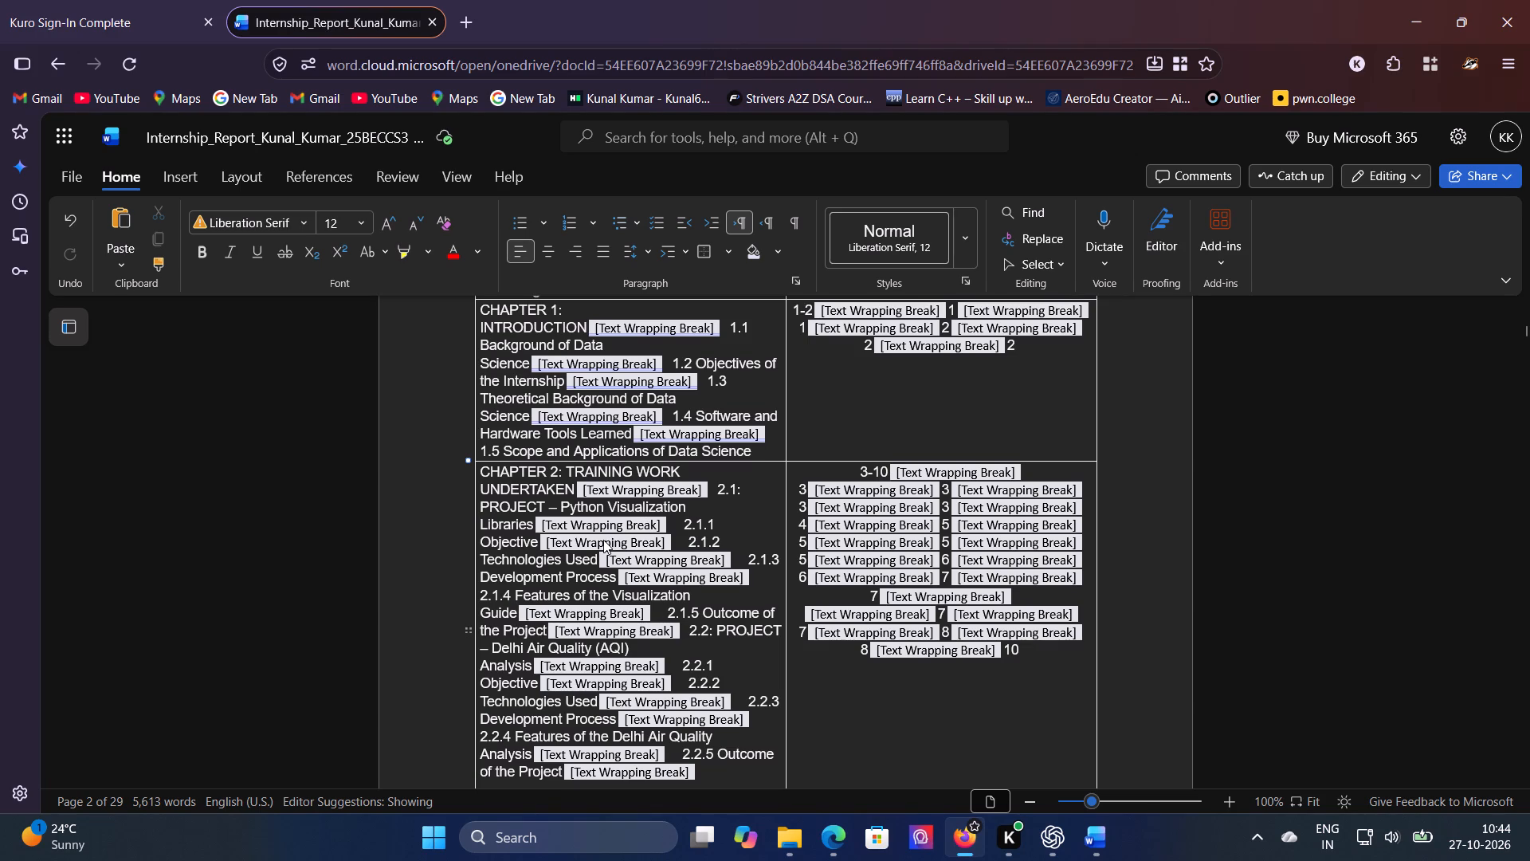
{"action": "scroll", "coordinate": [629, 541], "scroll_direction": "up", "scroll_amount": 1}
{"action": "scroll", "coordinate": [586, 419], "scroll_direction": "up", "scroll_amount": 1}
{"action": "scroll", "coordinate": [596, 453], "scroll_direction": "down", "scroll_amount": 1}
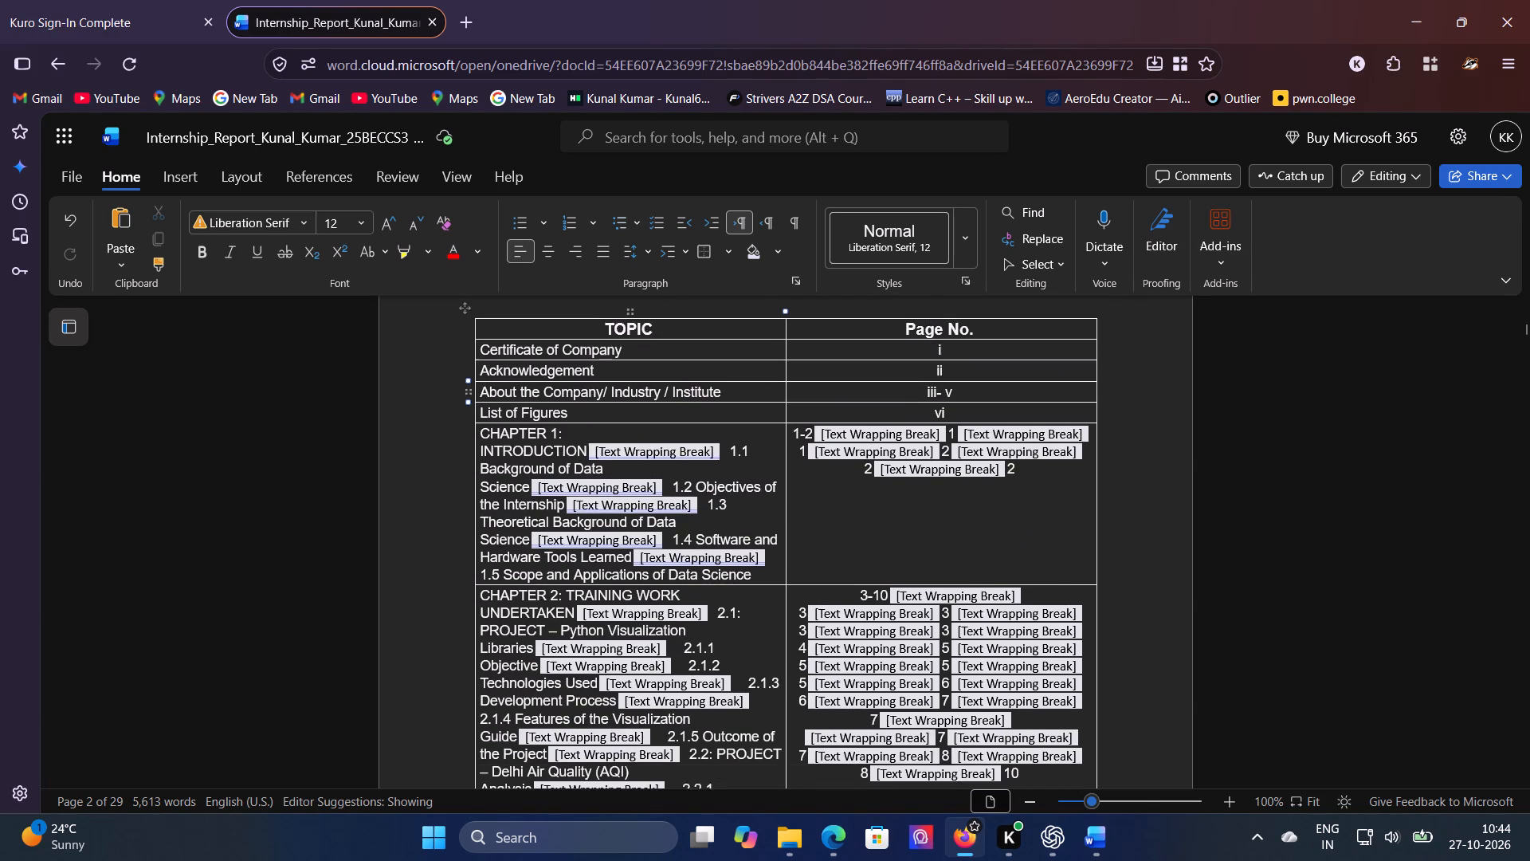
{"action": "scroll", "coordinate": [595, 499], "scroll_direction": "down", "scroll_amount": 2}
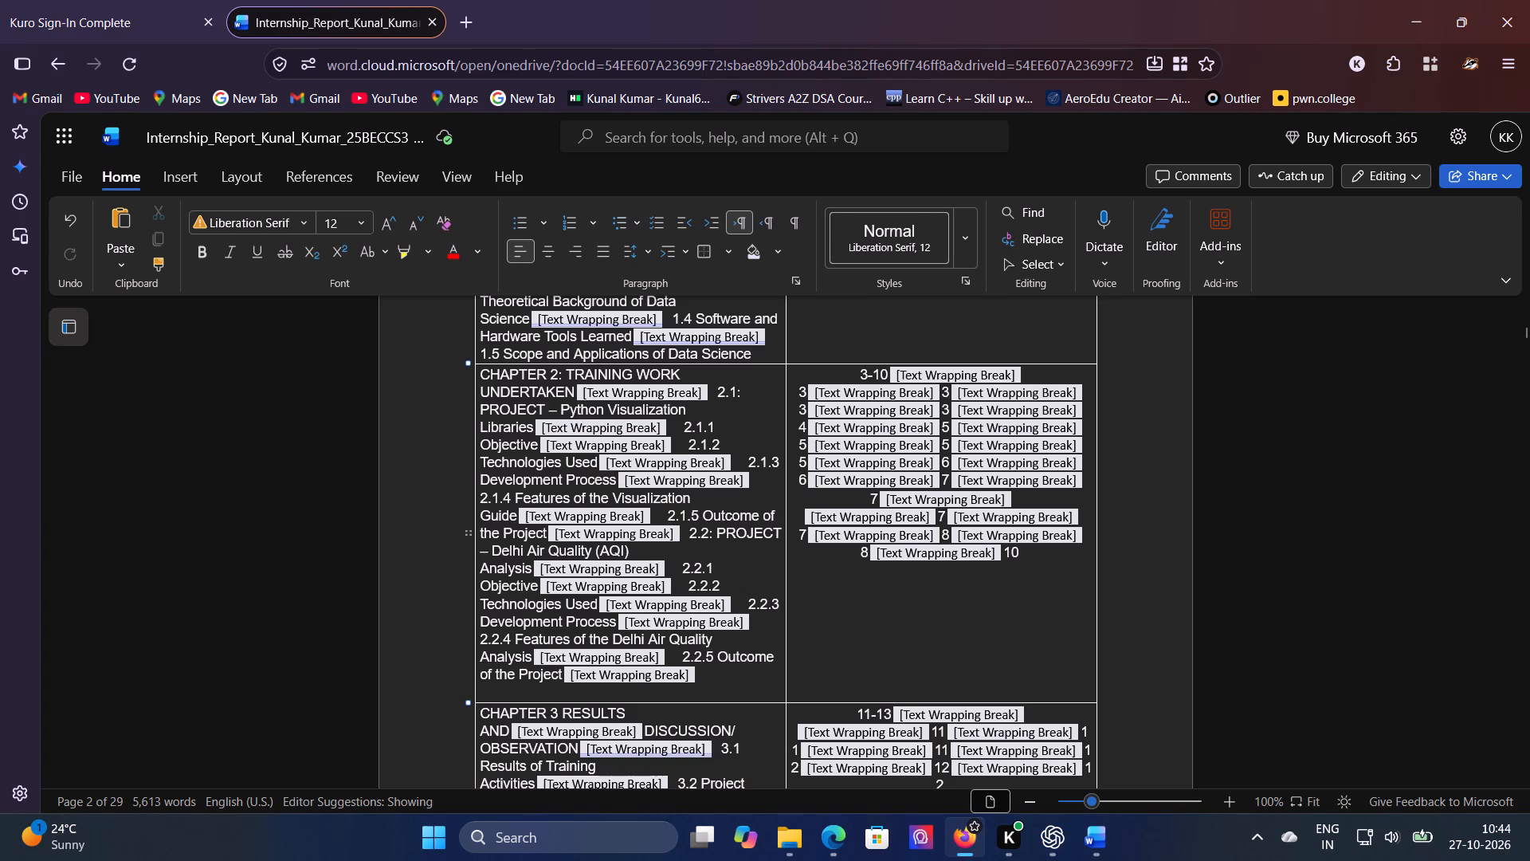
{"action": "scroll", "coordinate": [667, 514], "scroll_direction": "down", "scroll_amount": 2}
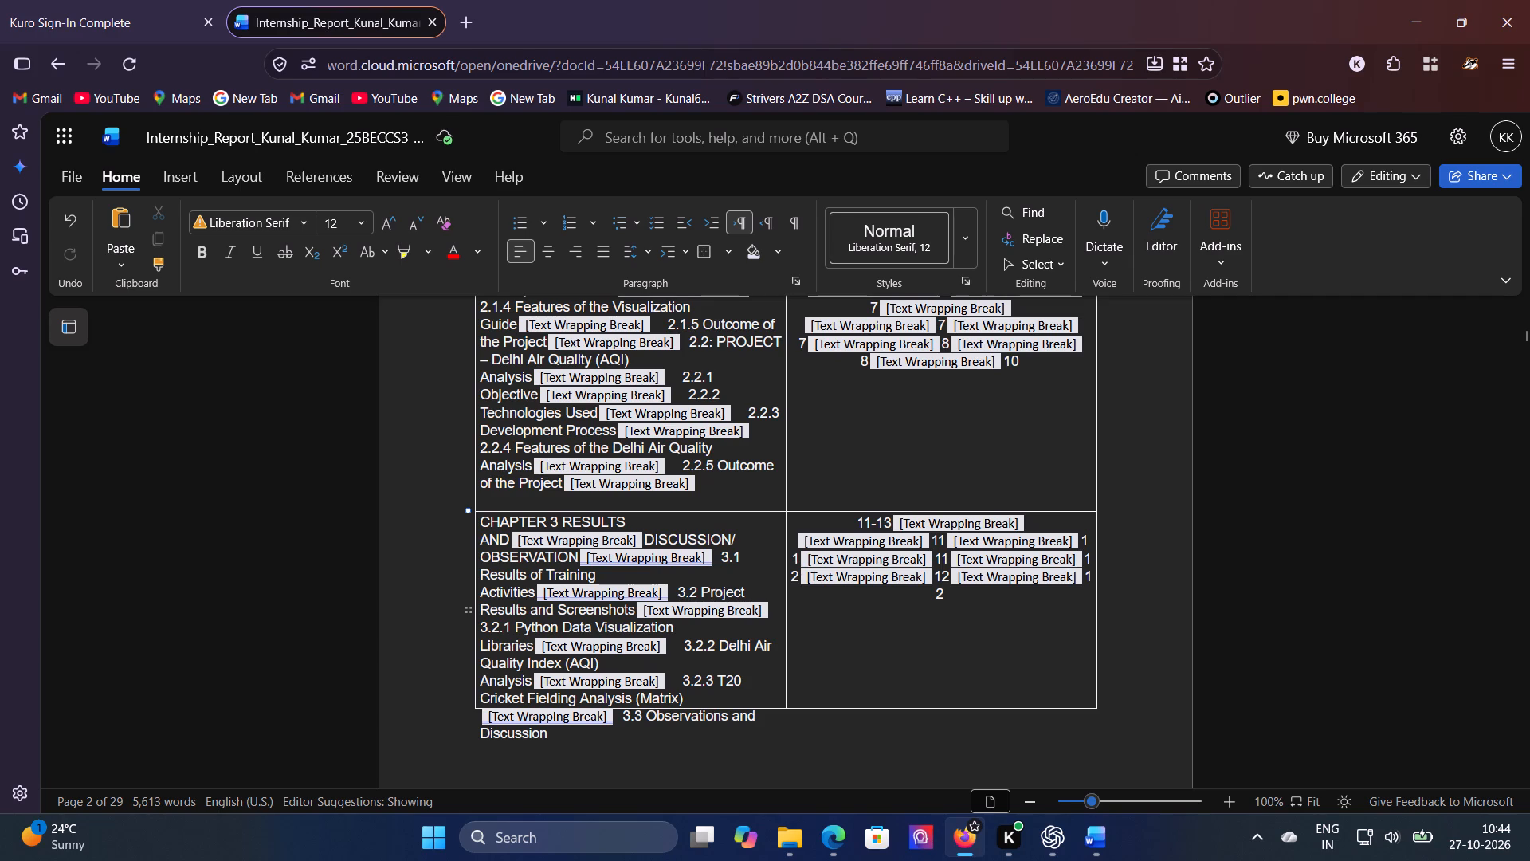
{"action": "left_click_drag", "start_coordinate": [689, 698], "coordinate": [480, 673]}
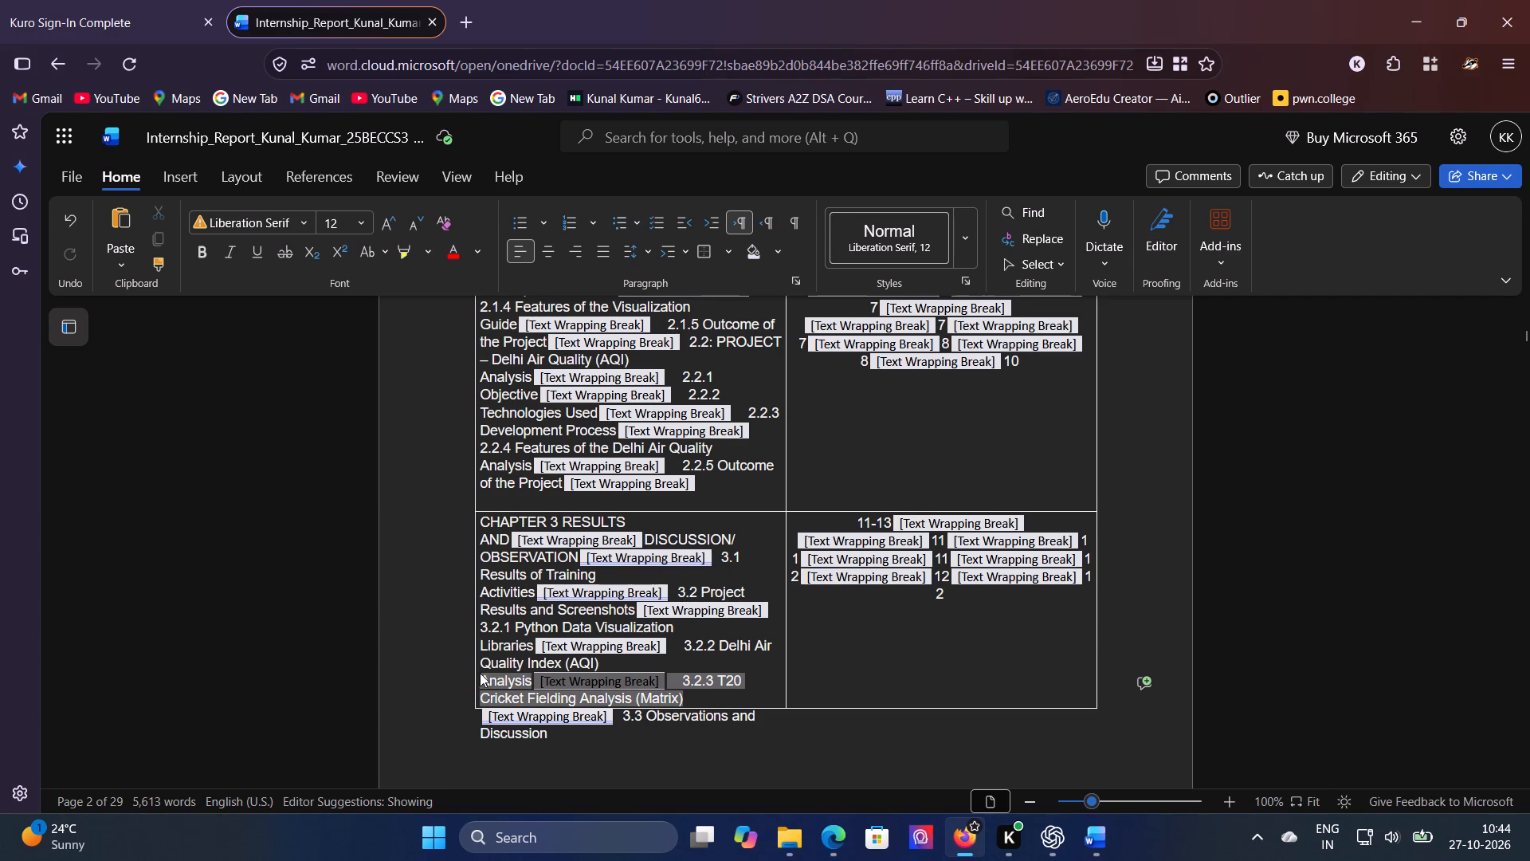
{"action": "left_click_drag", "start_coordinate": [480, 673], "coordinate": [664, 681]}
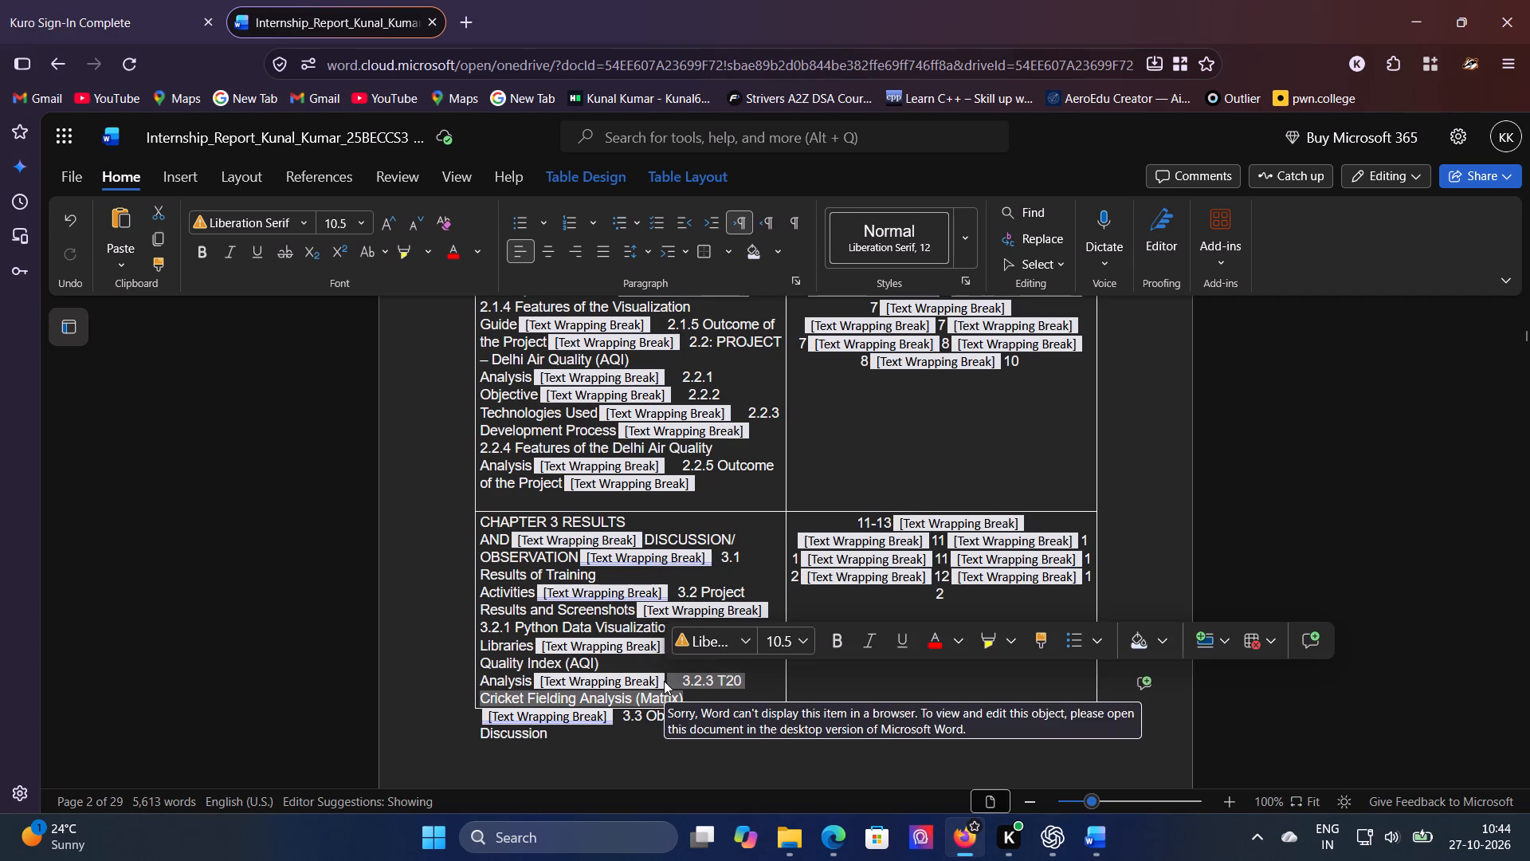
{"action": "key", "text": "BackSpace"}
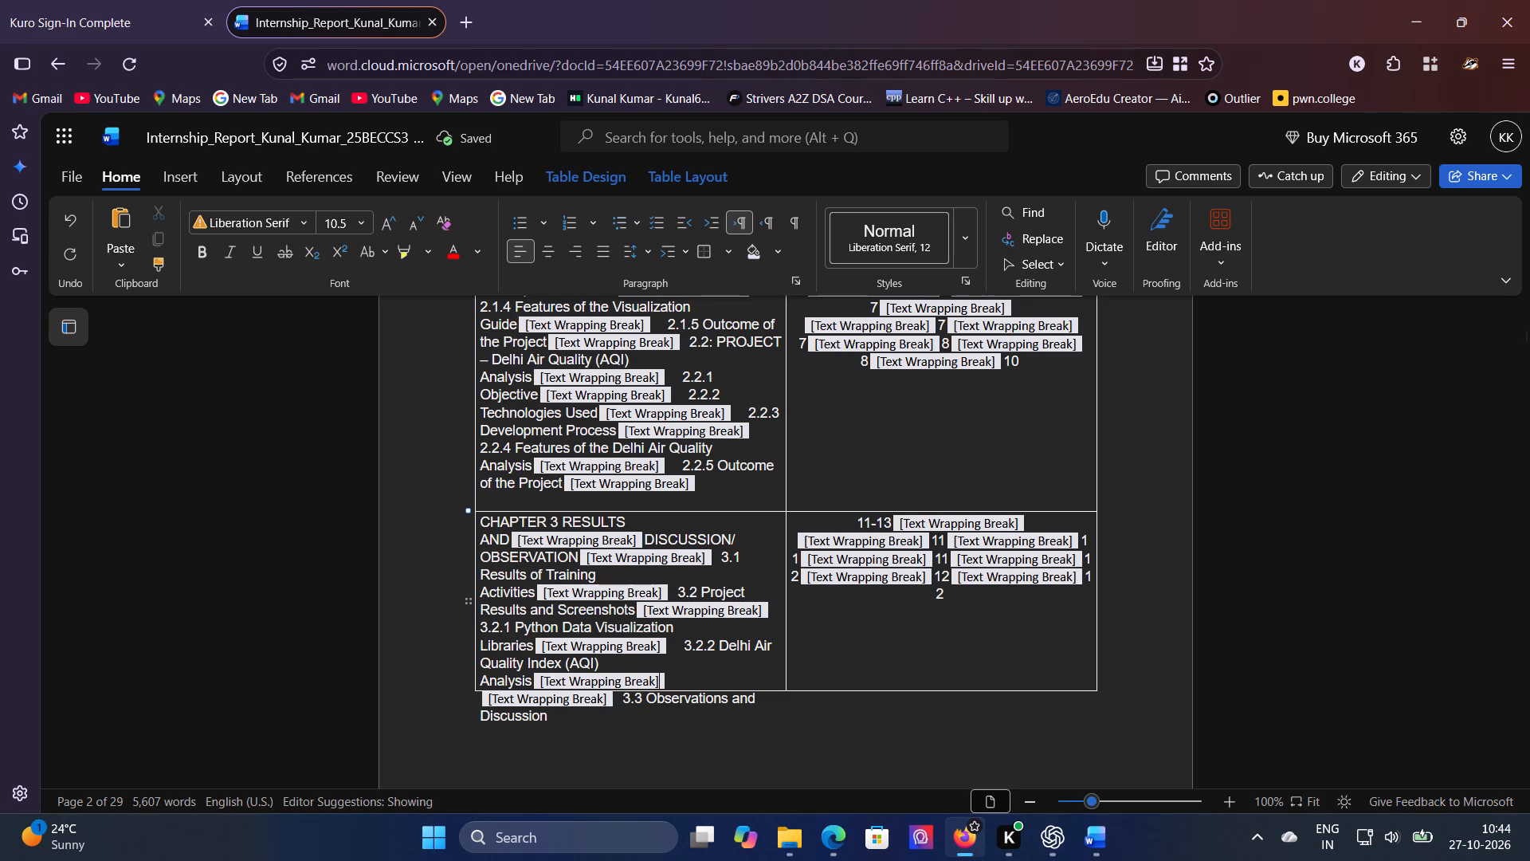
Delete the empty line at the end of the Chapter 2 topic cell in the contents table.
{"action": "left_click", "coordinate": [521, 505]}
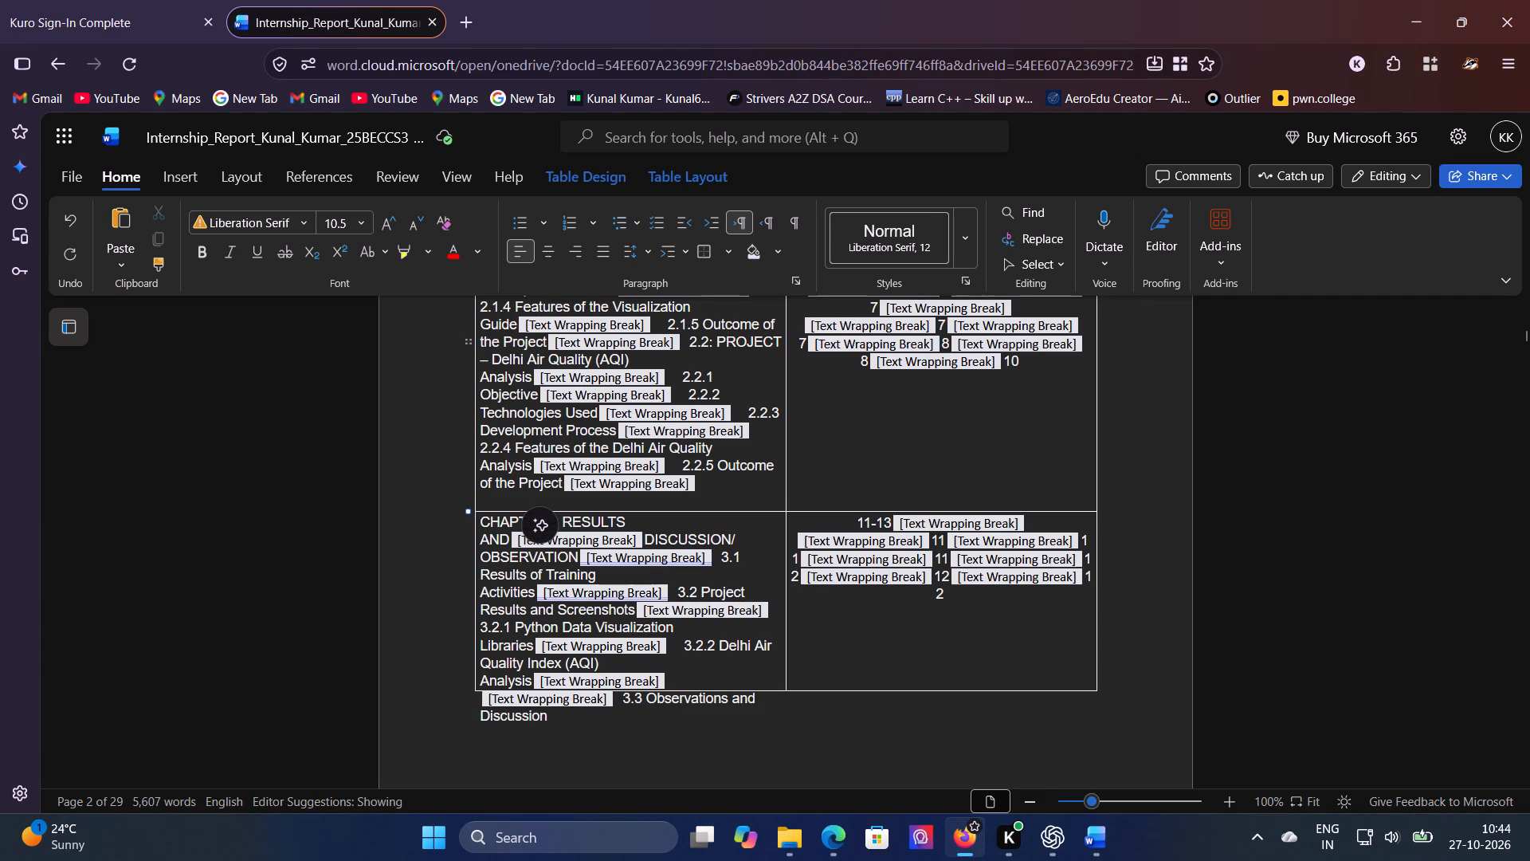
{"action": "key", "text": "BackSpace"}
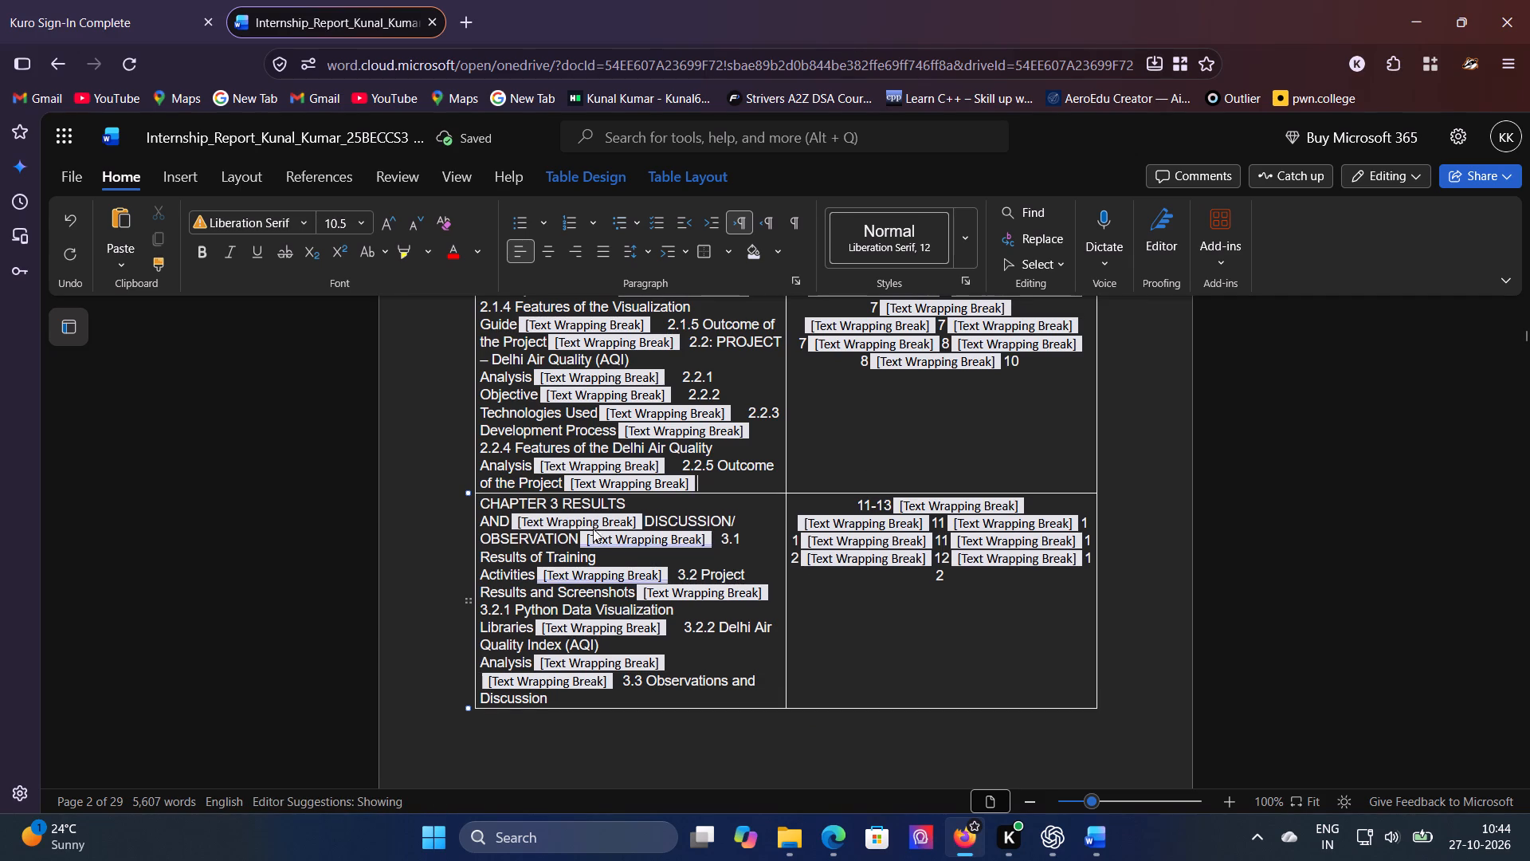
{"action": "scroll", "coordinate": [719, 626], "scroll_direction": "down", "scroll_amount": 2}
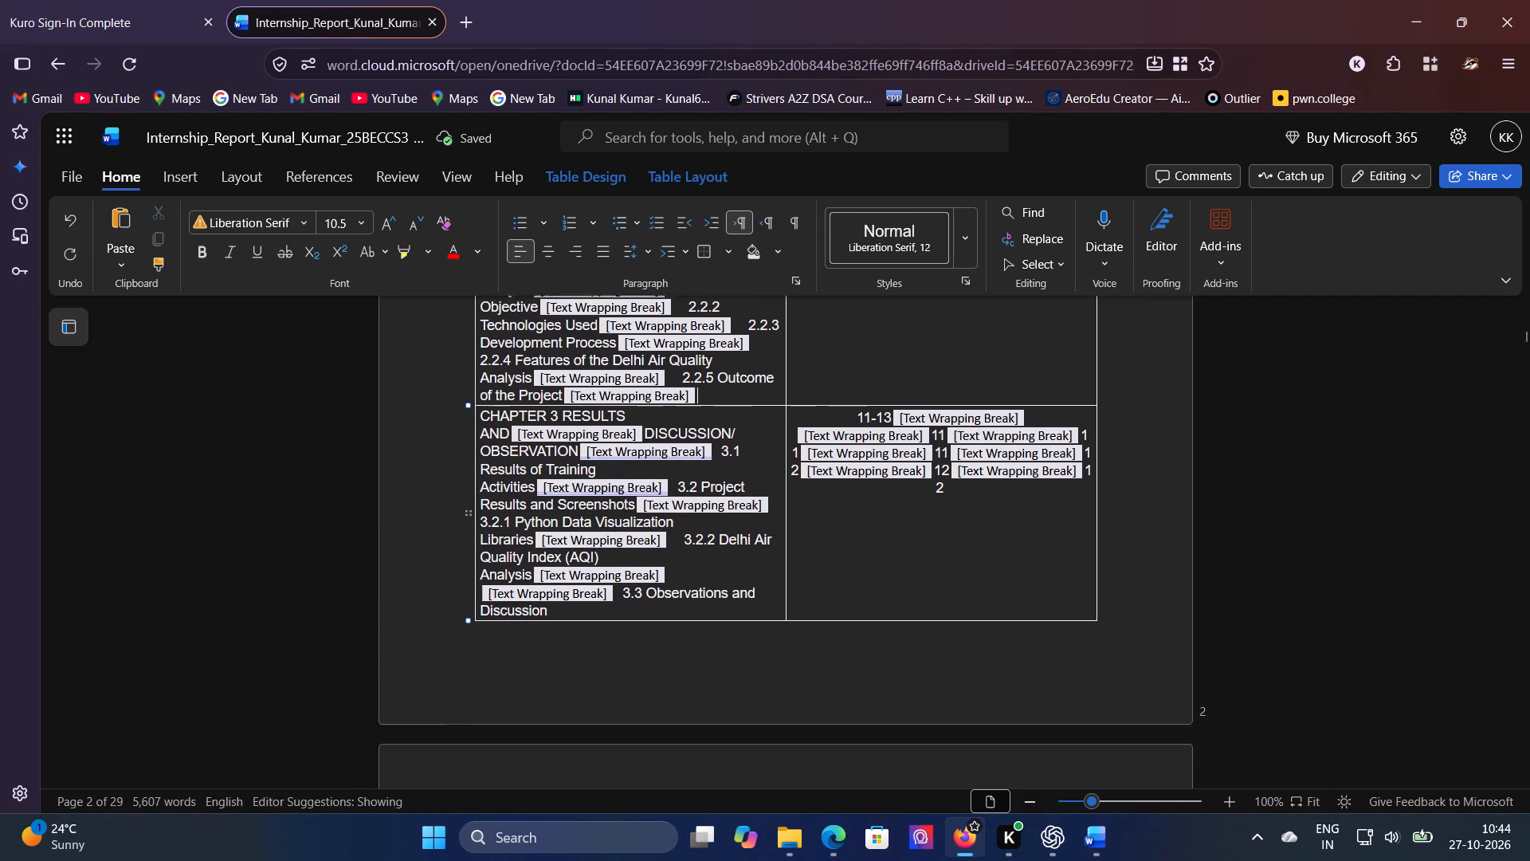
Generate a printable PDF of the edited internship report and open it.
{"action": "scroll", "coordinate": [719, 631], "scroll_direction": "down", "scroll_amount": 2}
{"action": "scroll", "coordinate": [660, 595], "scroll_direction": "up", "scroll_amount": 5}
{"action": "scroll", "coordinate": [927, 571], "scroll_direction": "up", "scroll_amount": 5}
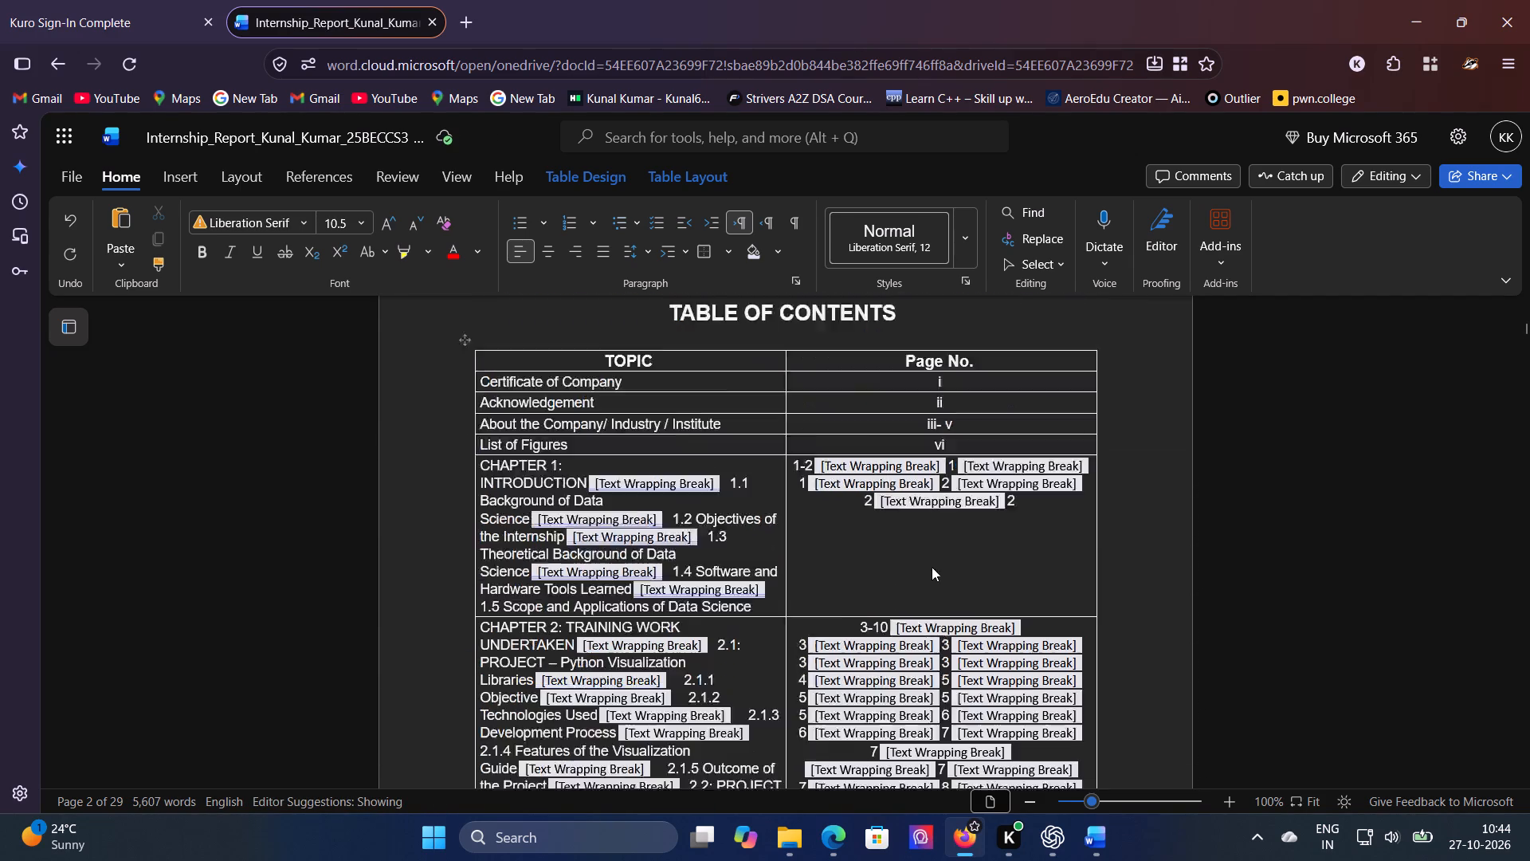
{"action": "scroll", "coordinate": [951, 588], "scroll_direction": "up", "scroll_amount": 15}
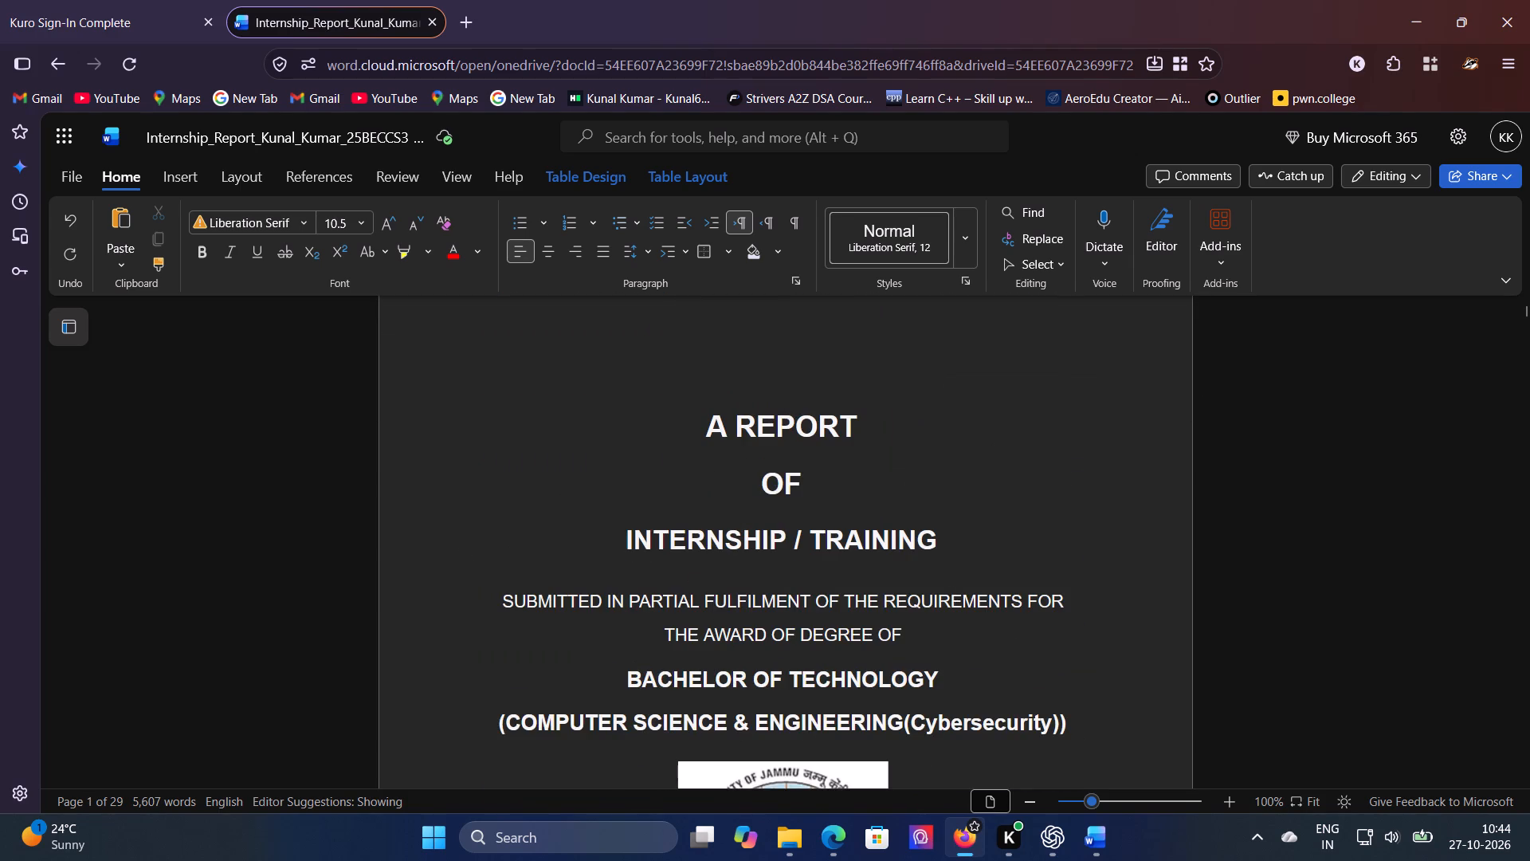
{"action": "left_click", "coordinate": [76, 177]}
{"action": "left_click", "coordinate": [198, 414]}
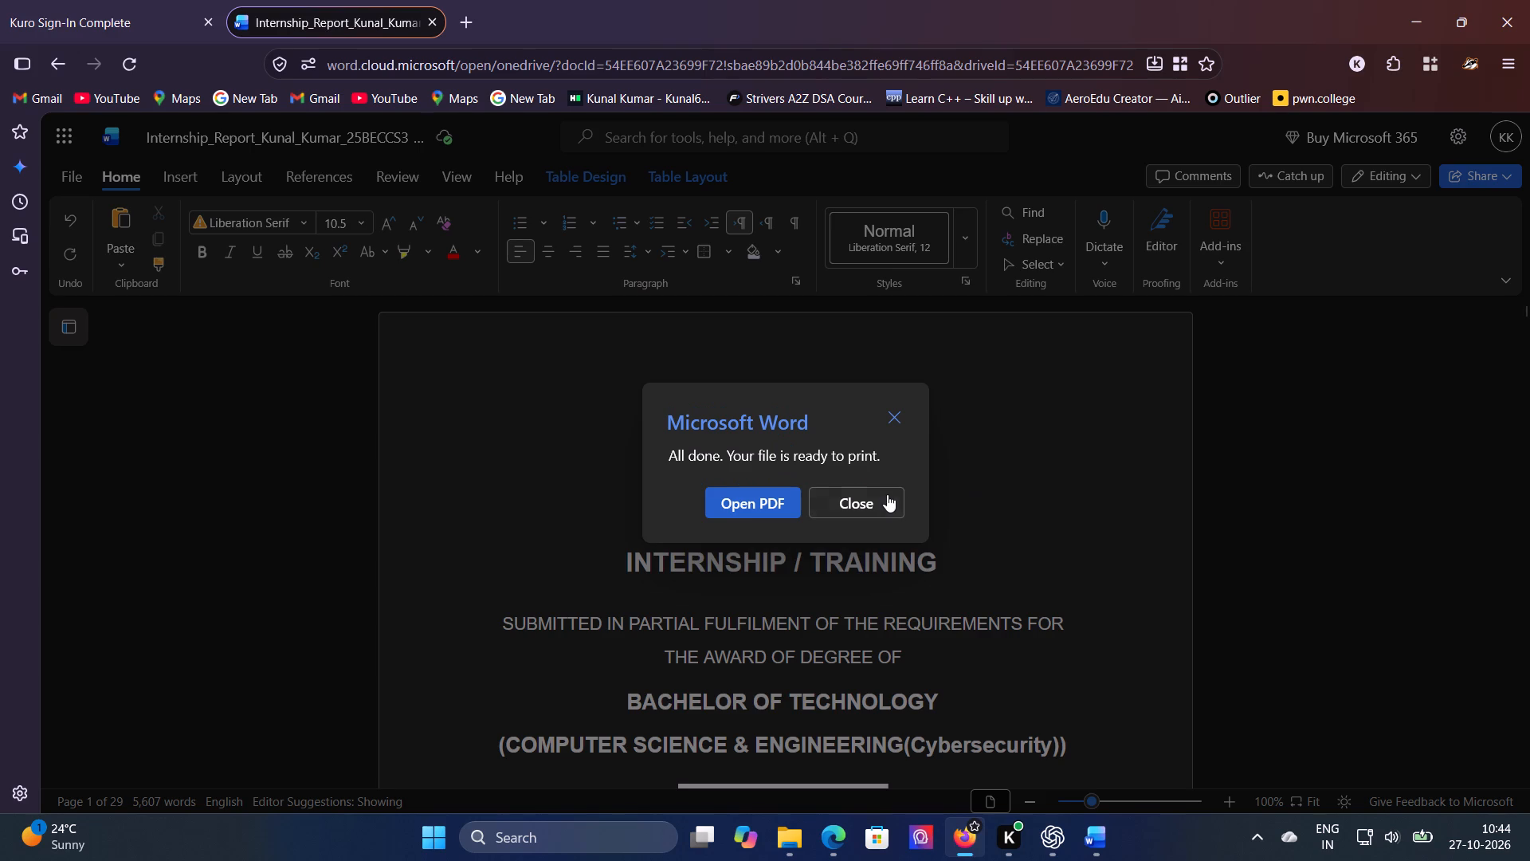
{"action": "left_click", "coordinate": [769, 500]}
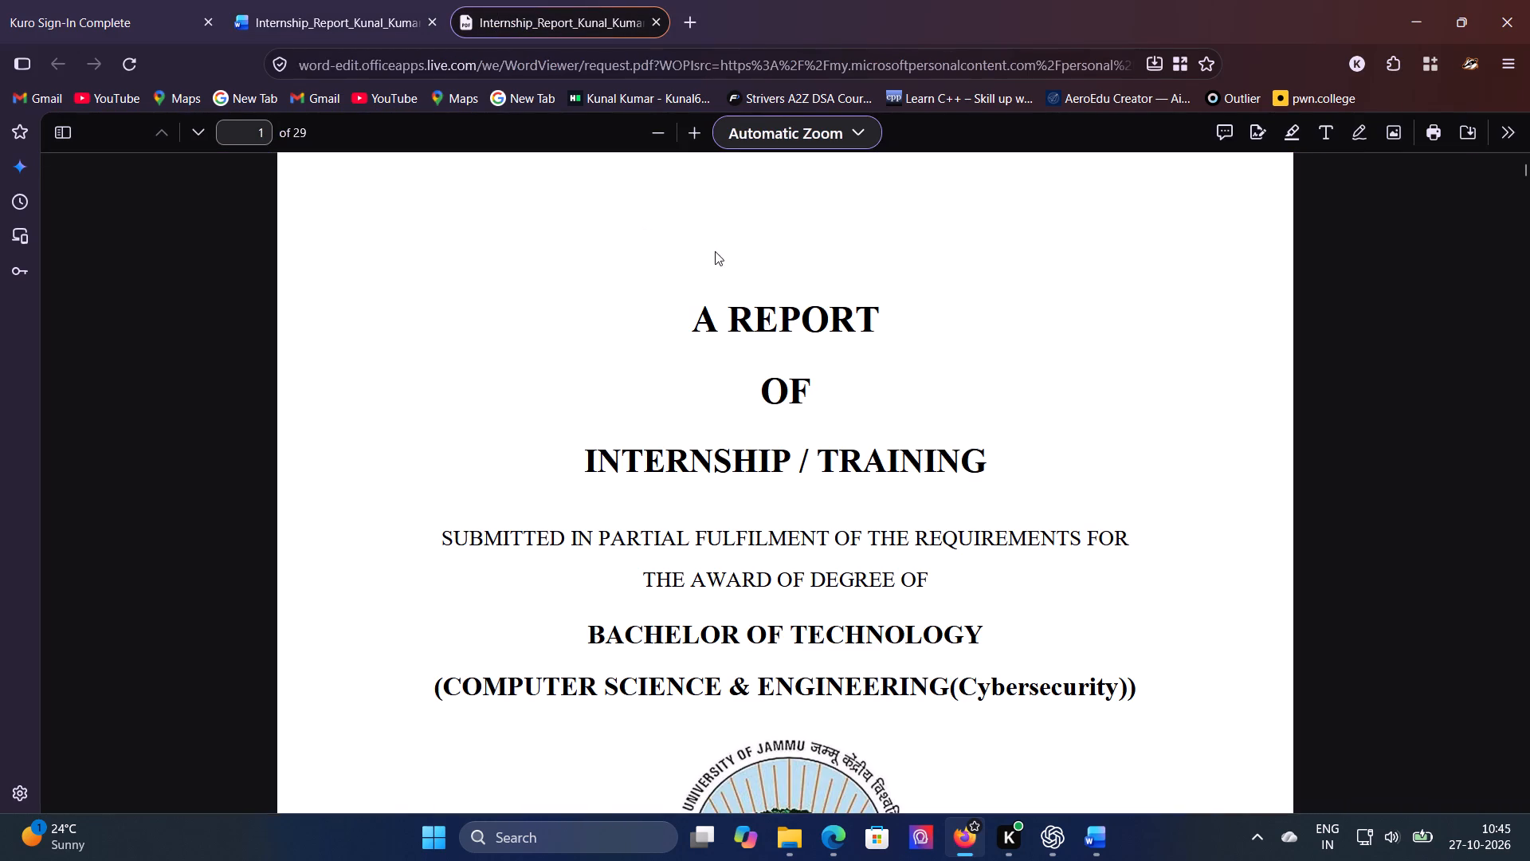
Review the PDF's contents table and opening pages, comparing the chapter topic entries with their page numbers.
{"action": "scroll", "coordinate": [1013, 314], "scroll_direction": "down", "scroll_amount": 14}
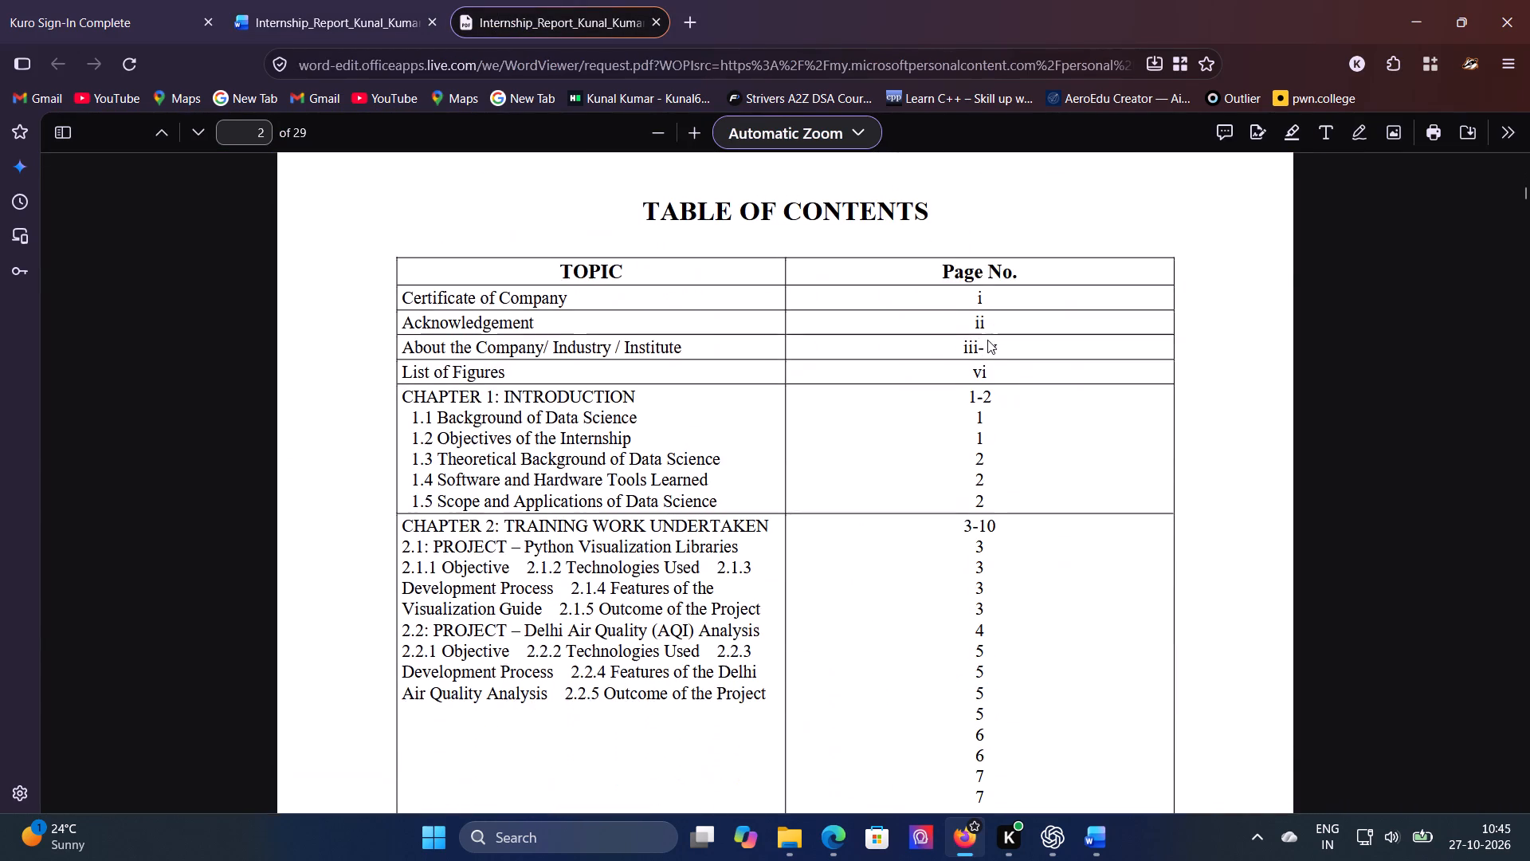
{"action": "scroll", "coordinate": [928, 368], "scroll_direction": "down", "scroll_amount": 2}
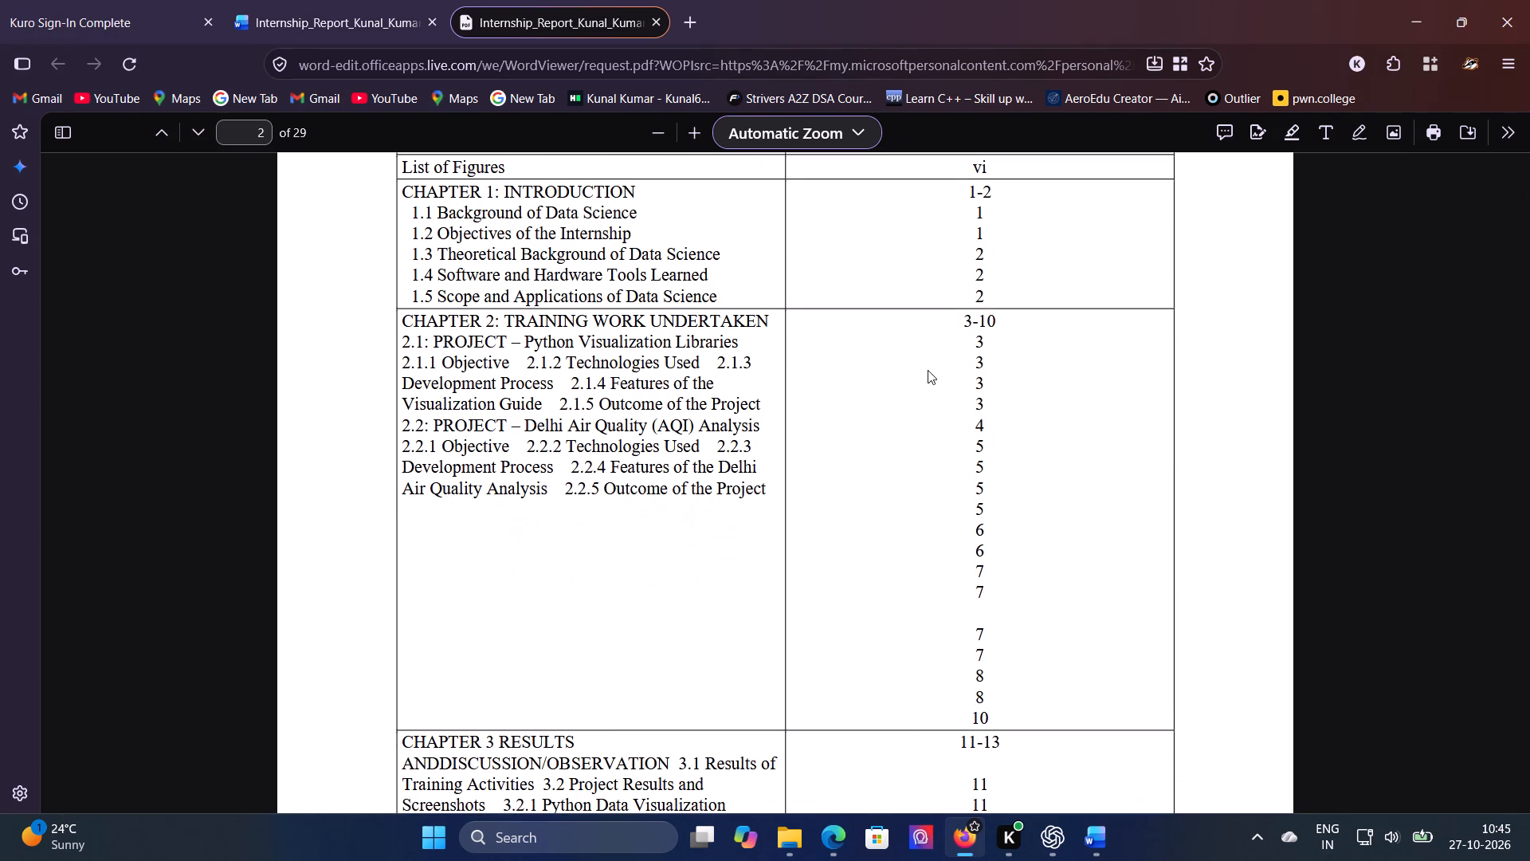
{"action": "scroll", "coordinate": [928, 370], "scroll_direction": "down", "scroll_amount": 4}
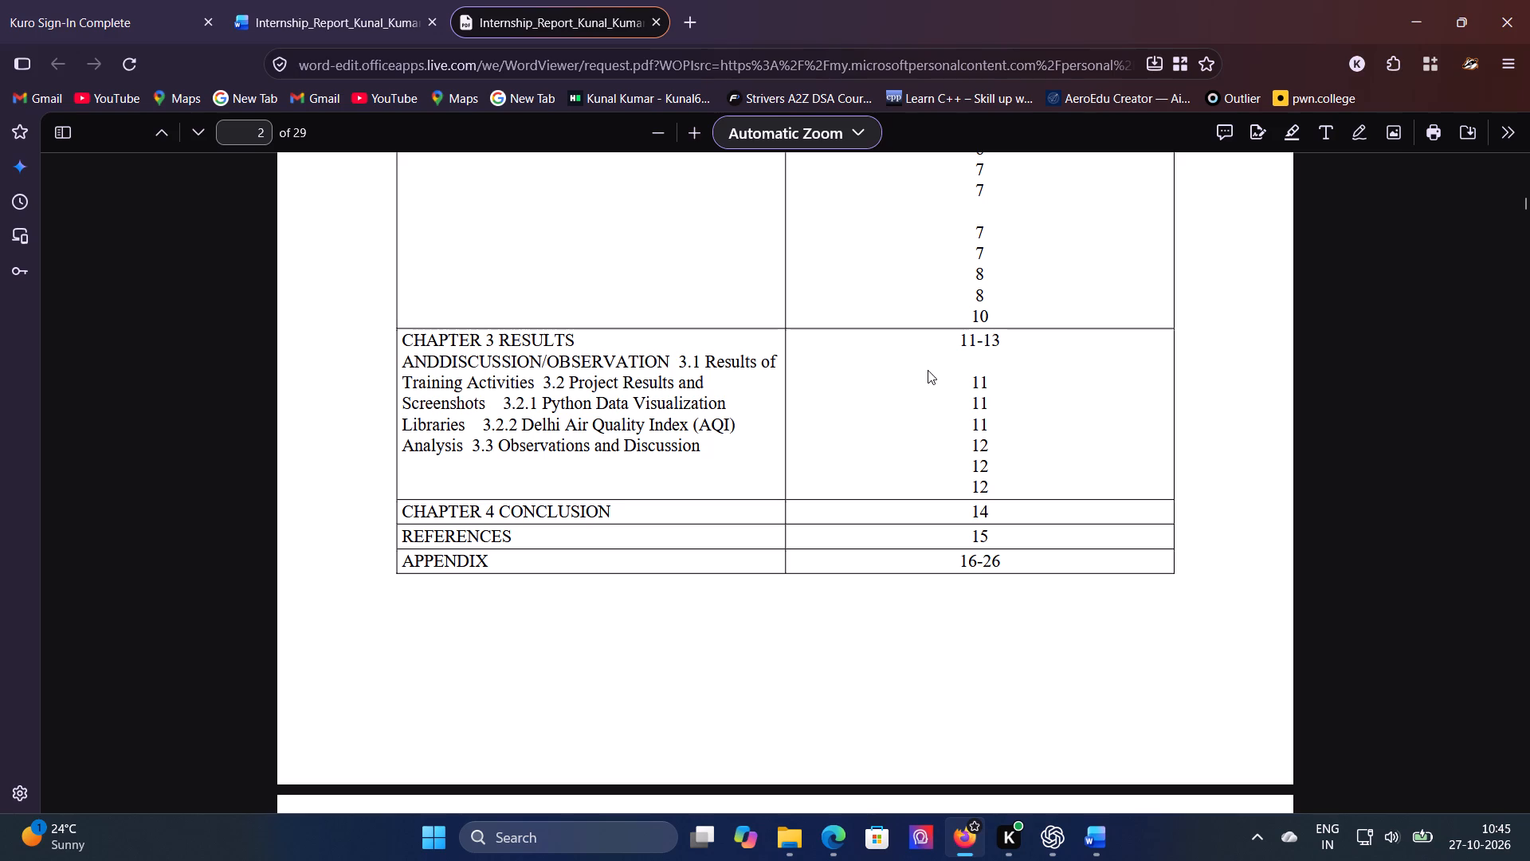
{"action": "scroll", "coordinate": [928, 370], "scroll_direction": "up", "scroll_amount": 3}
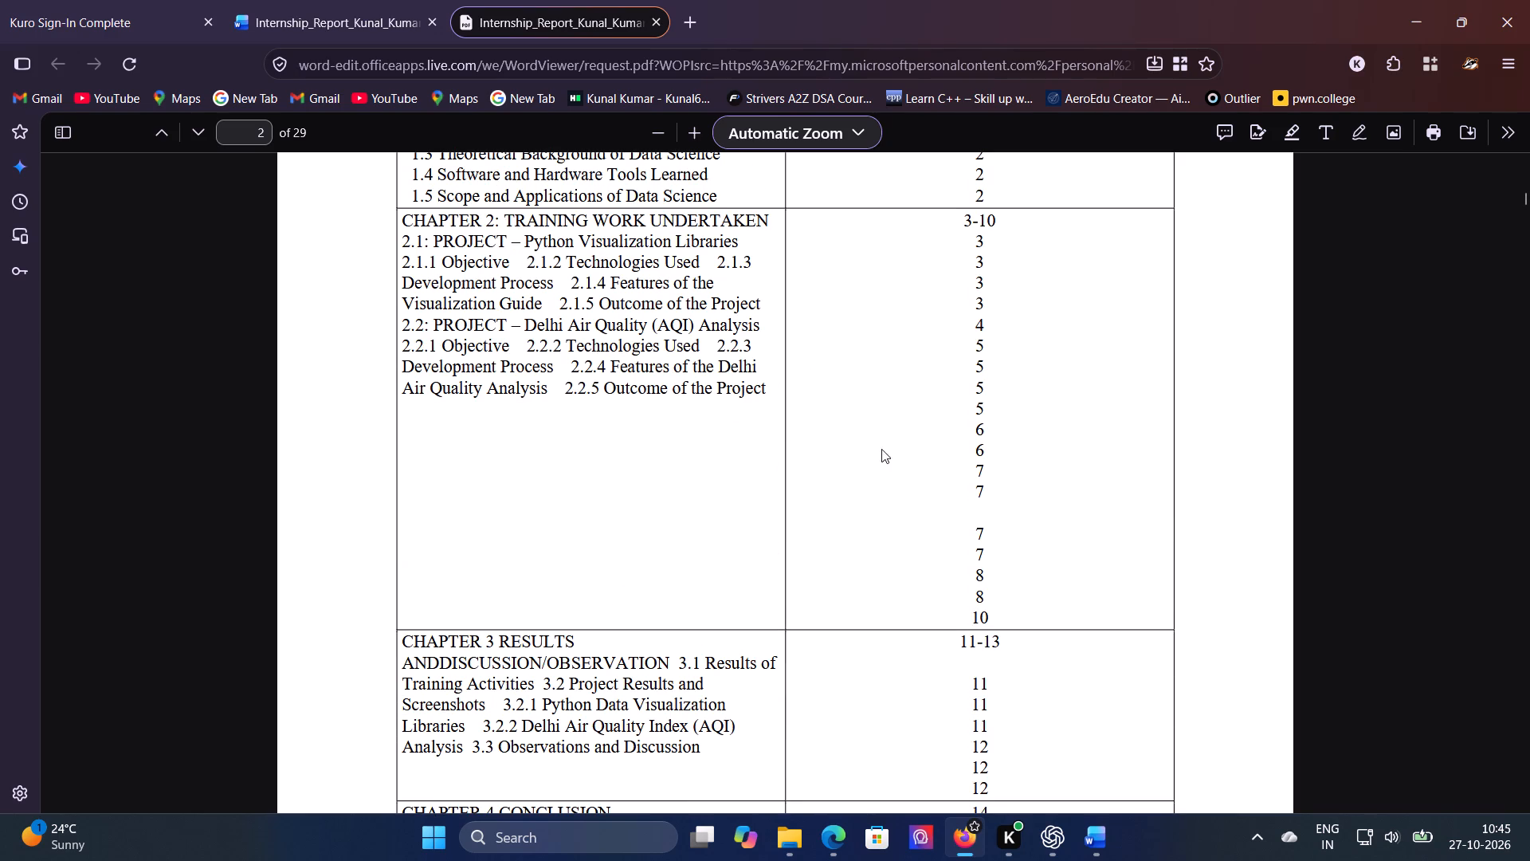
{"action": "scroll", "coordinate": [673, 428], "scroll_direction": "up", "scroll_amount": 2}
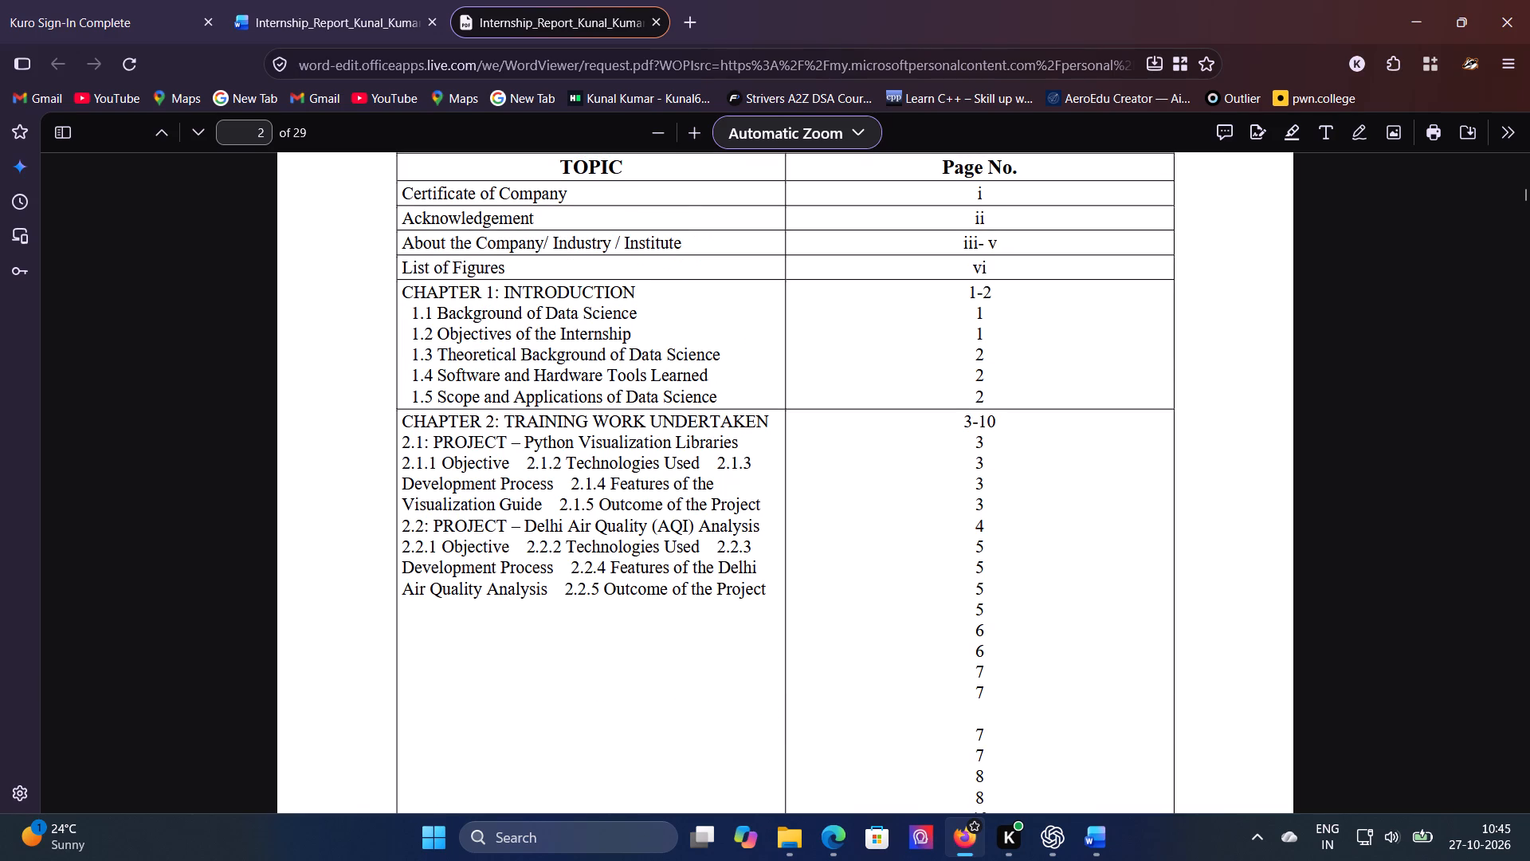
{"action": "scroll", "coordinate": [666, 386], "scroll_direction": "down", "scroll_amount": 2}
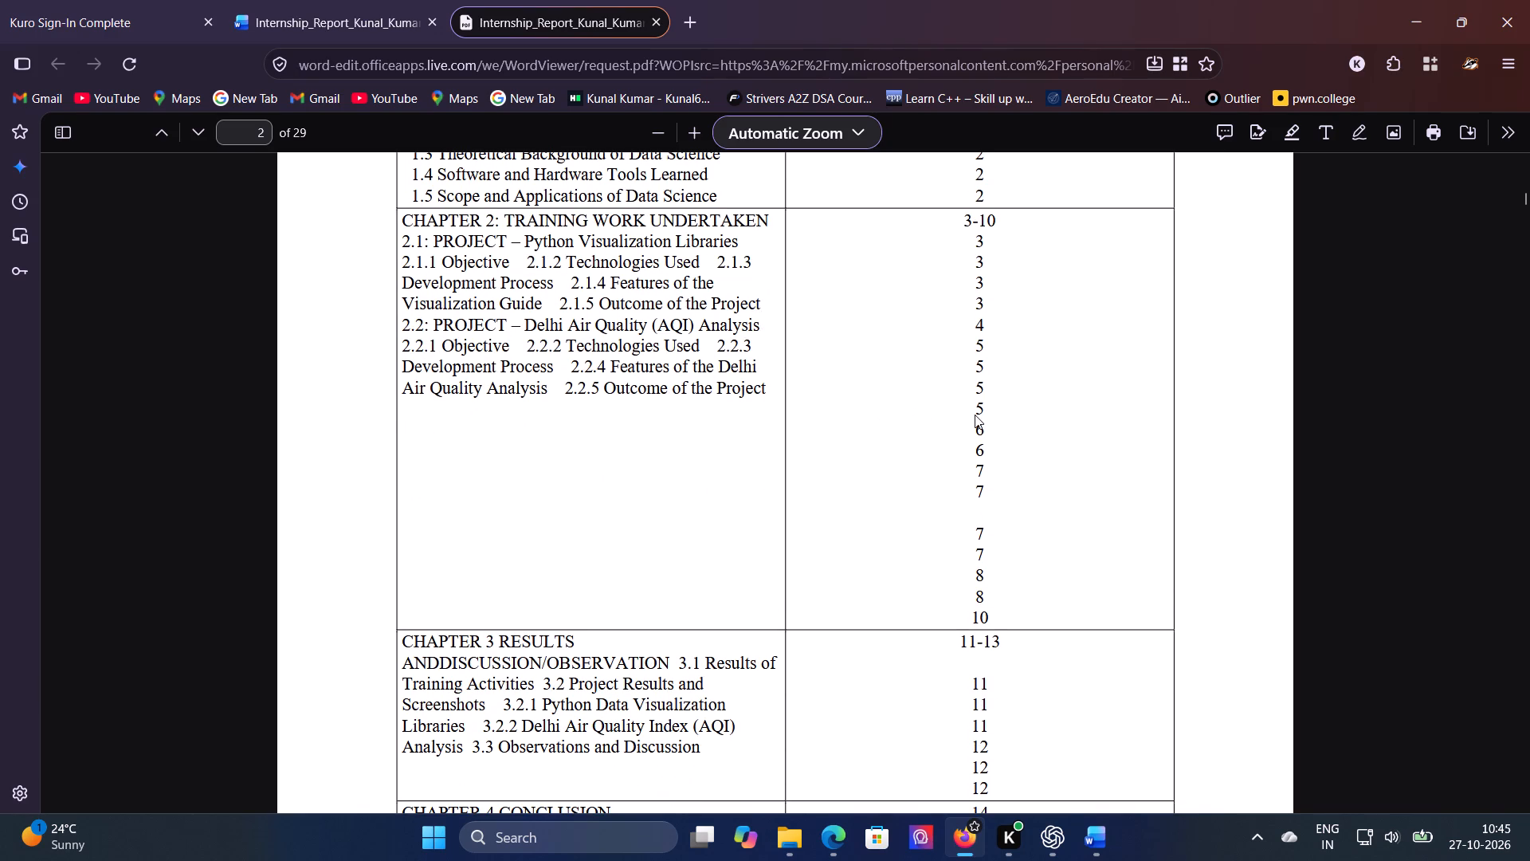
{"action": "scroll", "coordinate": [989, 428], "scroll_direction": "down", "scroll_amount": 3}
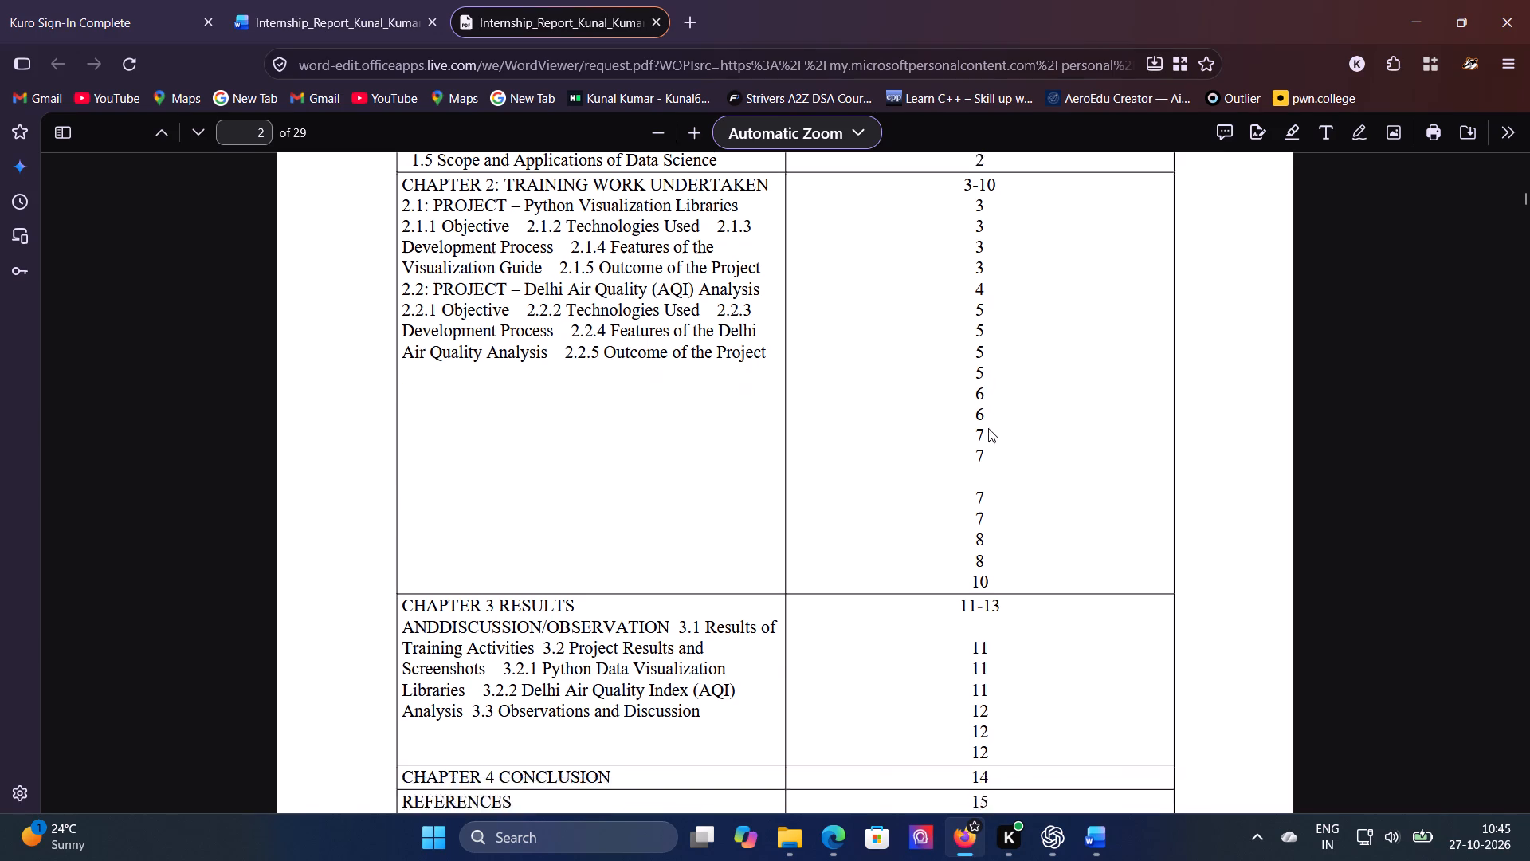
{"action": "scroll", "coordinate": [988, 428], "scroll_direction": "down", "scroll_amount": 17}
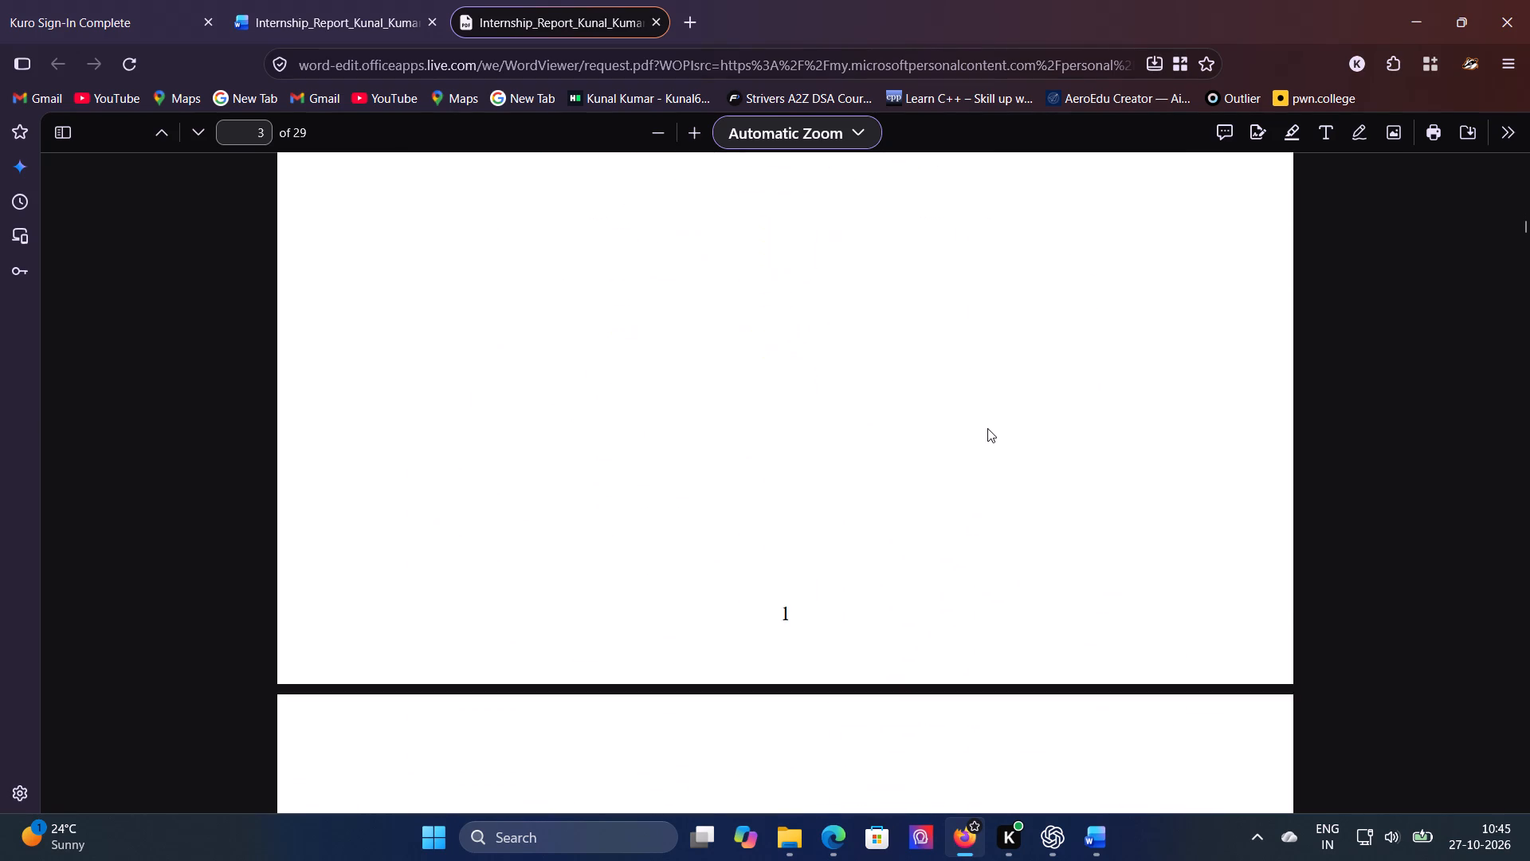
{"action": "scroll", "coordinate": [987, 428], "scroll_direction": "down", "scroll_amount": 13}
{"action": "scroll", "coordinate": [986, 428], "scroll_direction": "down", "scroll_amount": 10}
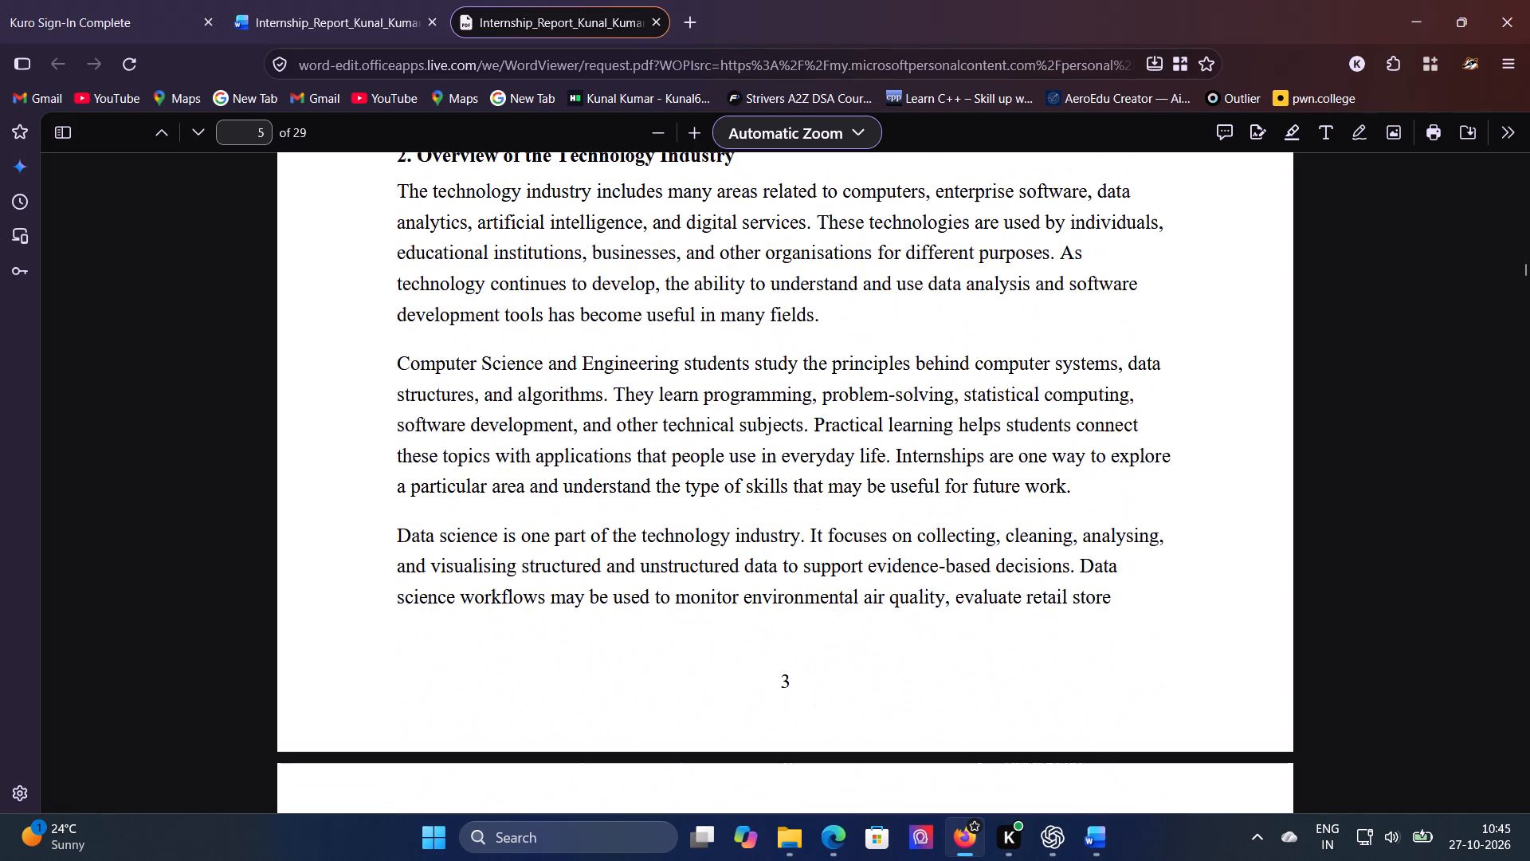
{"action": "scroll", "coordinate": [987, 415], "scroll_direction": "up", "scroll_amount": 20}
{"action": "scroll", "coordinate": [987, 415], "scroll_direction": "up", "scroll_amount": 14}
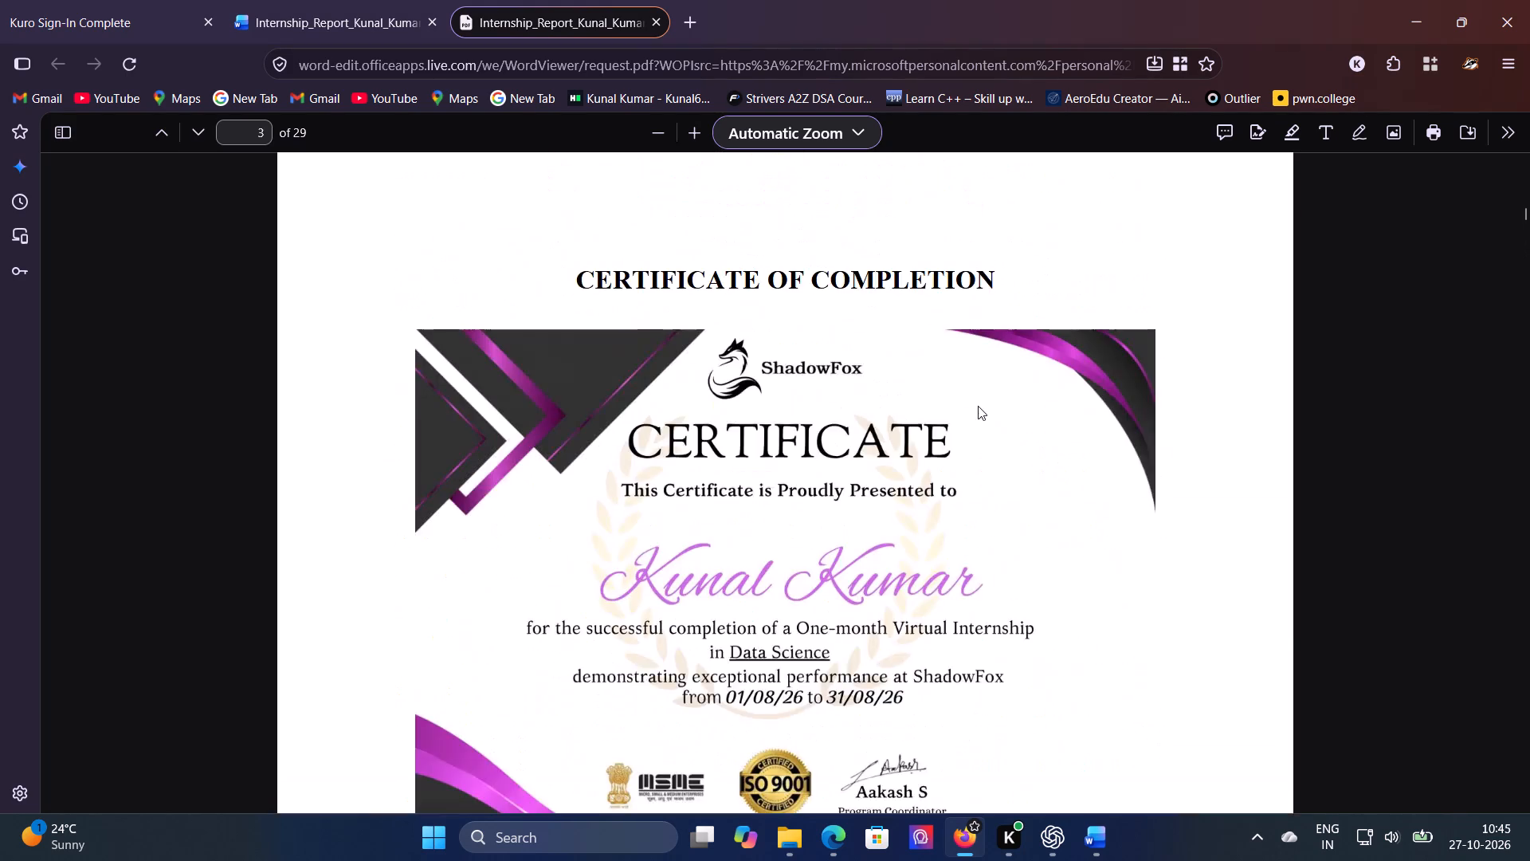
{"action": "scroll", "coordinate": [982, 400], "scroll_direction": "up", "scroll_amount": 8}
{"action": "scroll", "coordinate": [907, 296], "scroll_direction": "up", "scroll_amount": 6}
{"action": "scroll", "coordinate": [657, 199], "scroll_direction": "up", "scroll_amount": 12}
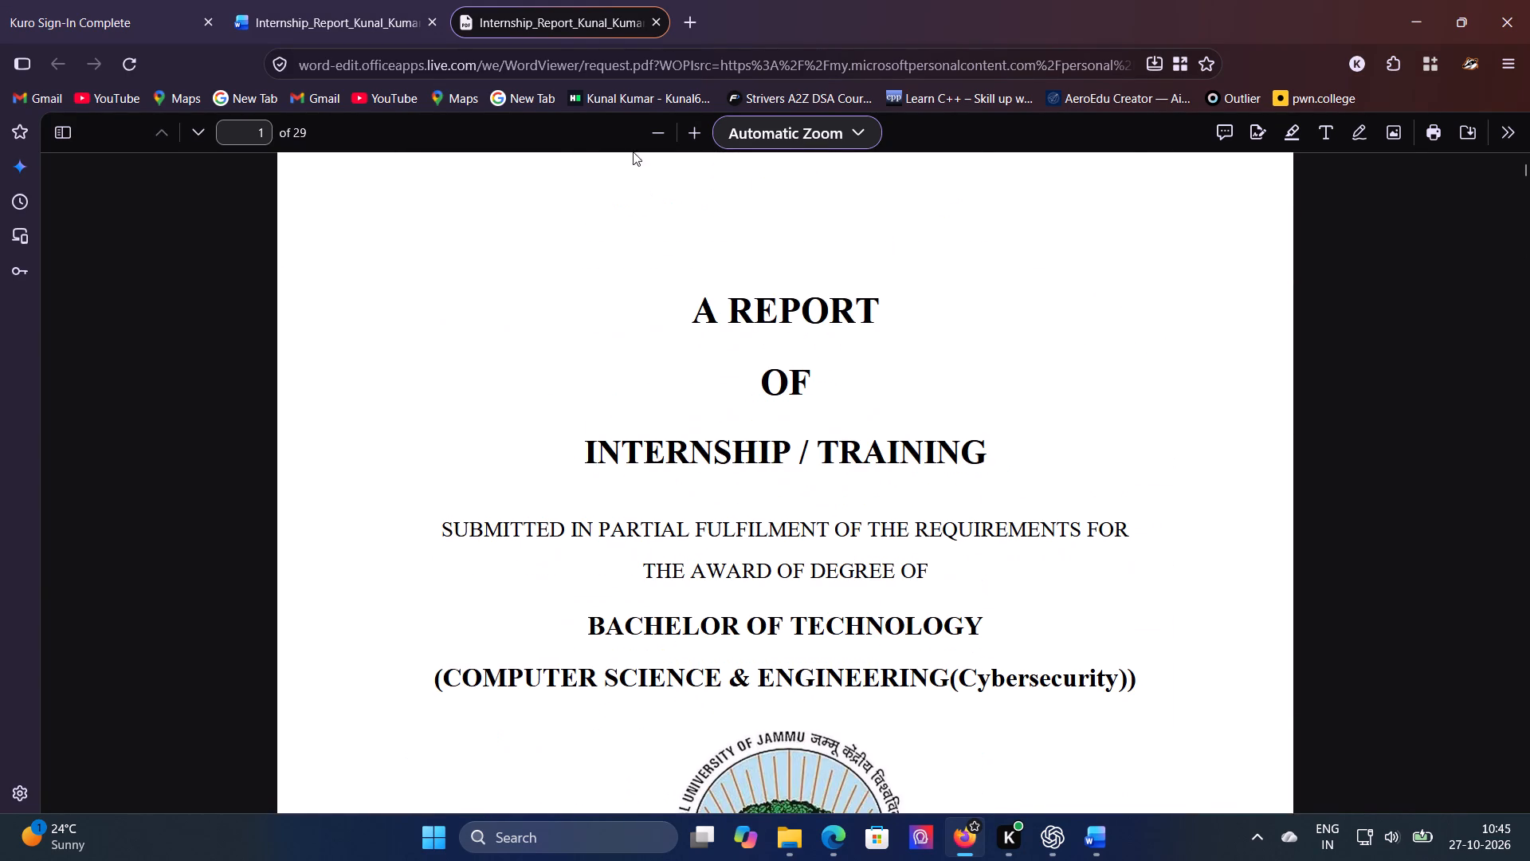
Switch to File Explorer and check the refreshed Downloads folder for the report PDF.
{"action": "left_click", "coordinate": [573, 14]}
{"action": "left_click", "coordinate": [788, 844]}
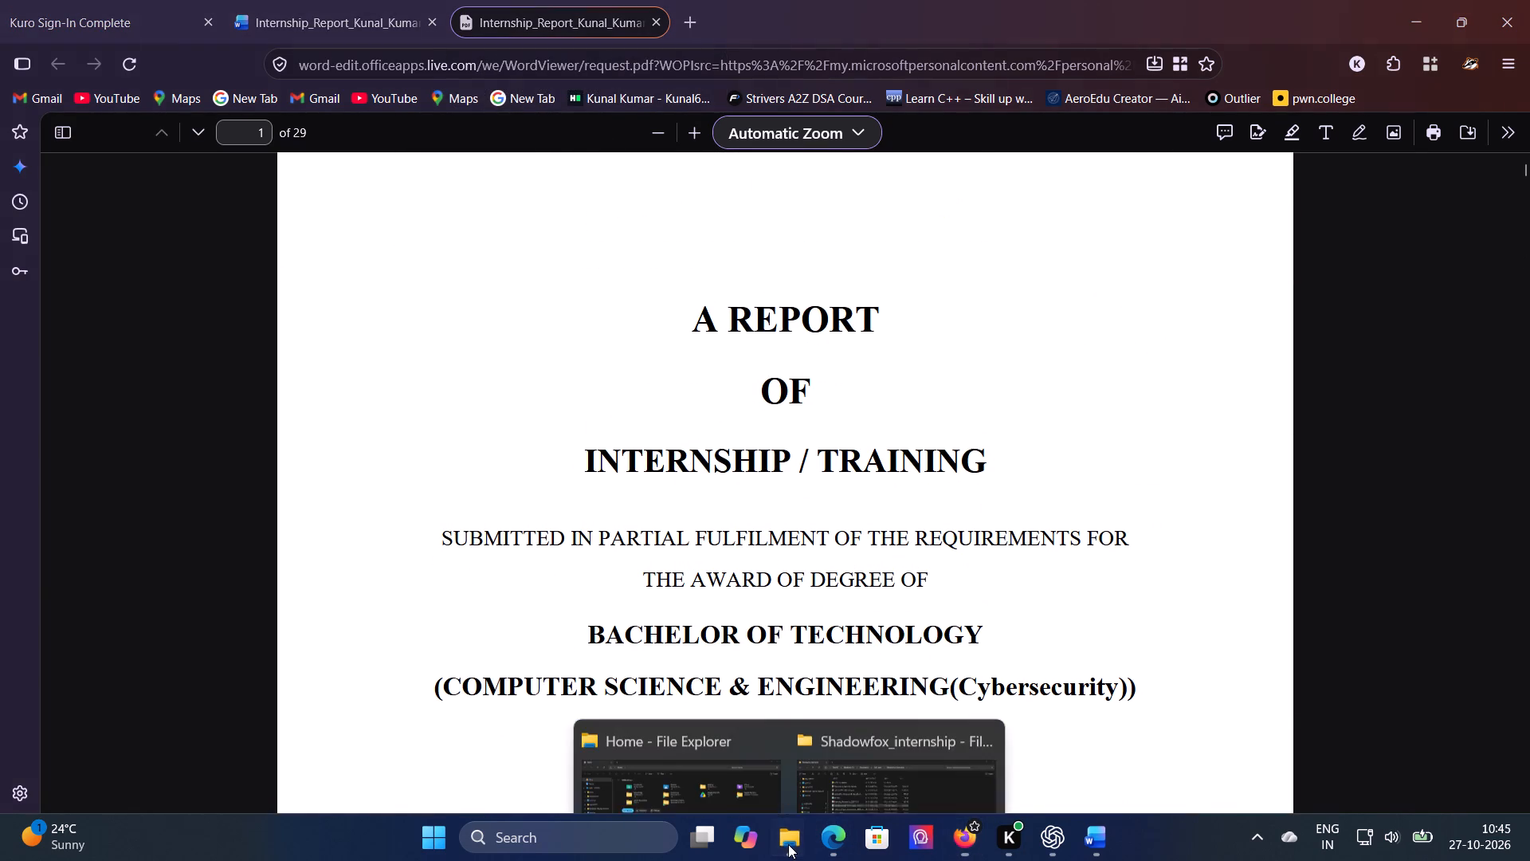
{"action": "left_click", "coordinate": [908, 745]}
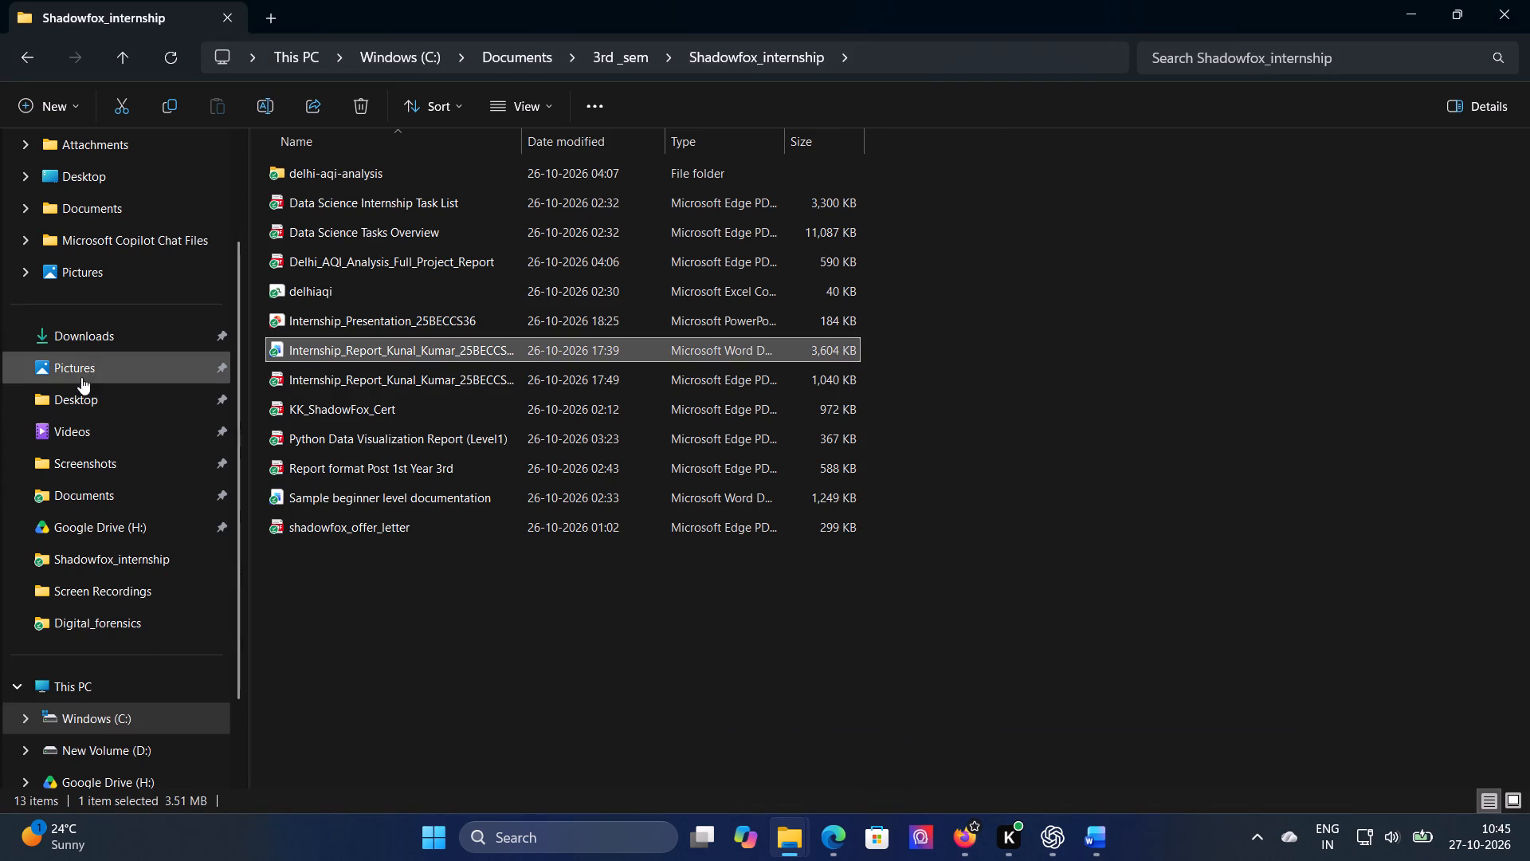
{"action": "left_click", "coordinate": [100, 332]}
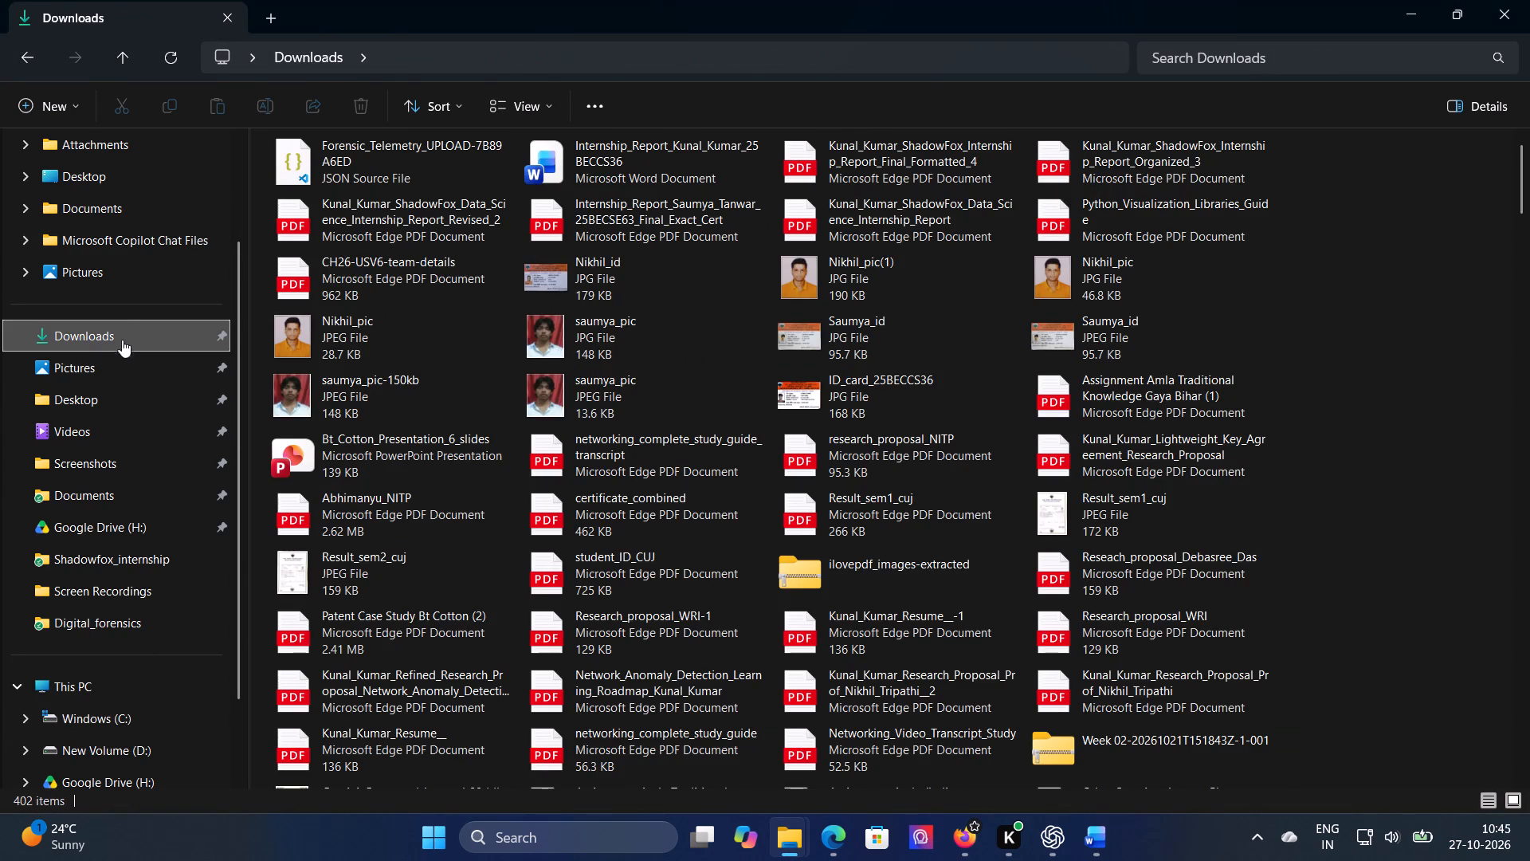
{"action": "left_click", "coordinate": [176, 57]}
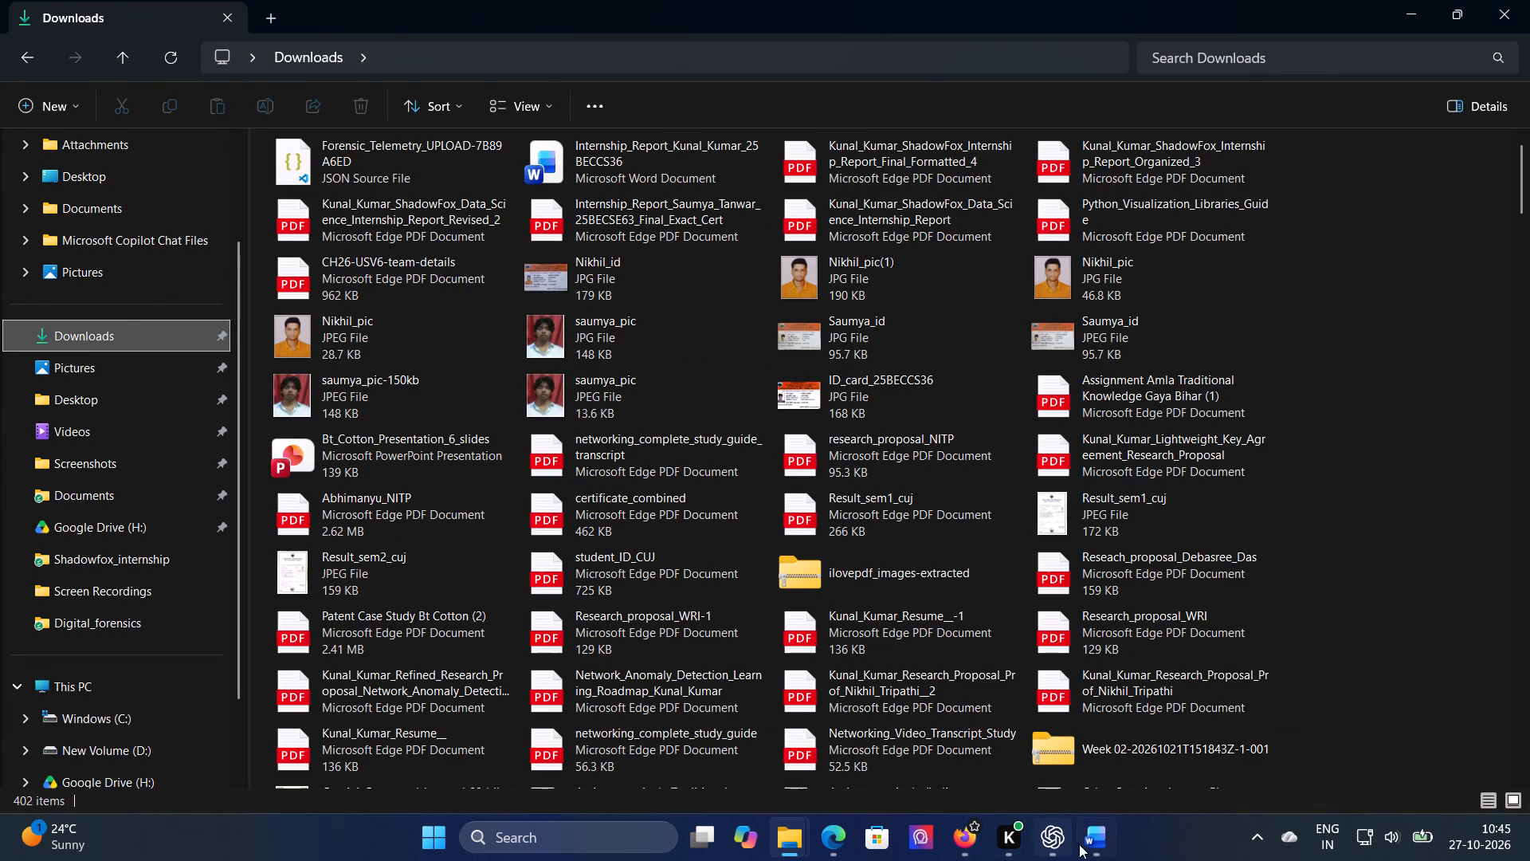
Return to Firefox and save the report PDF in Downloads, ending its file name with "_kk" in place of the trailing number.
{"action": "left_click", "coordinate": [962, 845]}
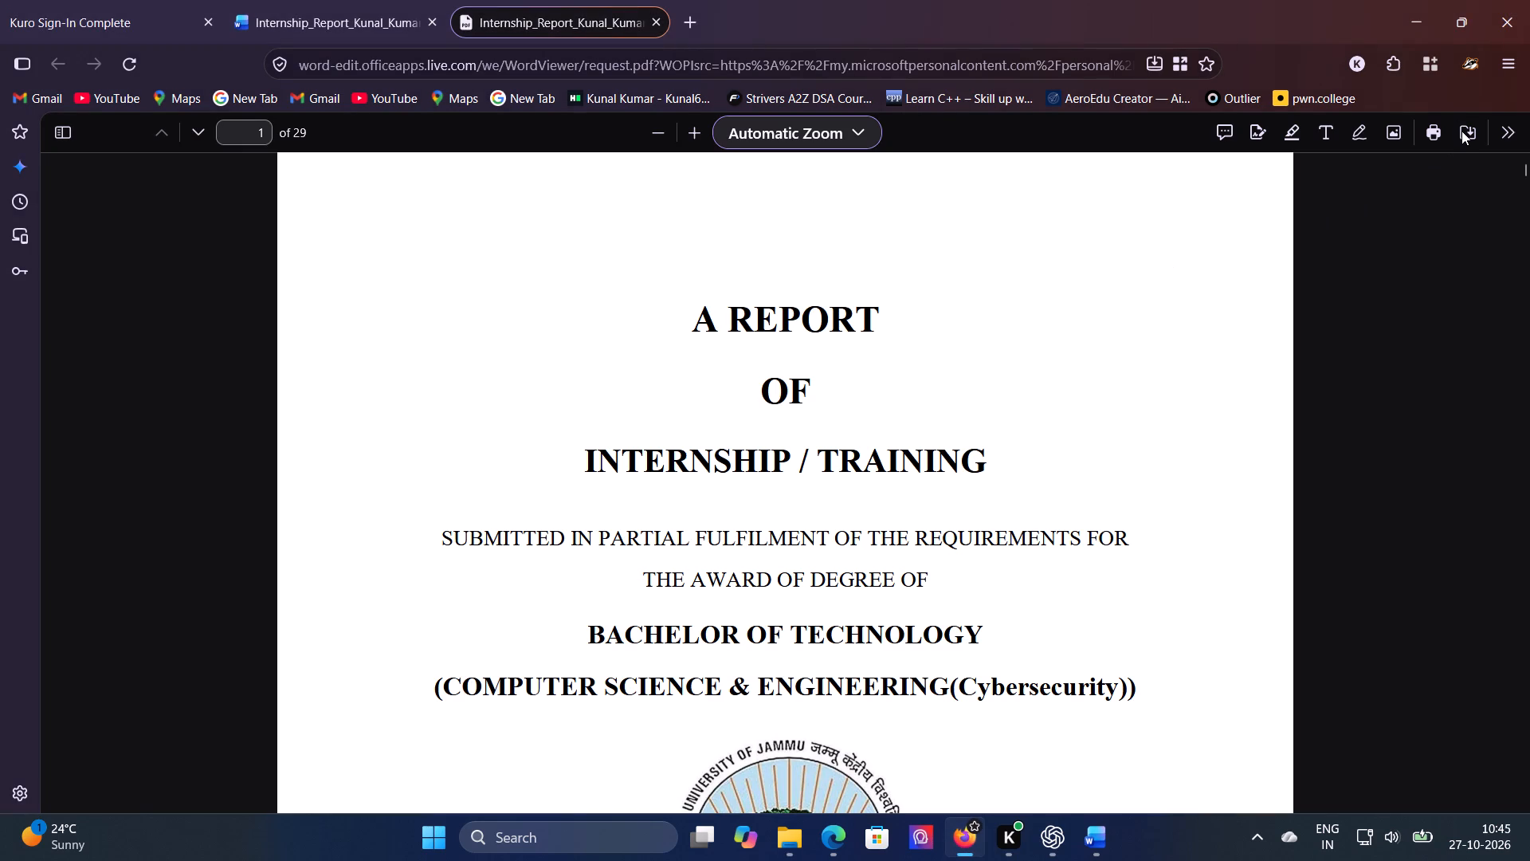
{"action": "left_click", "coordinate": [1461, 131]}
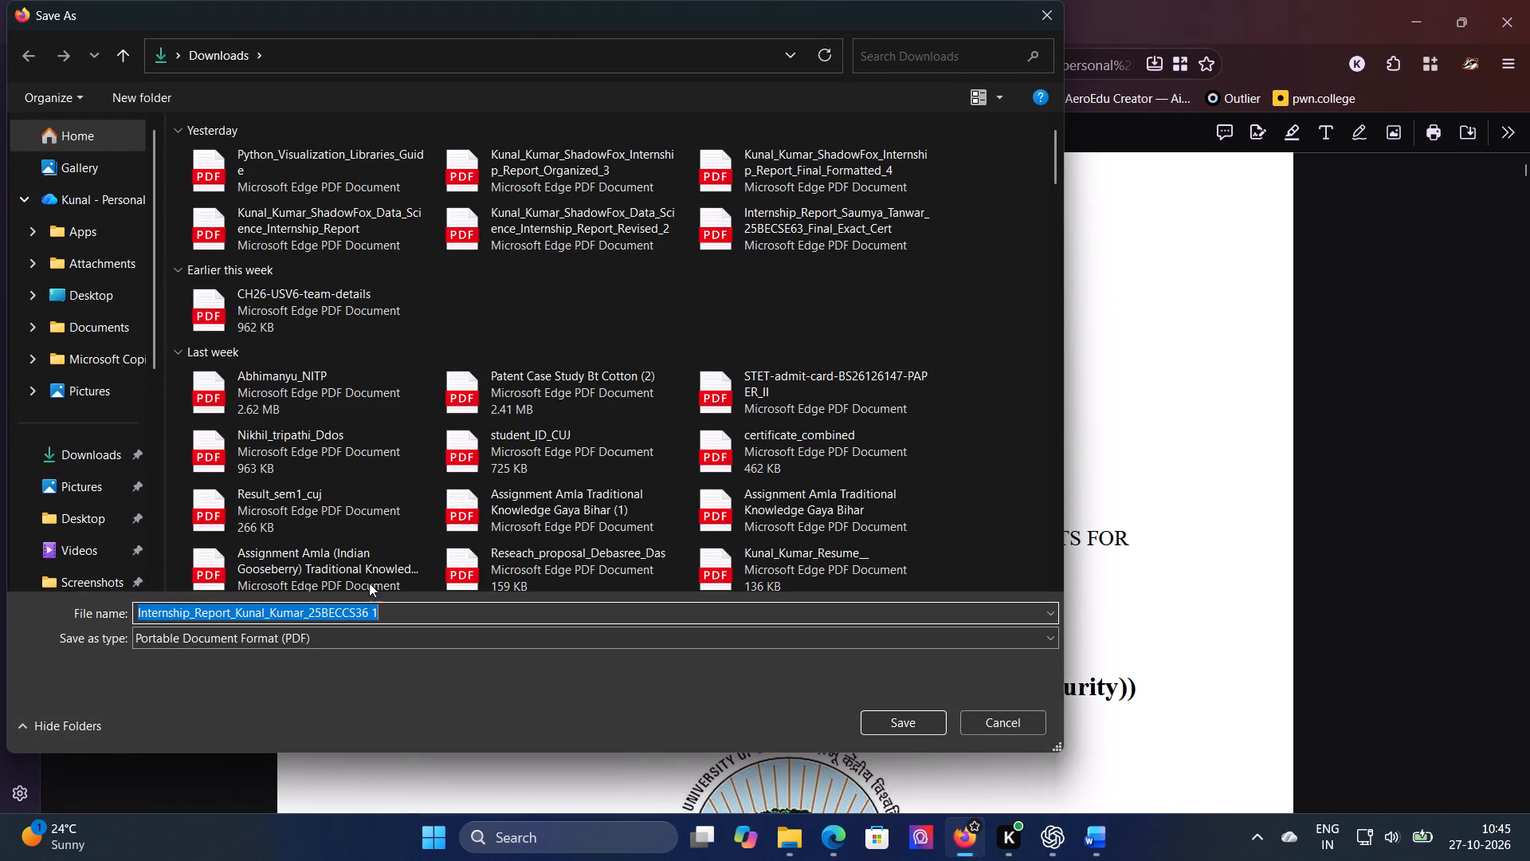
{"action": "left_click", "coordinate": [72, 451]}
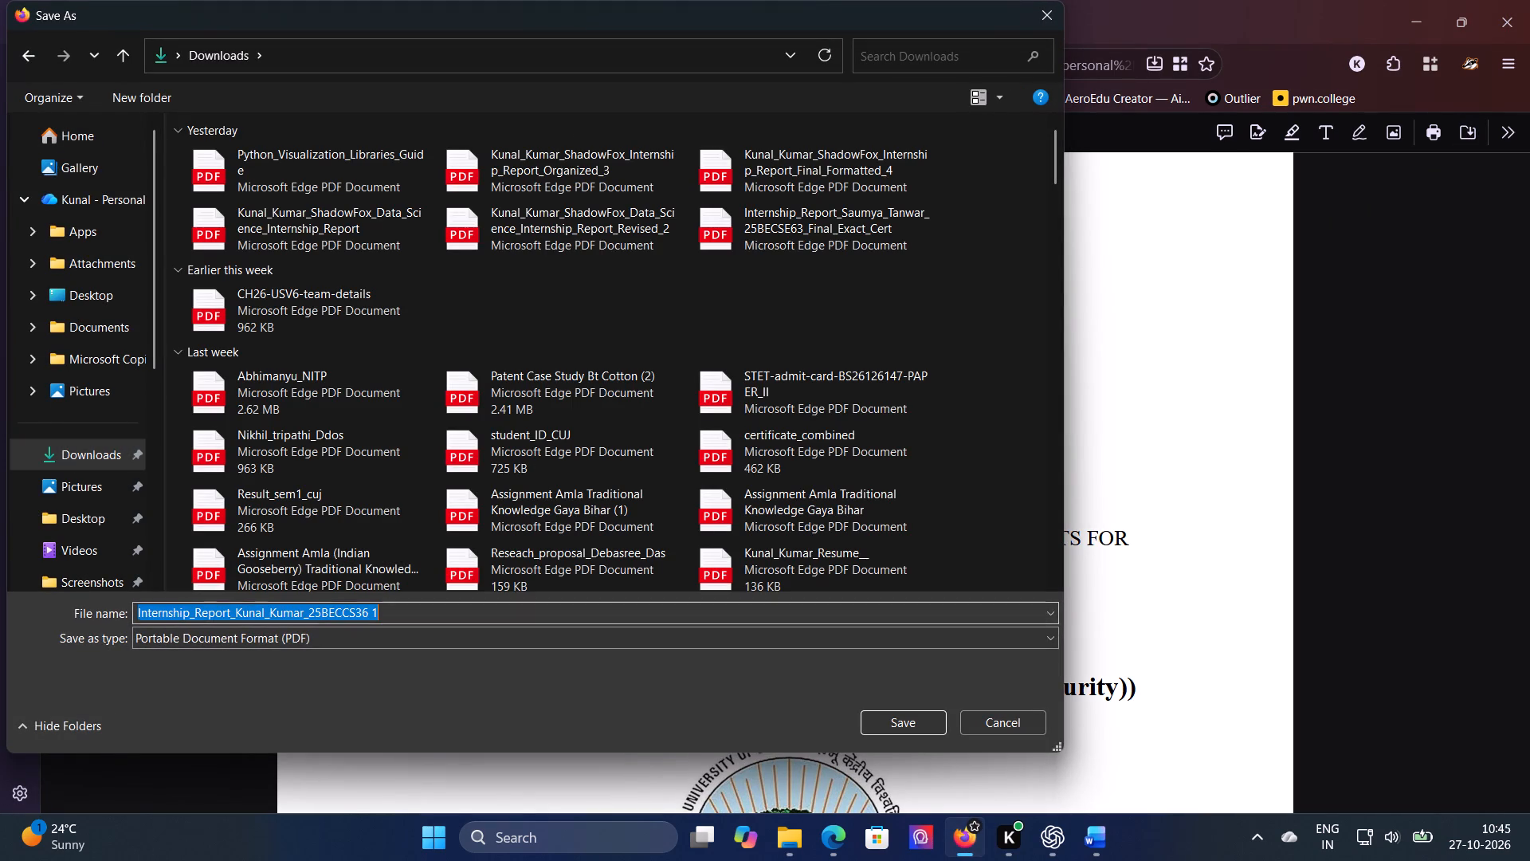
{"action": "left_click", "coordinate": [398, 616]}
{"action": "left_click", "coordinate": [394, 613]}
{"action": "left_click", "coordinate": [394, 613]}
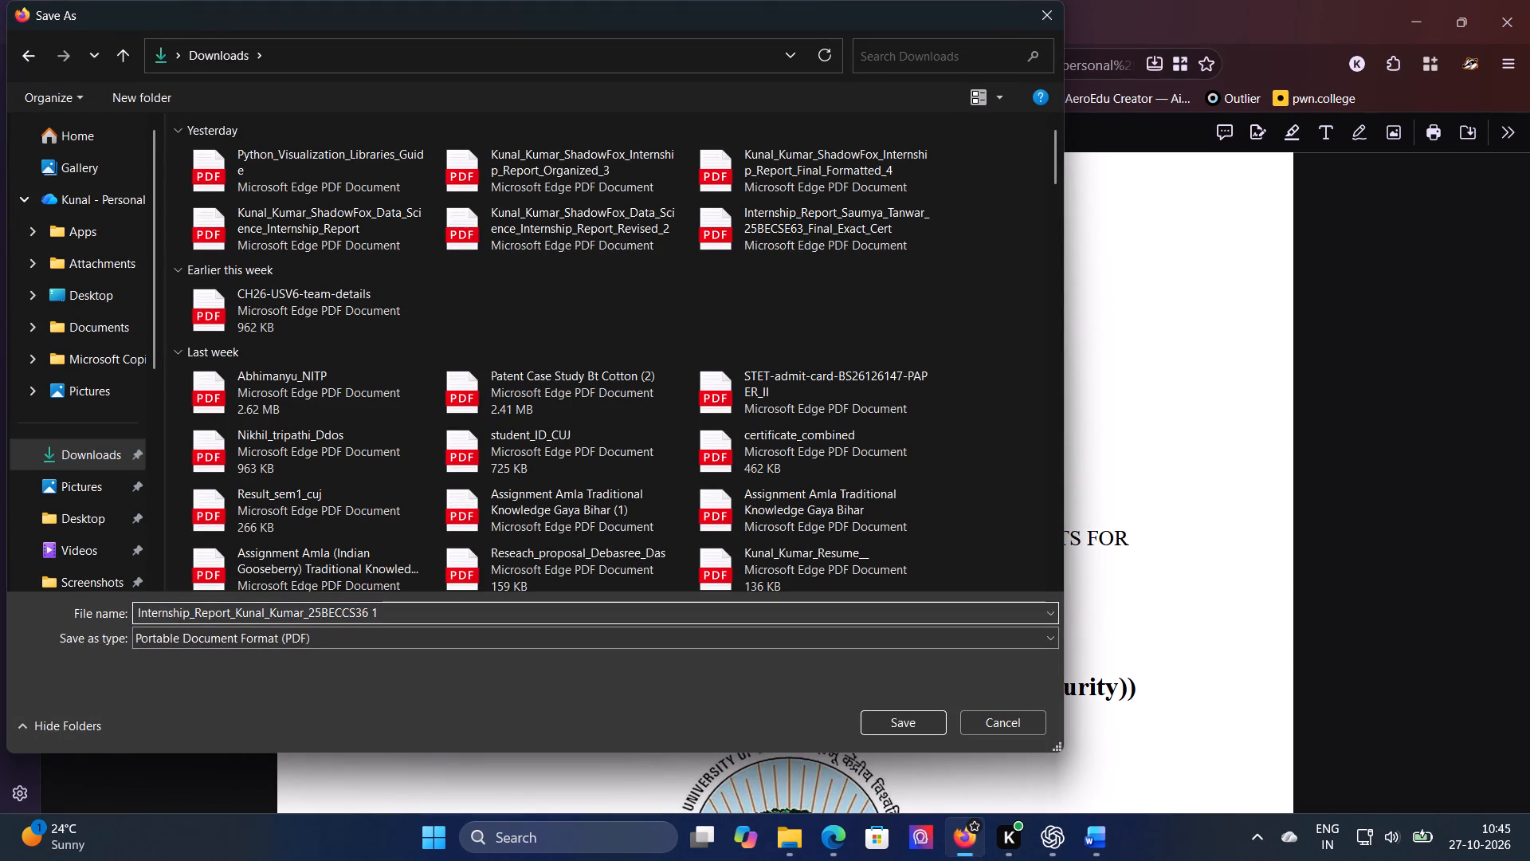
{"action": "key", "text": "BackSpace"}
{"action": "key", "text": "shift+underscore"}
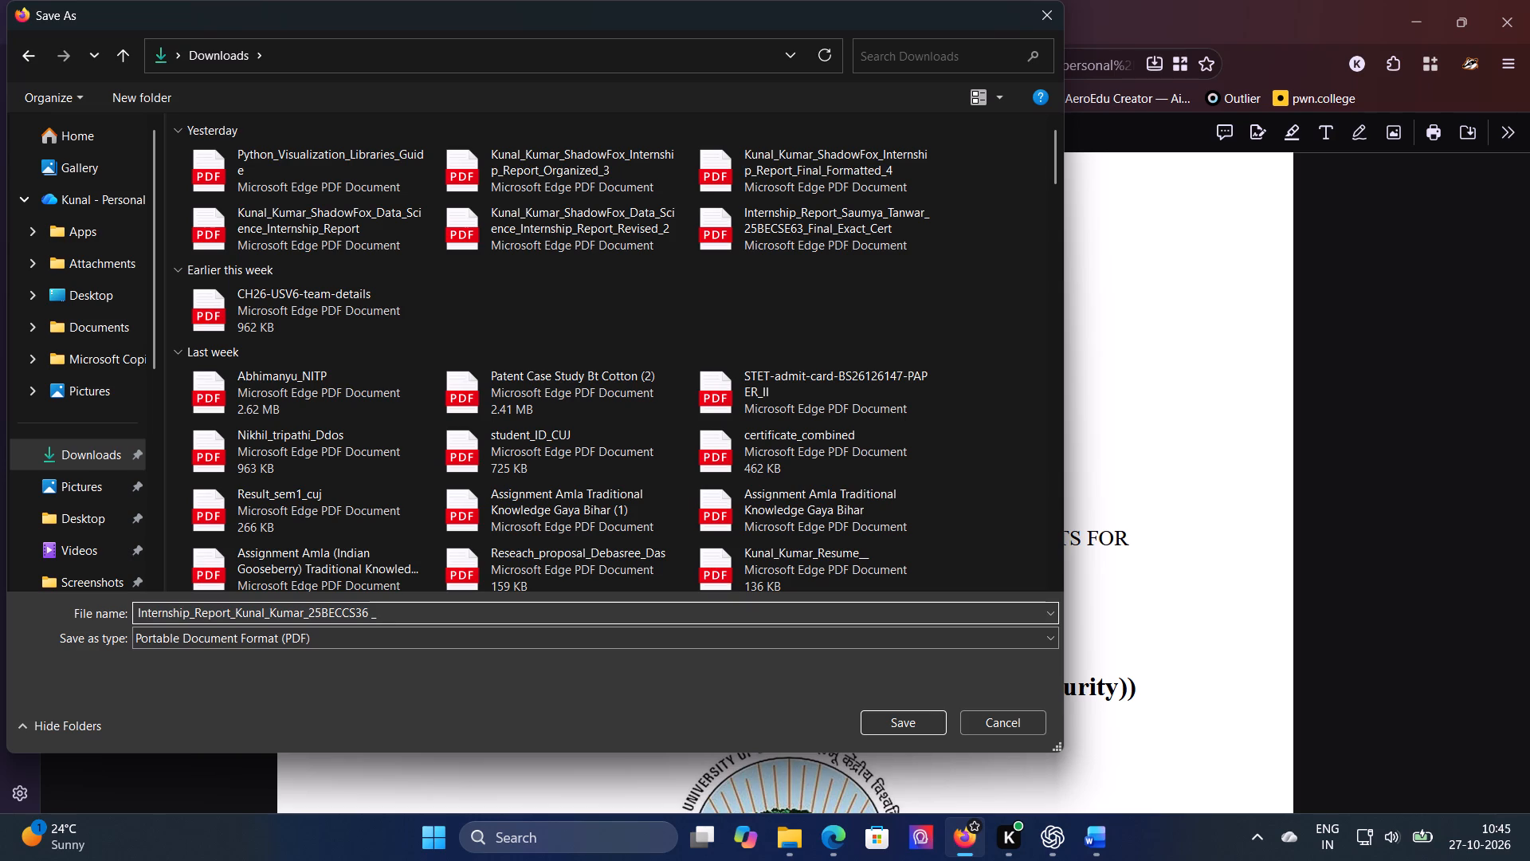
{"action": "type", "text": "kk"}
{"action": "key", "text": "Return"}
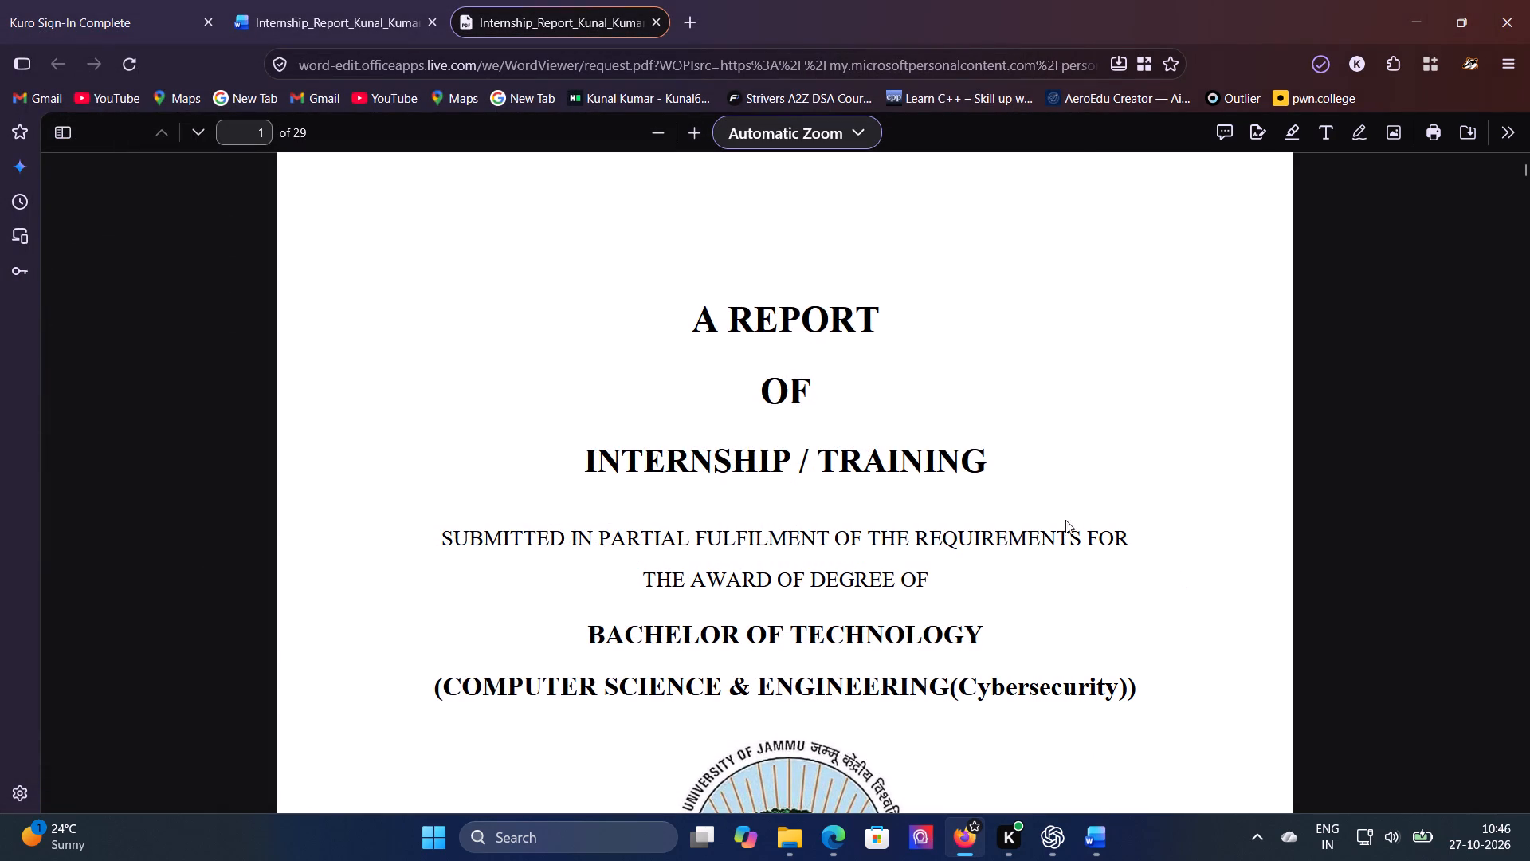